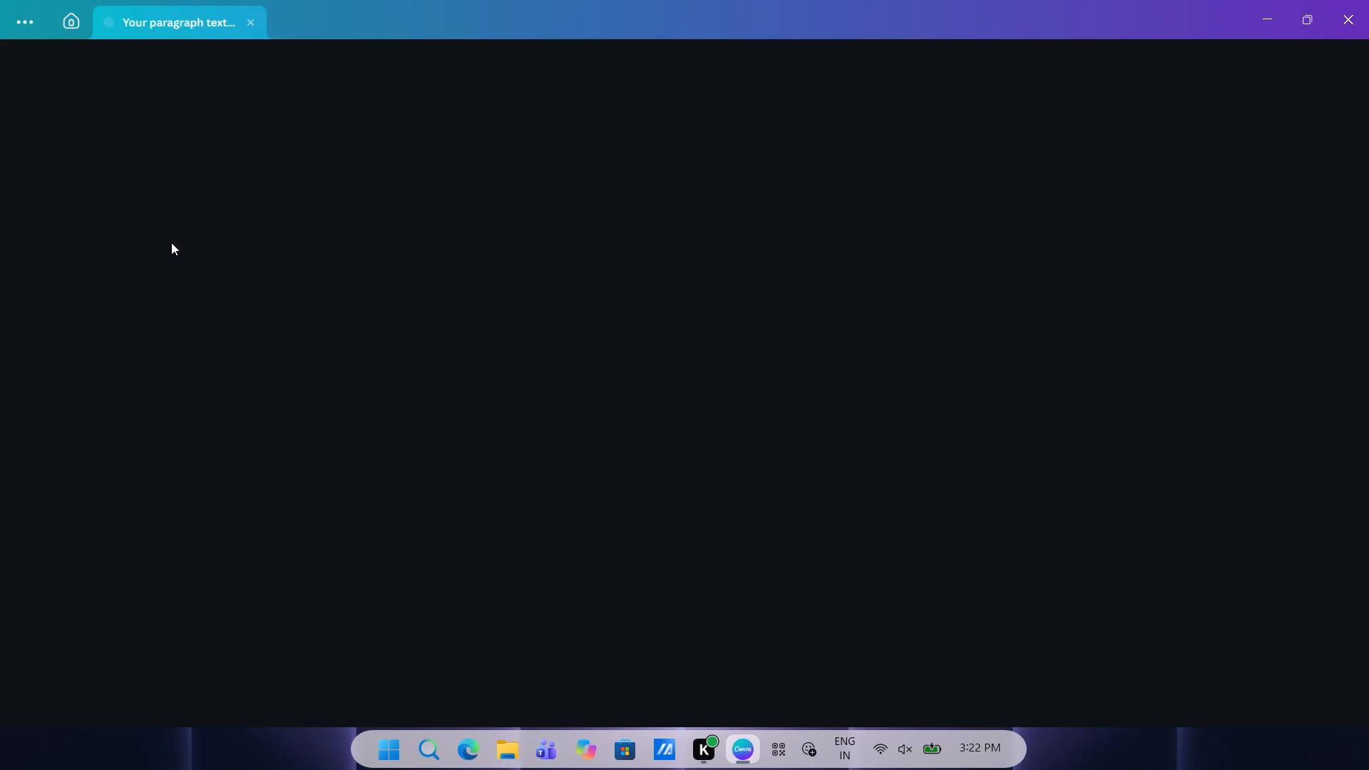
Close the open paragraph-text design and create a new blank presentation.
{"action": "left_click", "coordinate": [251, 25]}
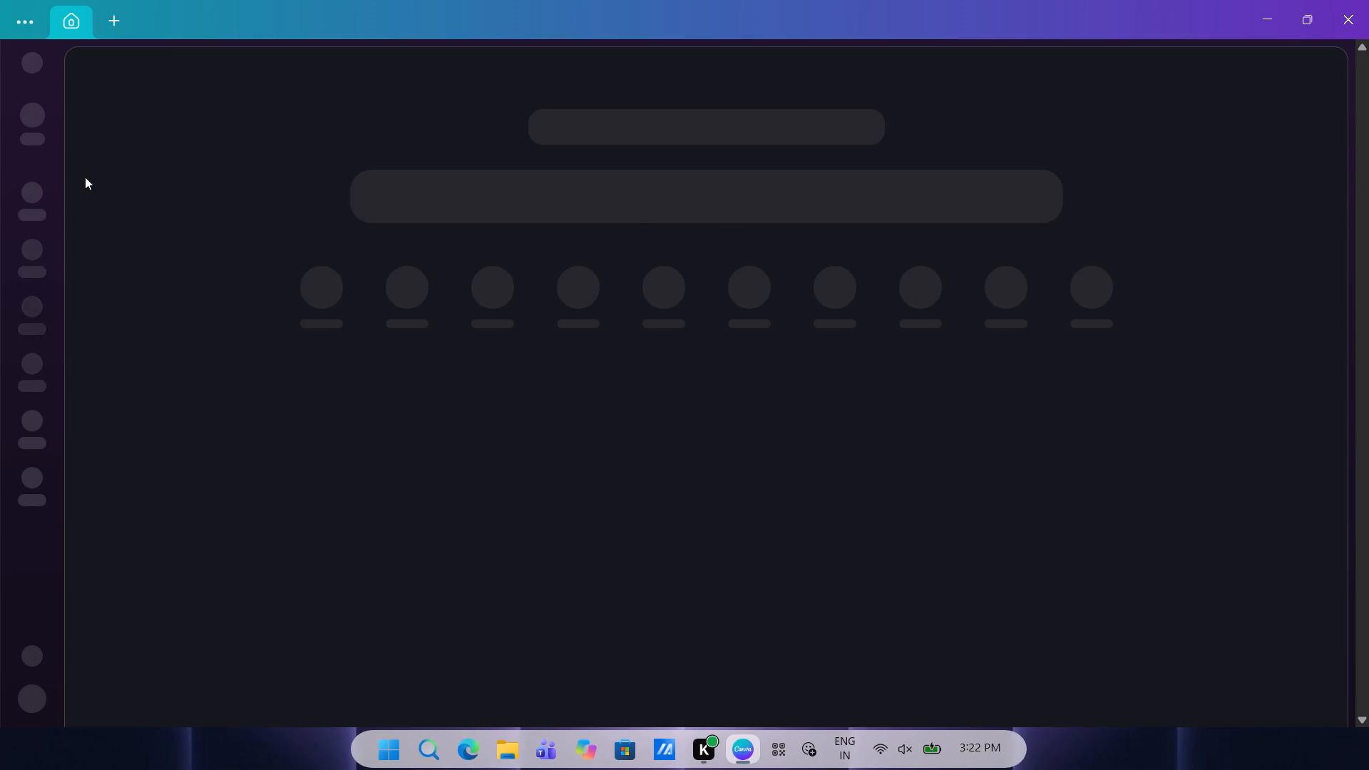
{"action": "left_click", "coordinate": [26, 115]}
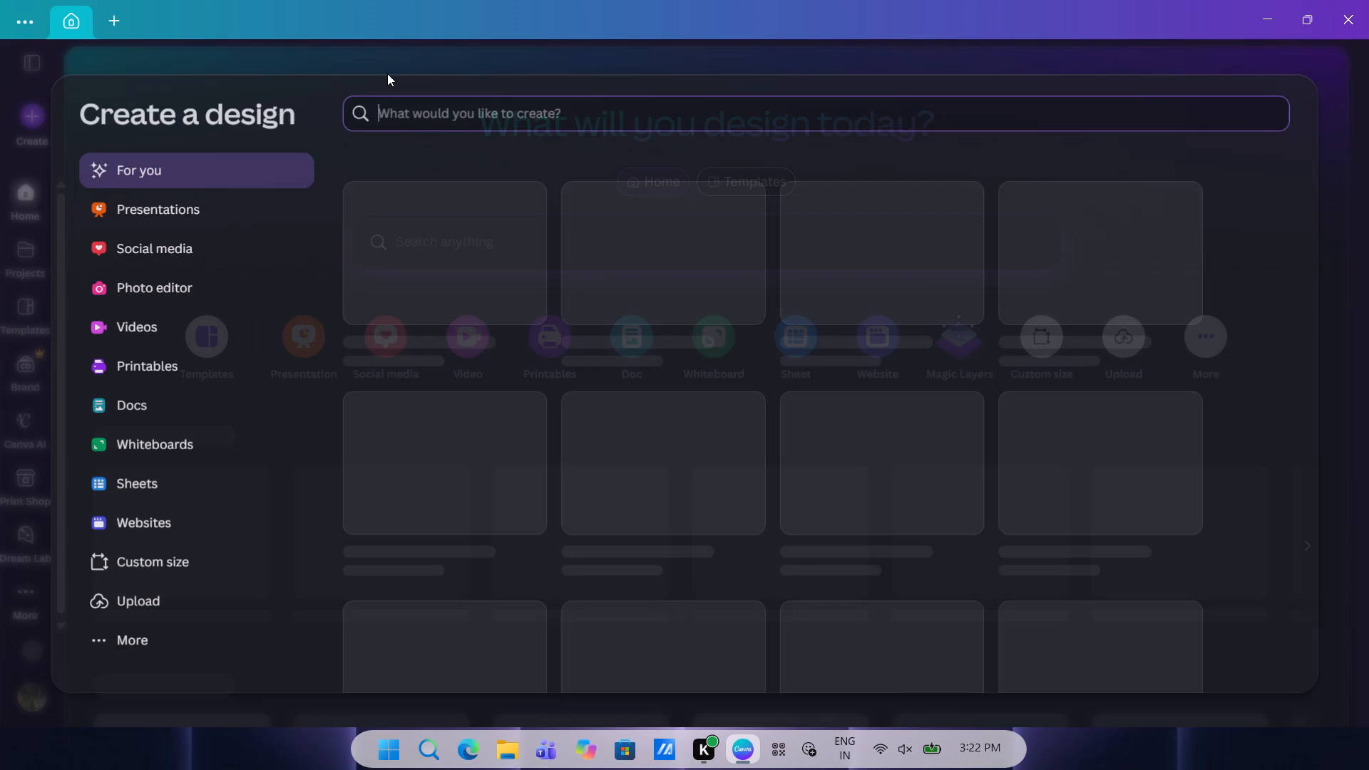
{"action": "left_click", "coordinate": [222, 208]}
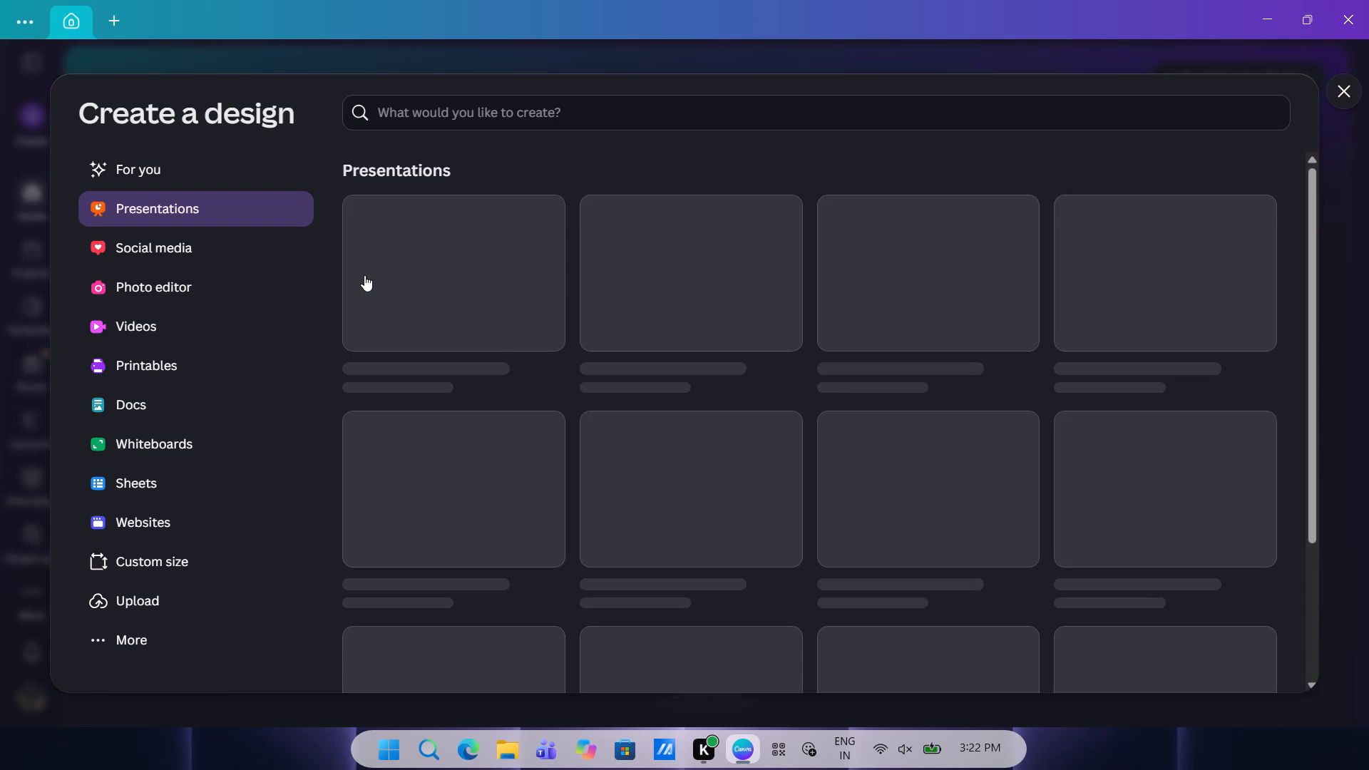
{"action": "left_click", "coordinate": [414, 268]}
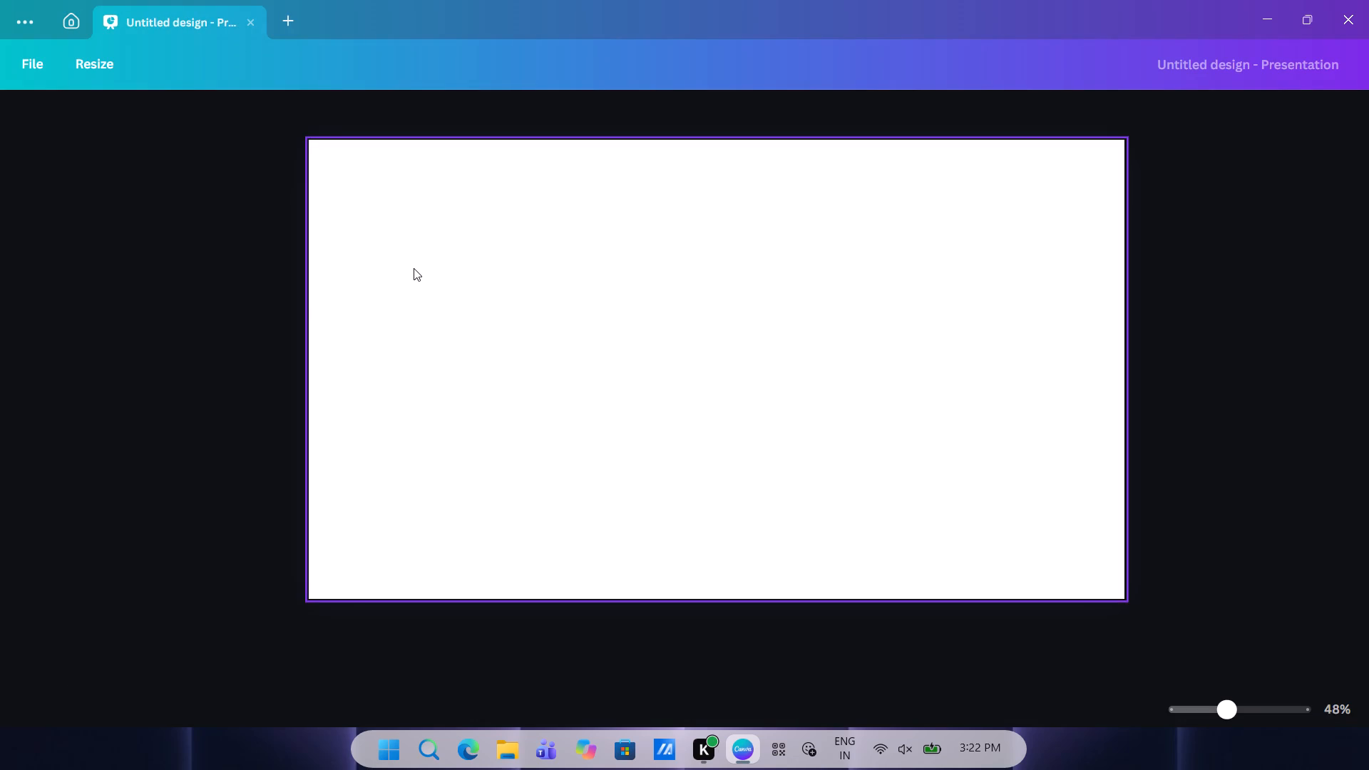
Set the blank page's background colour to solid black from the default colours.
{"action": "left_click", "coordinate": [444, 384]}
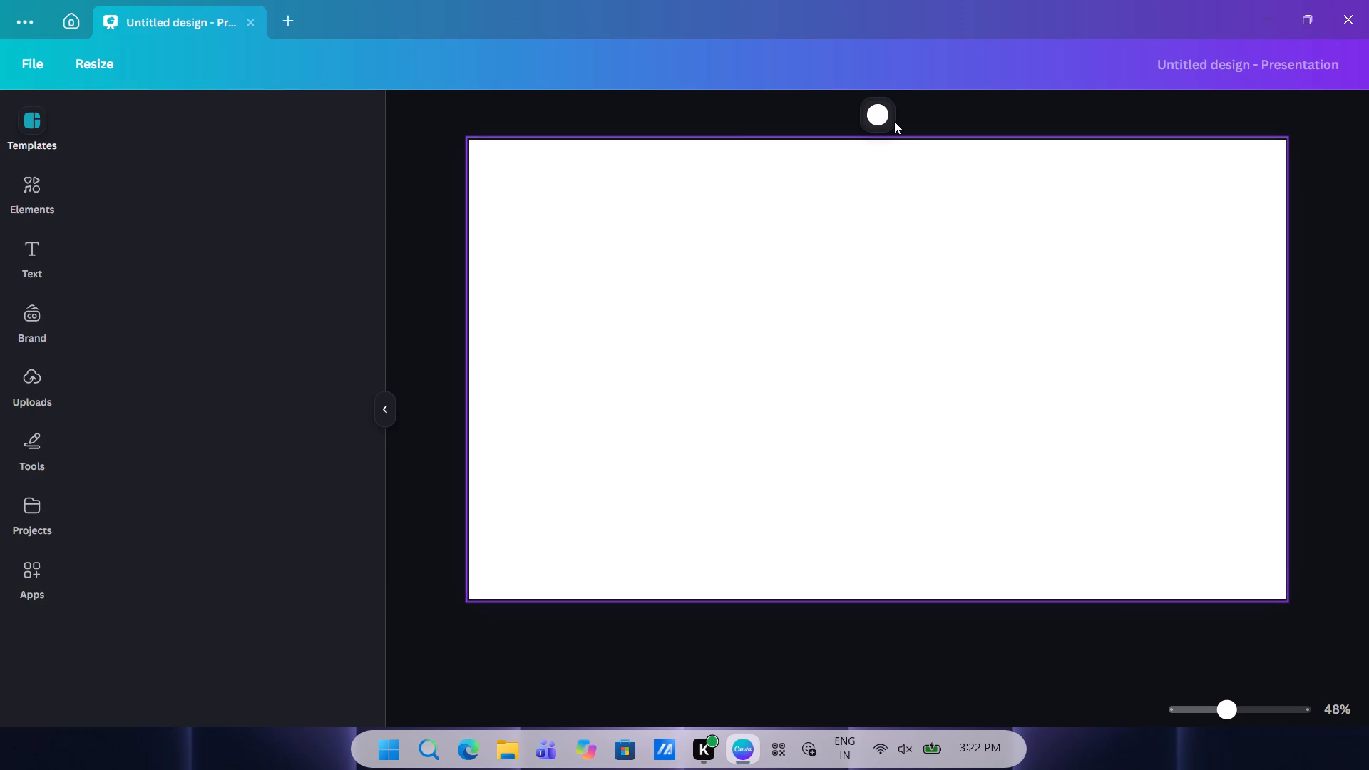
{"action": "left_click", "coordinate": [894, 121]}
{"action": "left_click", "coordinate": [877, 120]}
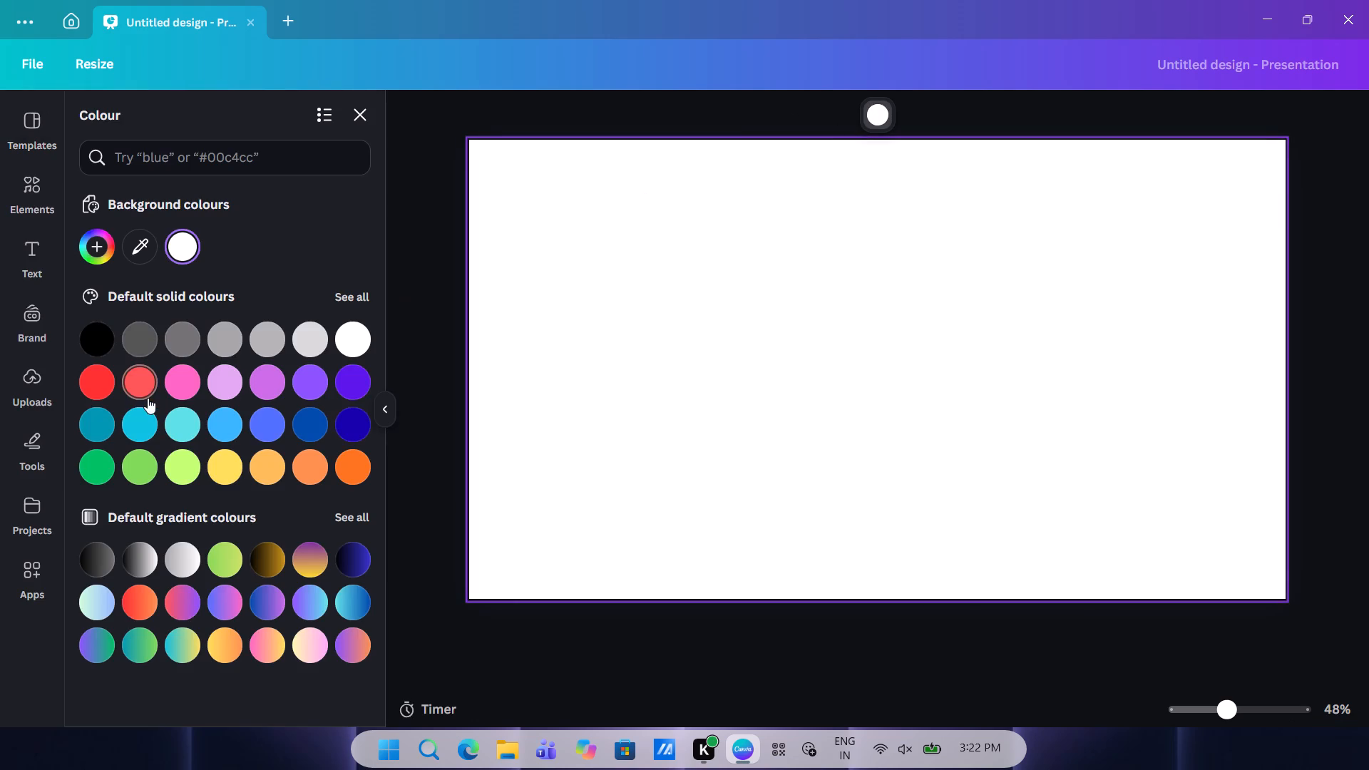
{"action": "left_click", "coordinate": [93, 340]}
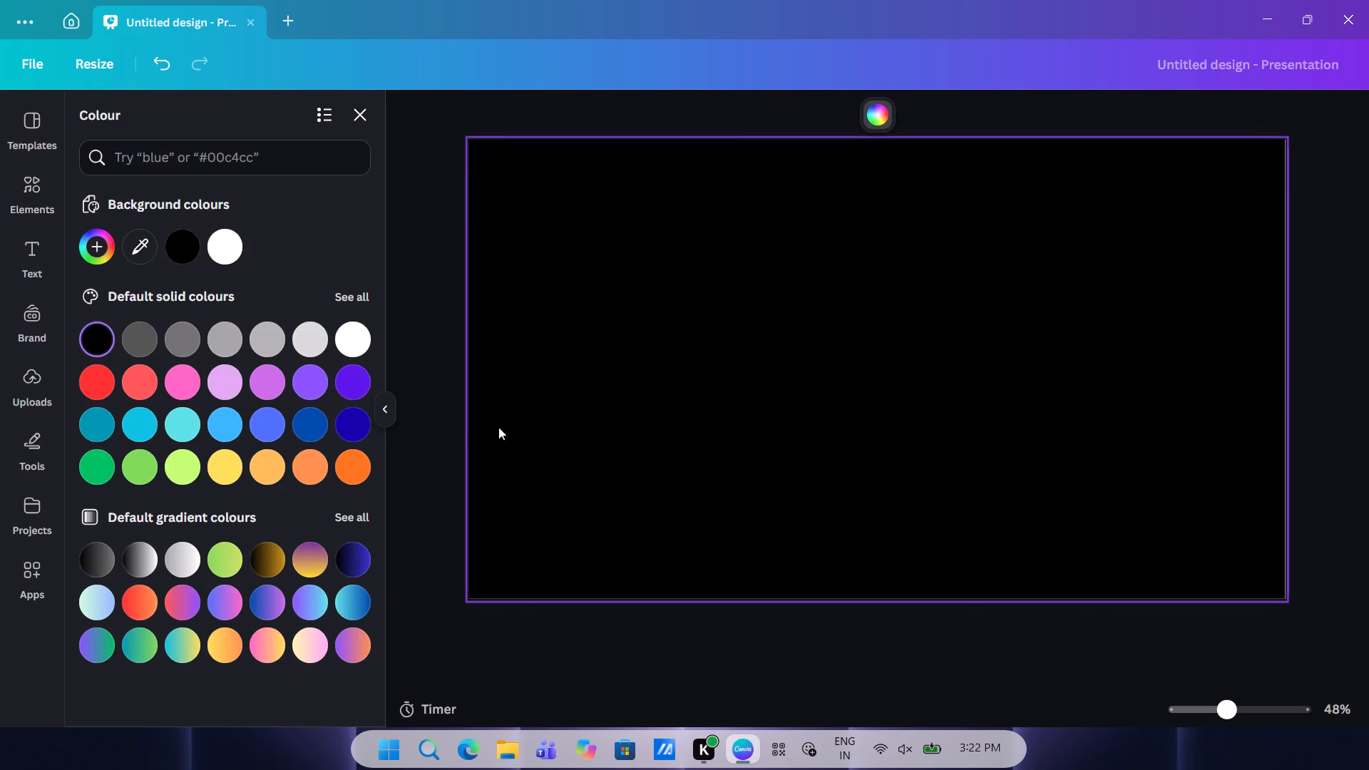
{"action": "left_click", "coordinate": [504, 315]}
{"action": "left_click", "coordinate": [379, 422]}
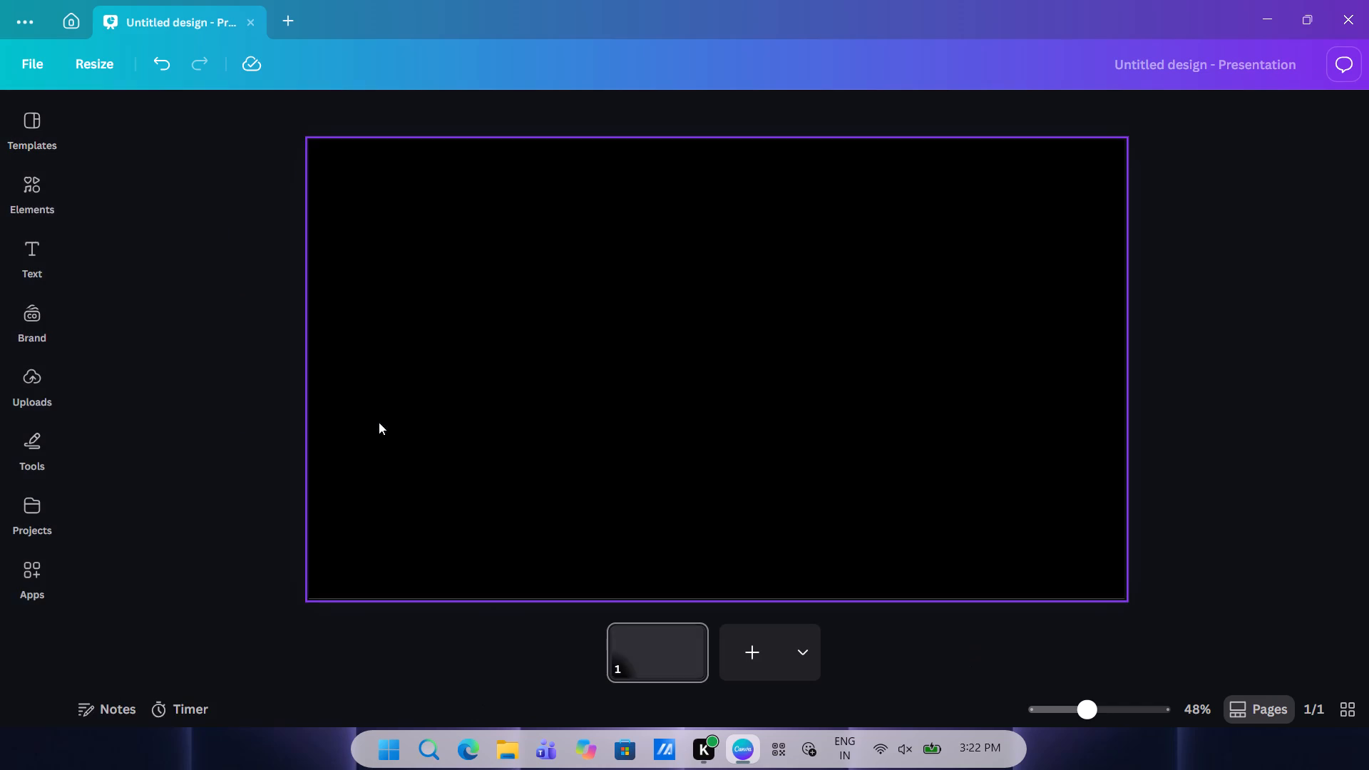
Add the recently used diamond-shaped frame to the page and move it to the page's top-left corner.
{"action": "left_click", "coordinate": [39, 192]}
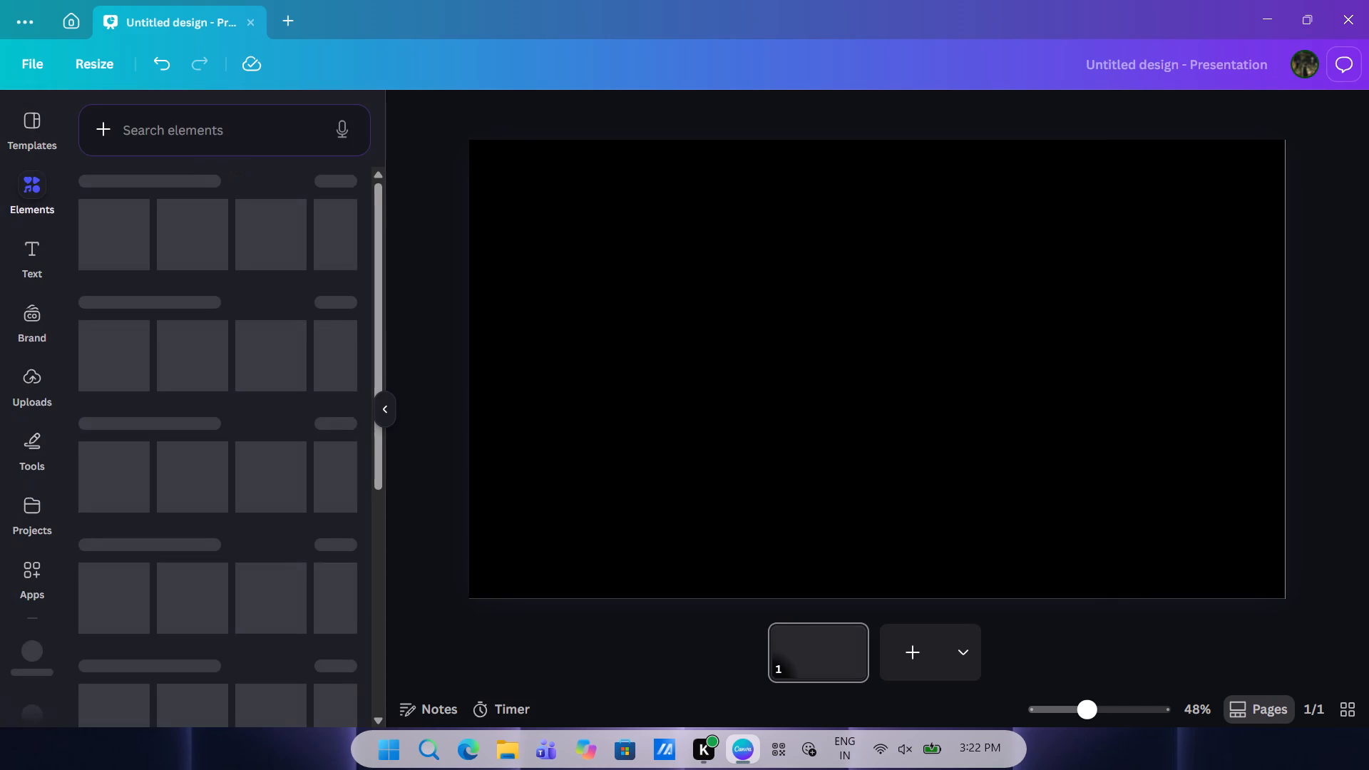
{"action": "left_click", "coordinate": [183, 142]}
{"action": "left_click", "coordinate": [210, 145]}
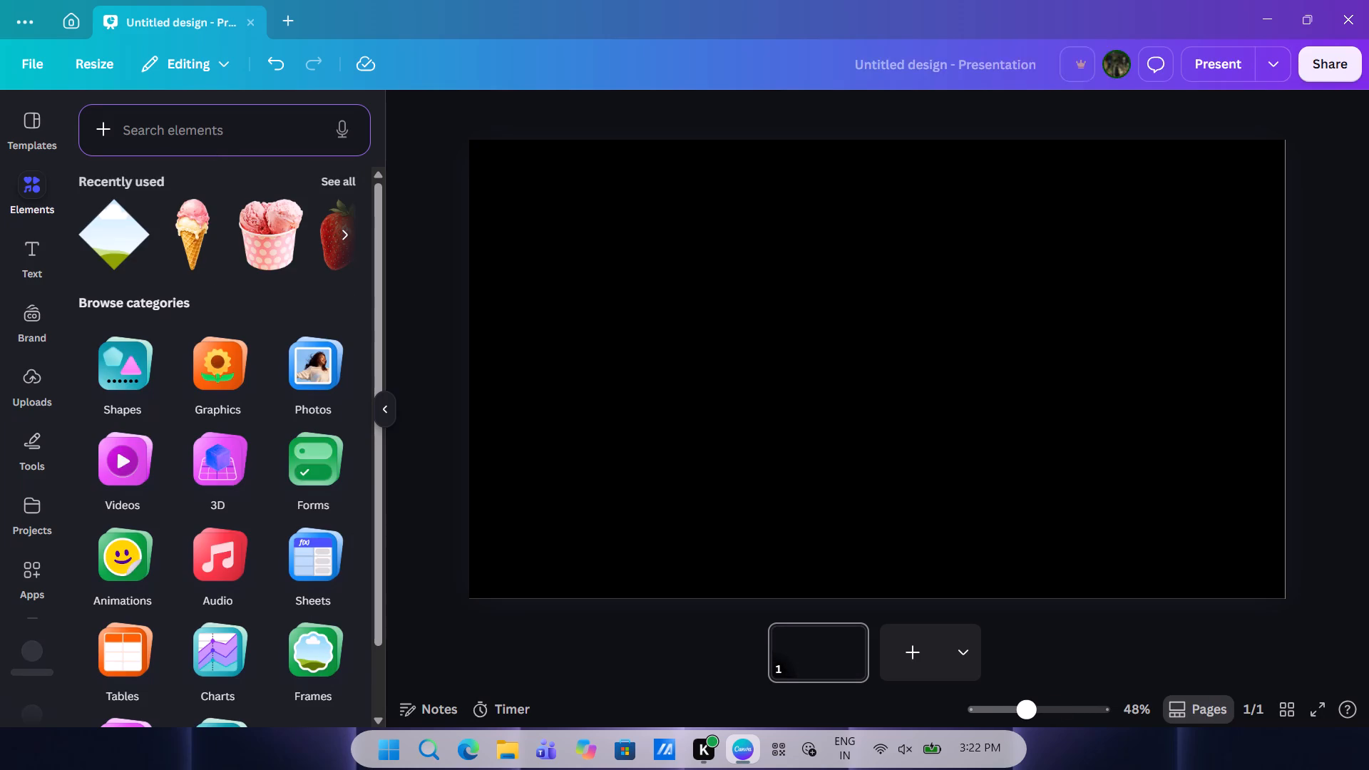
{"action": "left_click", "coordinate": [116, 252]}
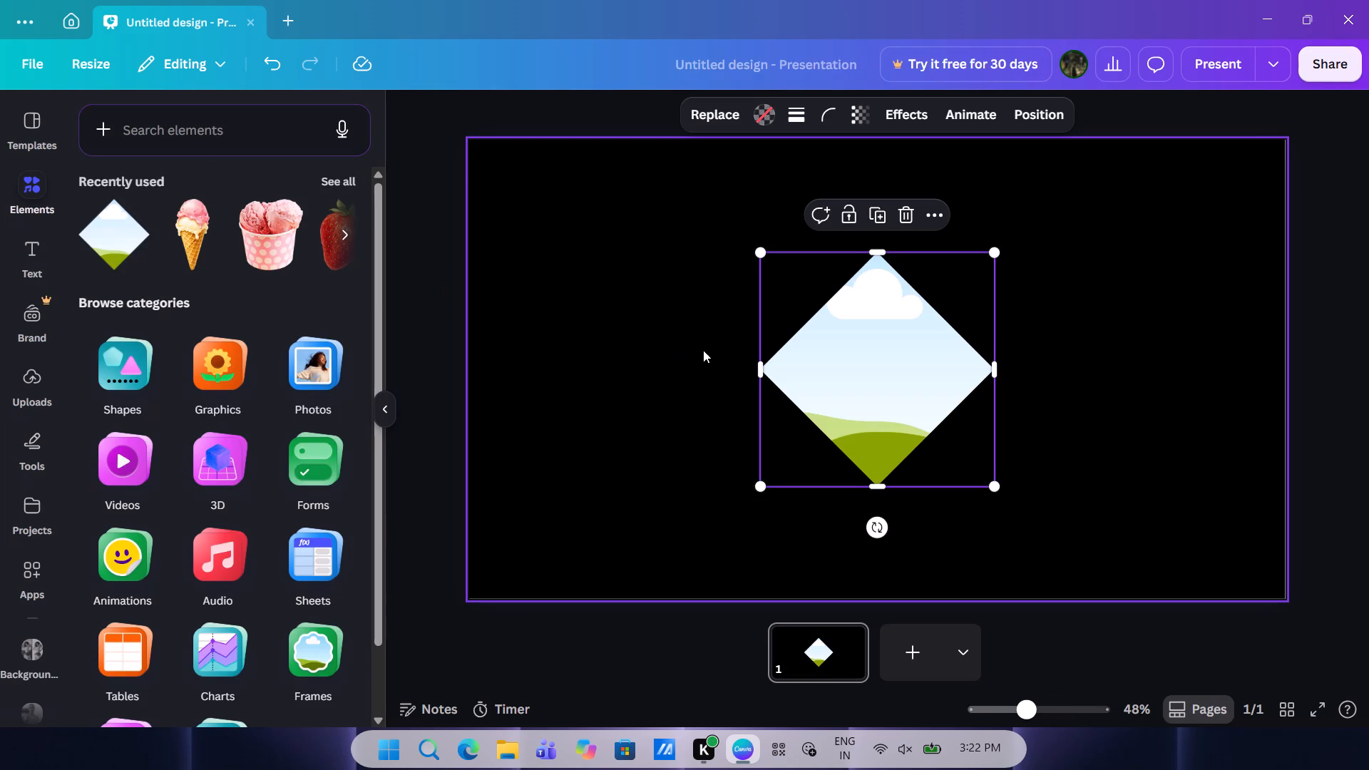
{"action": "left_click_drag", "start_coordinate": [836, 351], "coordinate": [543, 243]}
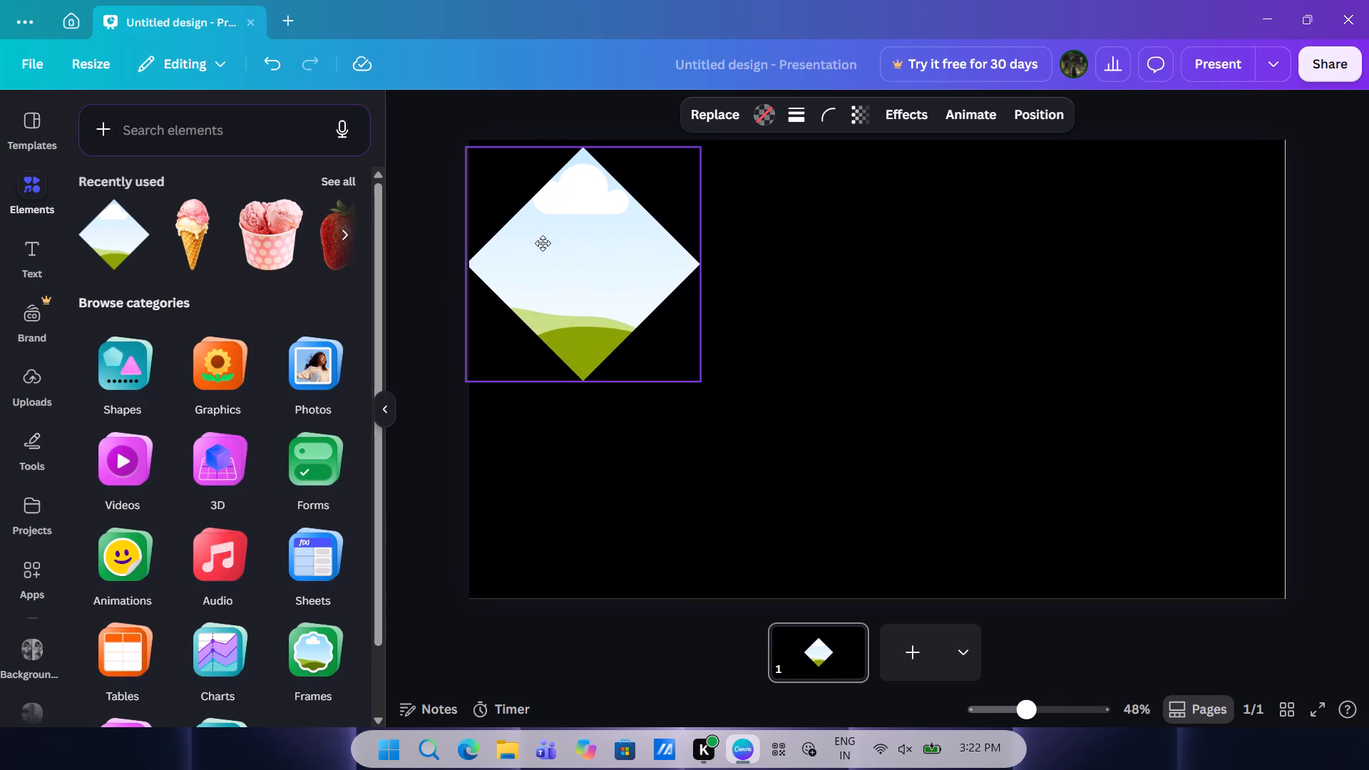
{"action": "left_click_drag", "start_coordinate": [543, 243], "coordinate": [545, 237]}
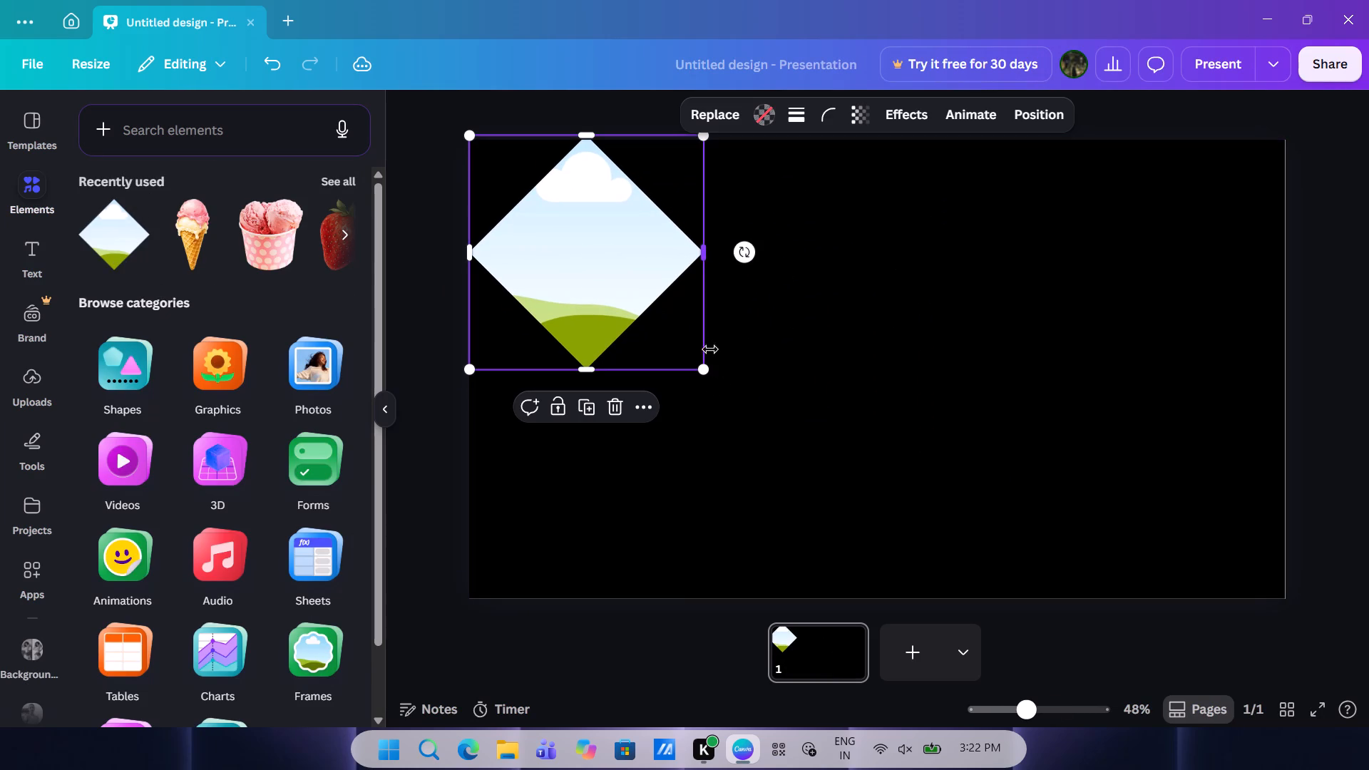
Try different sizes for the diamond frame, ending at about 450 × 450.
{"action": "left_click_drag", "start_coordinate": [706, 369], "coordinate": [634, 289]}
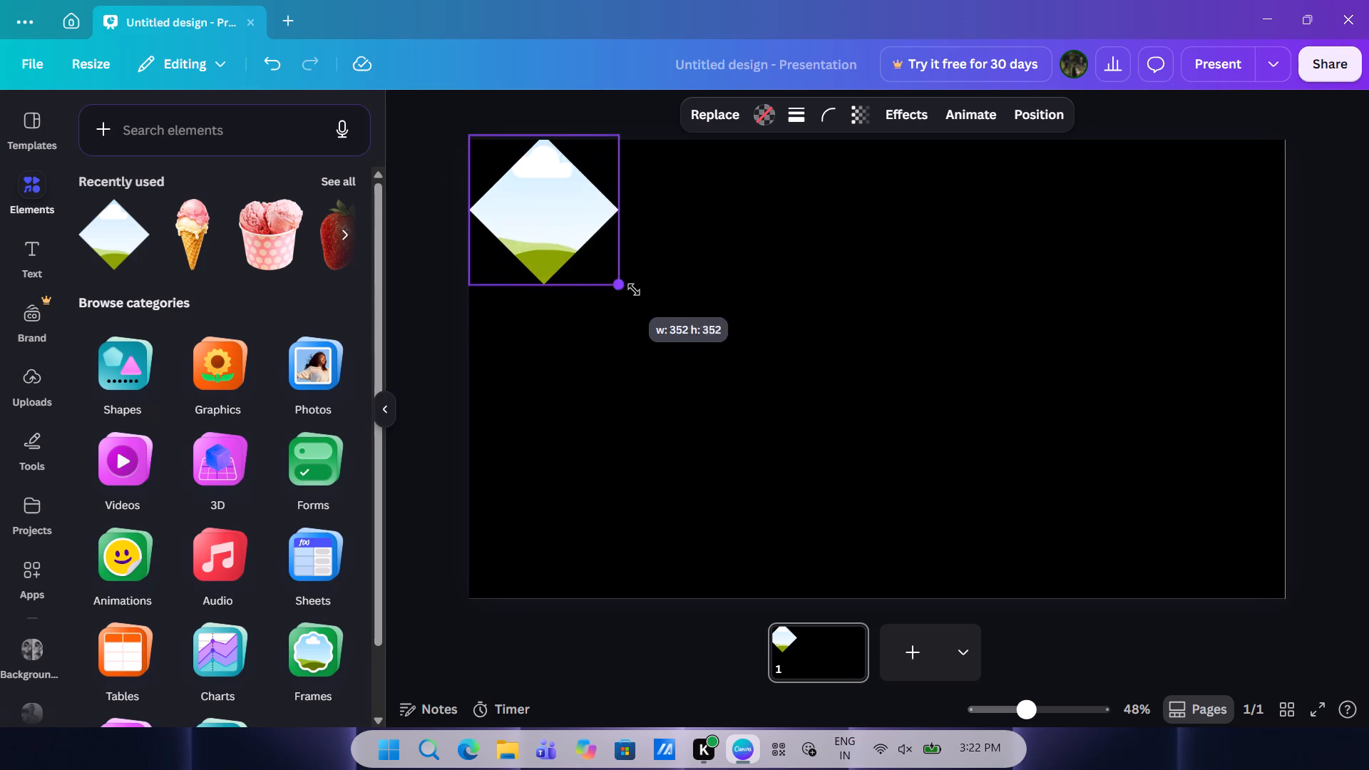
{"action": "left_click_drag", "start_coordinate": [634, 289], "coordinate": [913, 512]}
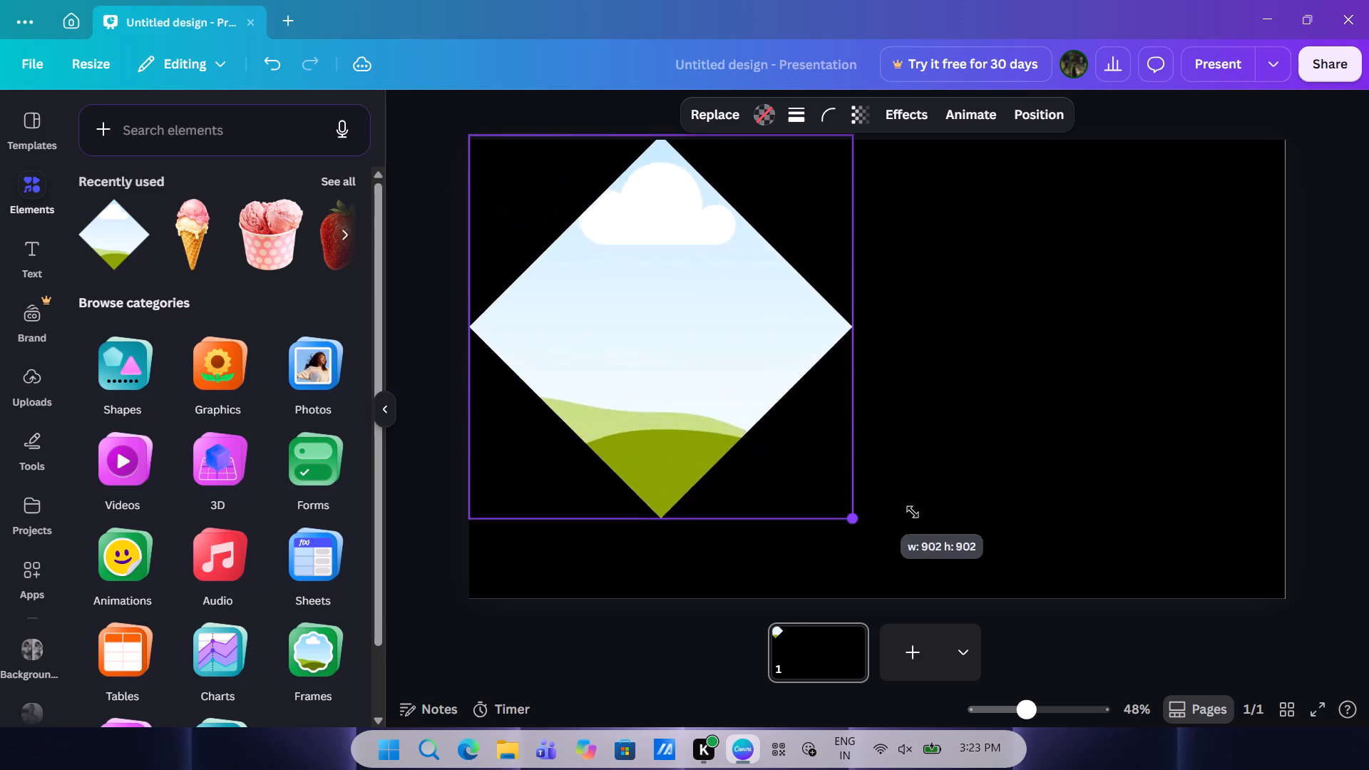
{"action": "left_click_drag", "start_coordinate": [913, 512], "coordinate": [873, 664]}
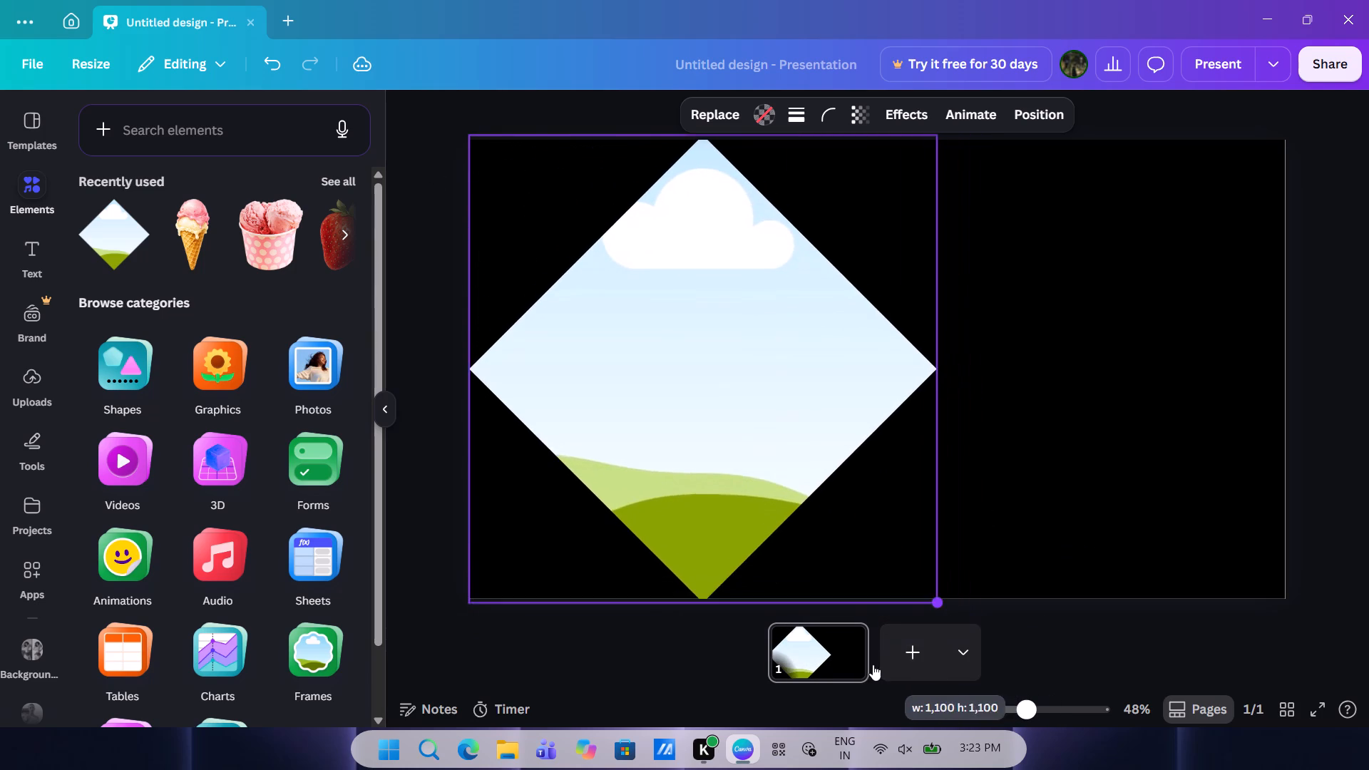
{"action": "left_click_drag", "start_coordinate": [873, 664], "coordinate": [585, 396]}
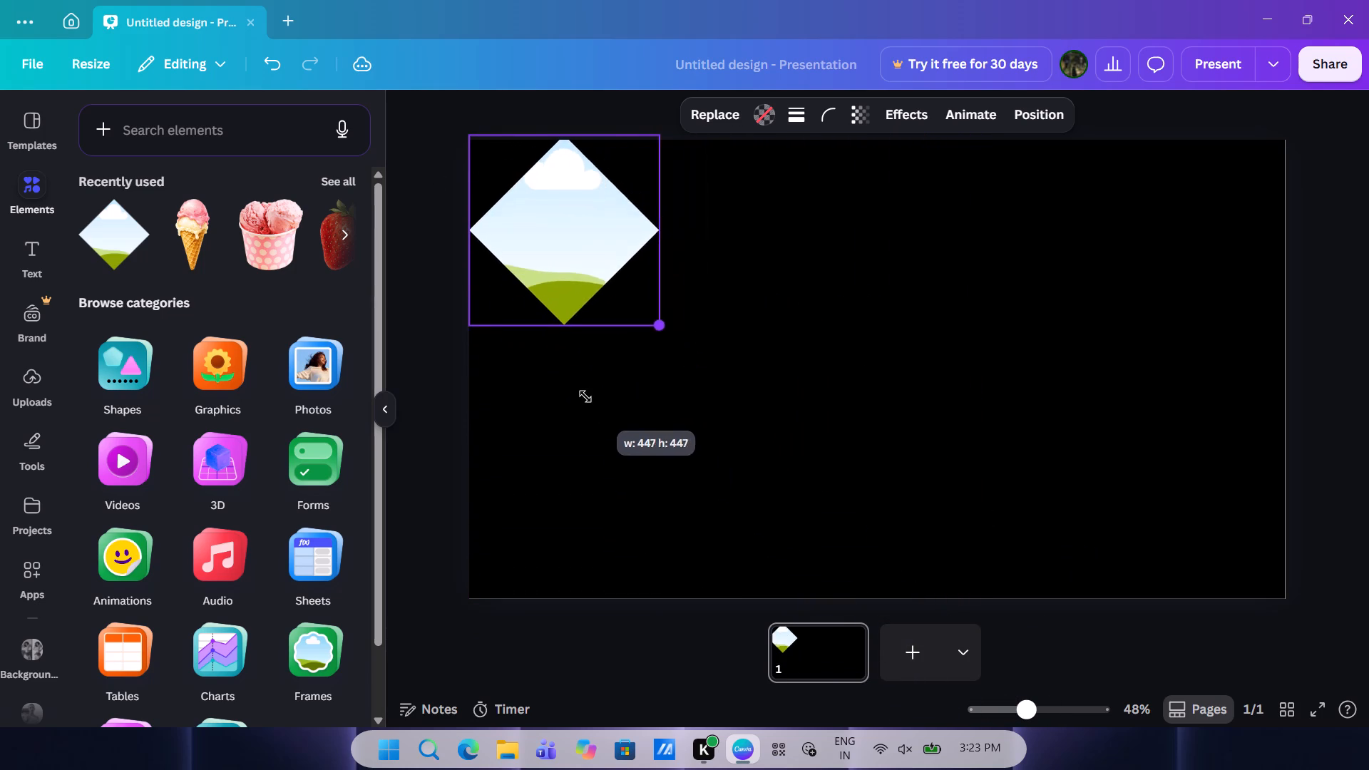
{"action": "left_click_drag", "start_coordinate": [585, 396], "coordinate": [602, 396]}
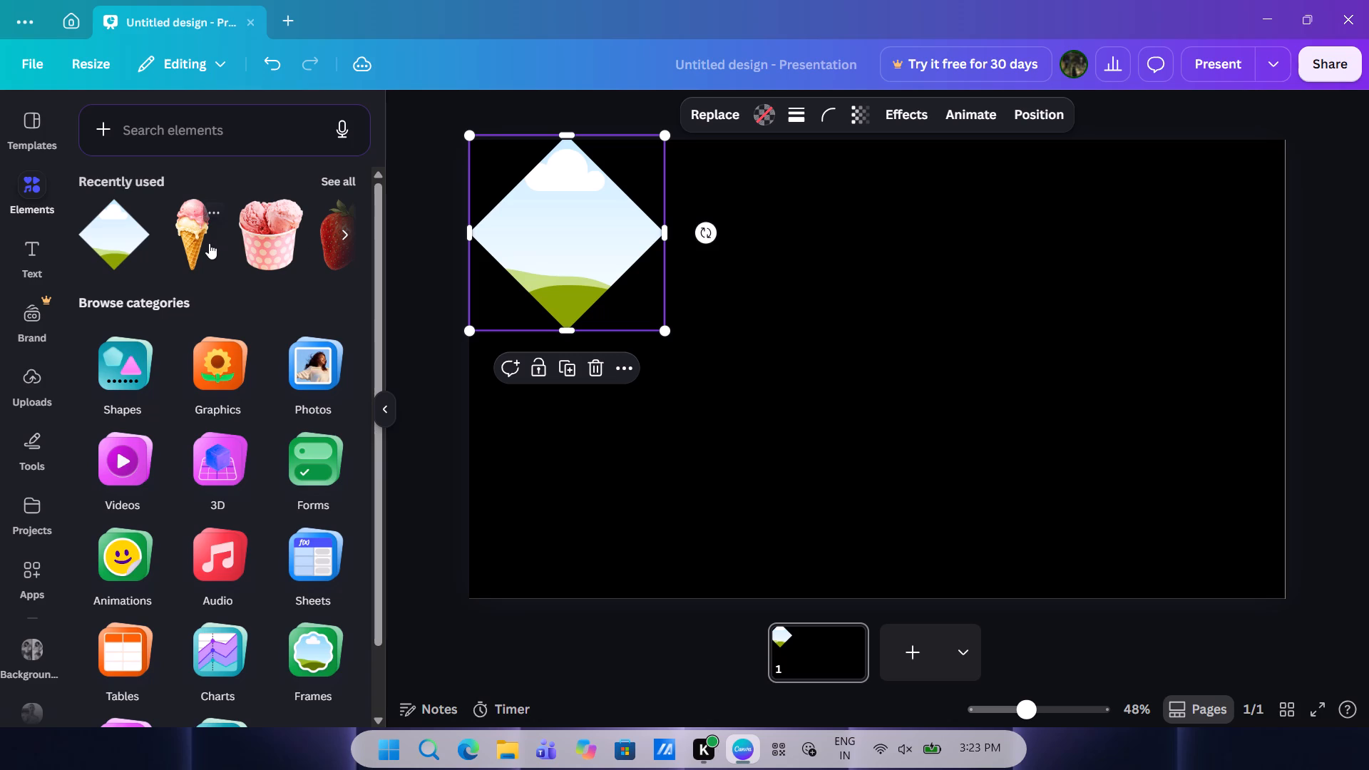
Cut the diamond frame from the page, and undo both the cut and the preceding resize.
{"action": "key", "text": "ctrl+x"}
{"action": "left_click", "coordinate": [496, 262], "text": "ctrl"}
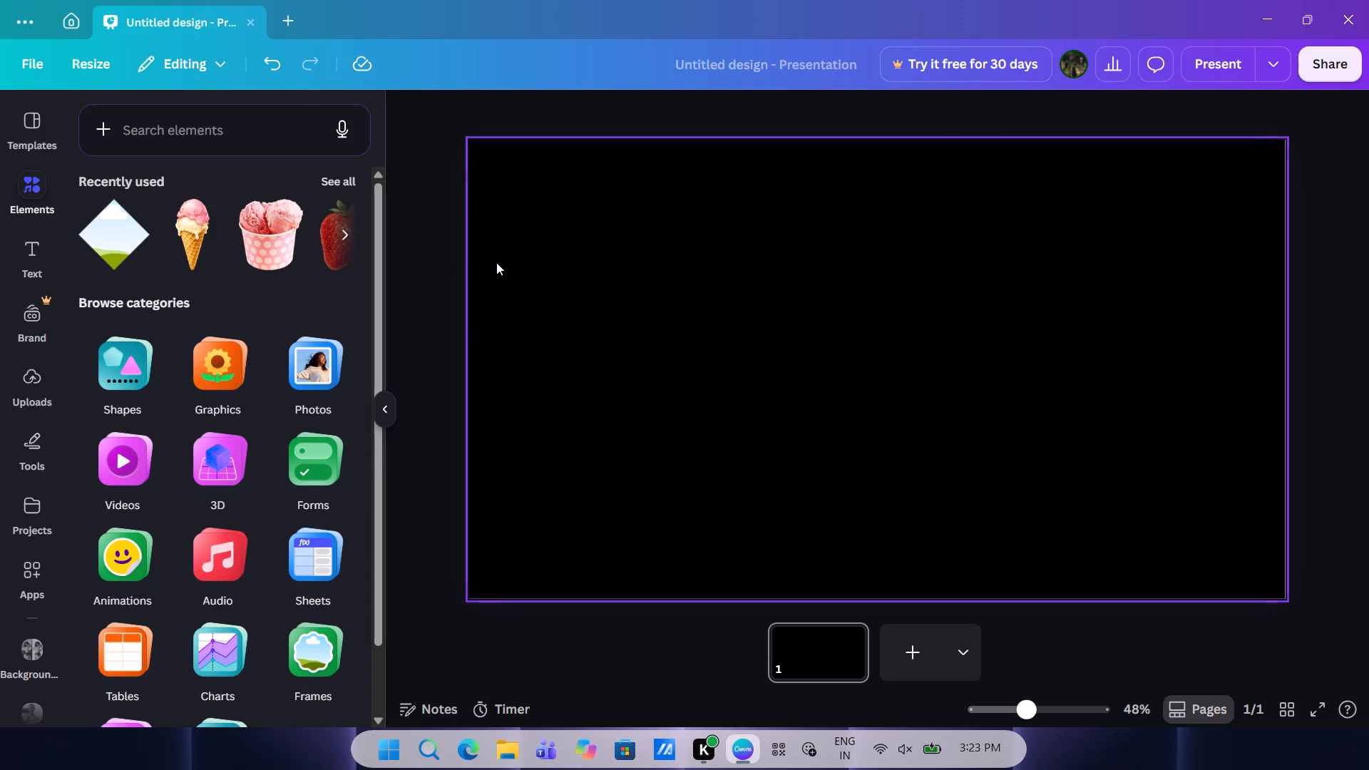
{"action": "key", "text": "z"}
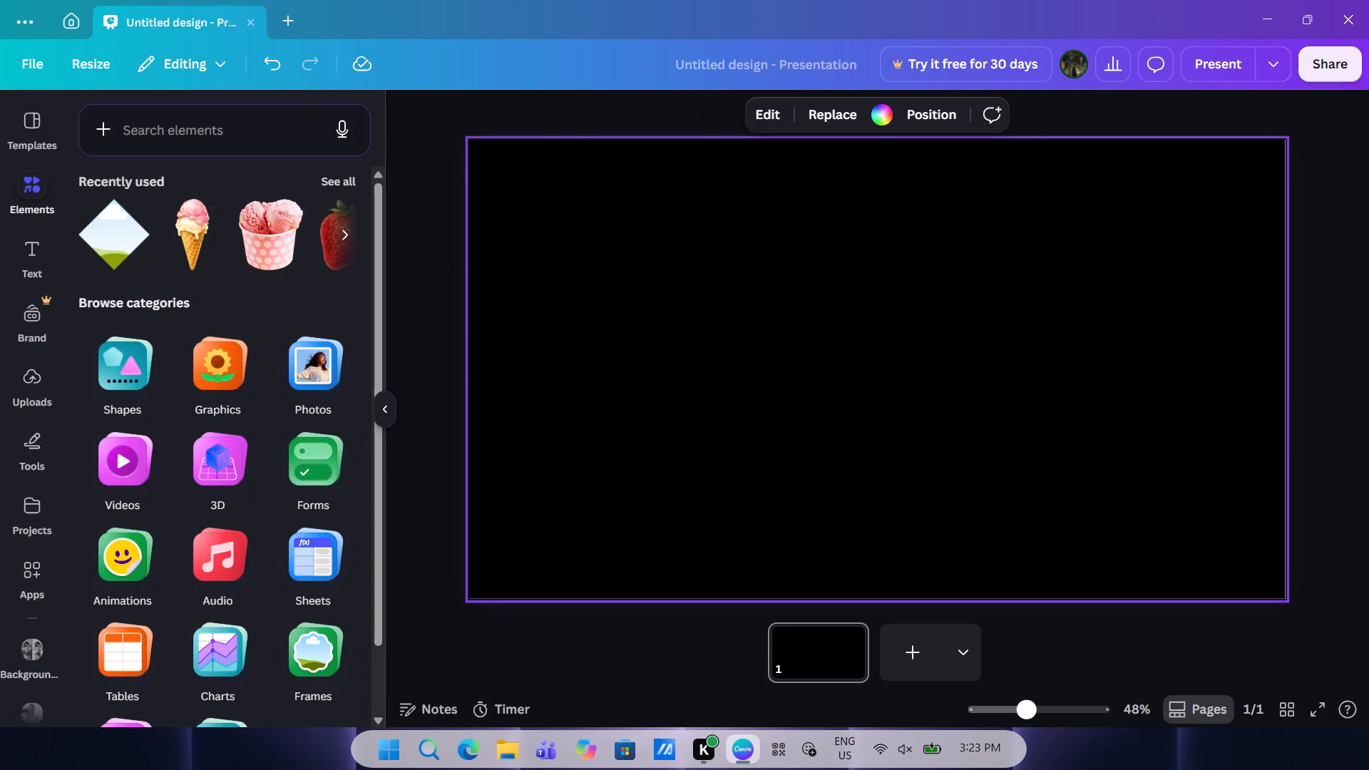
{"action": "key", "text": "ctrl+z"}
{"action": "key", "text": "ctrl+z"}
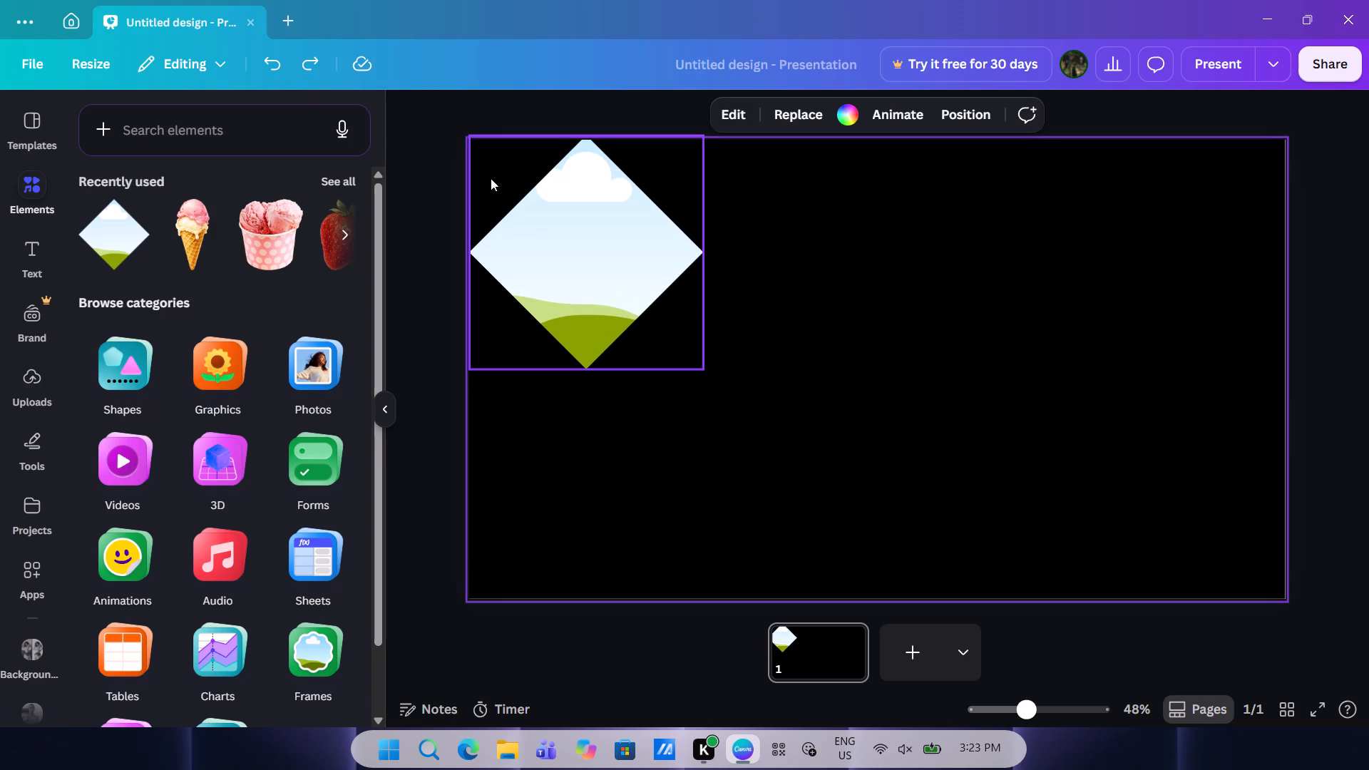
Reposition the diamond frame so it sits flush with the page's top and left edges.
{"action": "left_click_drag", "start_coordinate": [548, 242], "coordinate": [560, 232]}
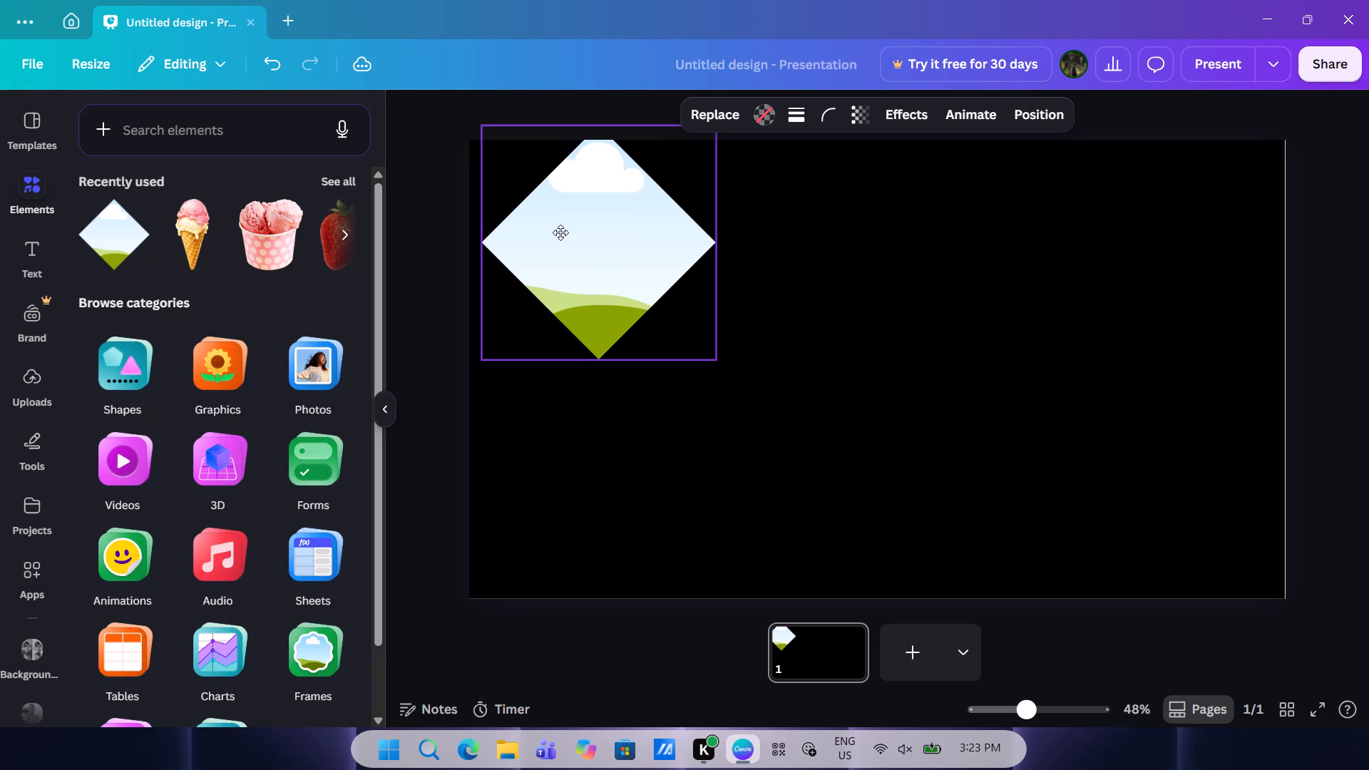
{"action": "left_click_drag", "start_coordinate": [560, 232], "coordinate": [541, 257]}
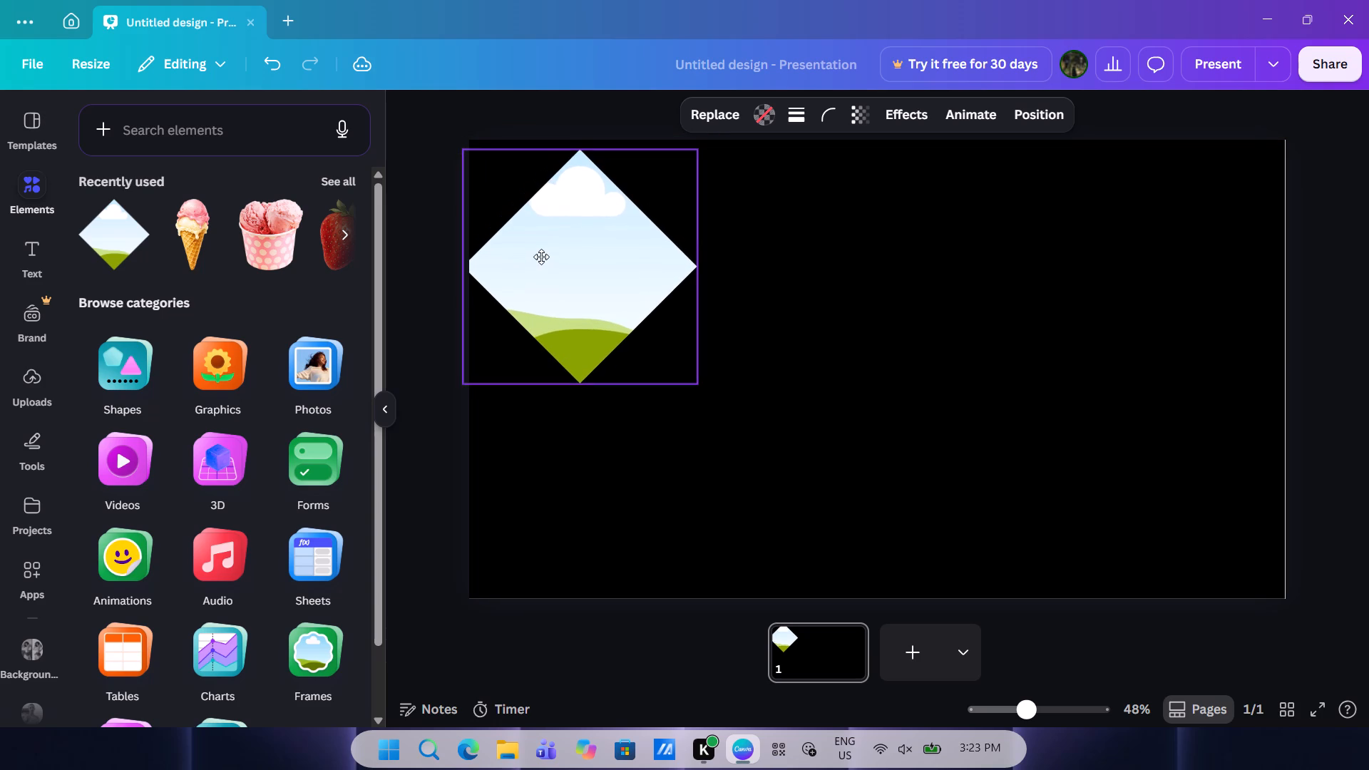
{"action": "left_click_drag", "start_coordinate": [541, 257], "coordinate": [539, 240]}
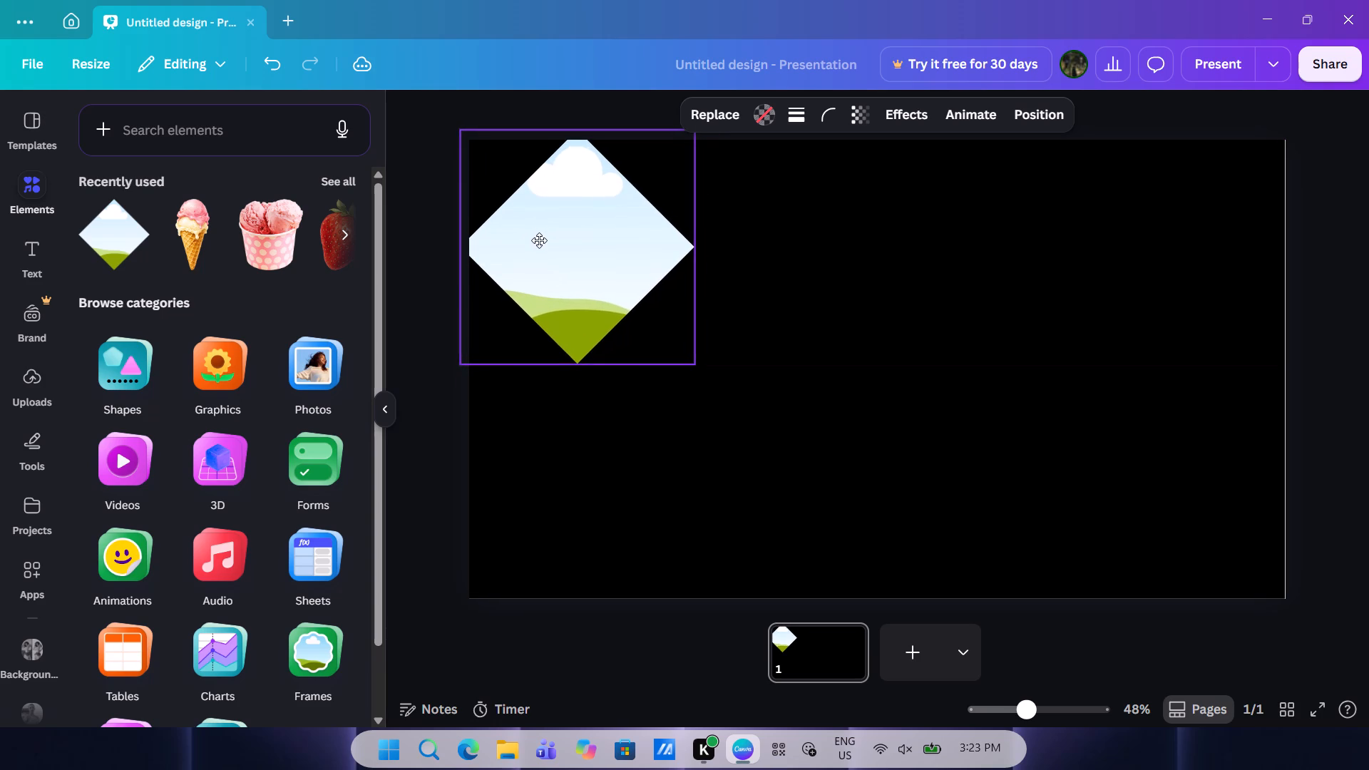
{"action": "left_click_drag", "start_coordinate": [539, 240], "coordinate": [562, 241]}
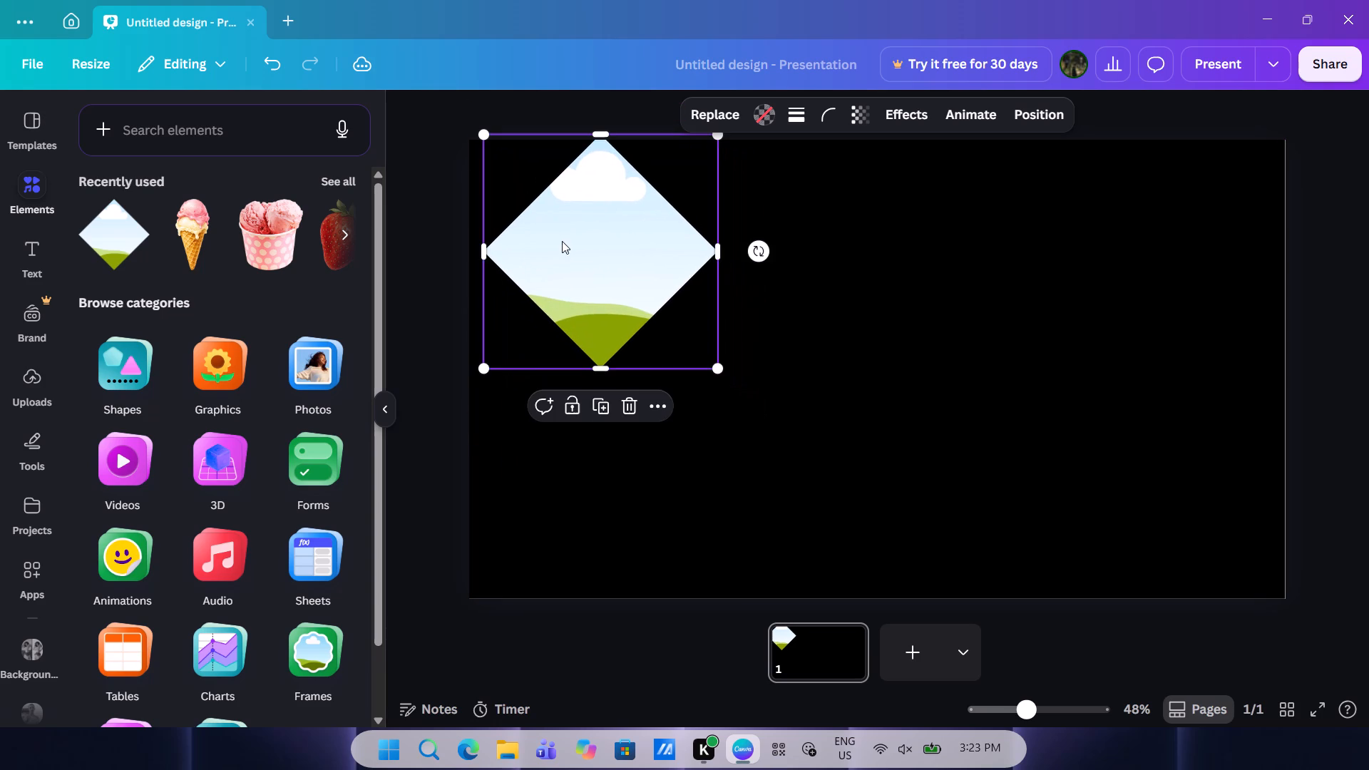
{"action": "left_click_drag", "start_coordinate": [586, 237], "coordinate": [572, 247]}
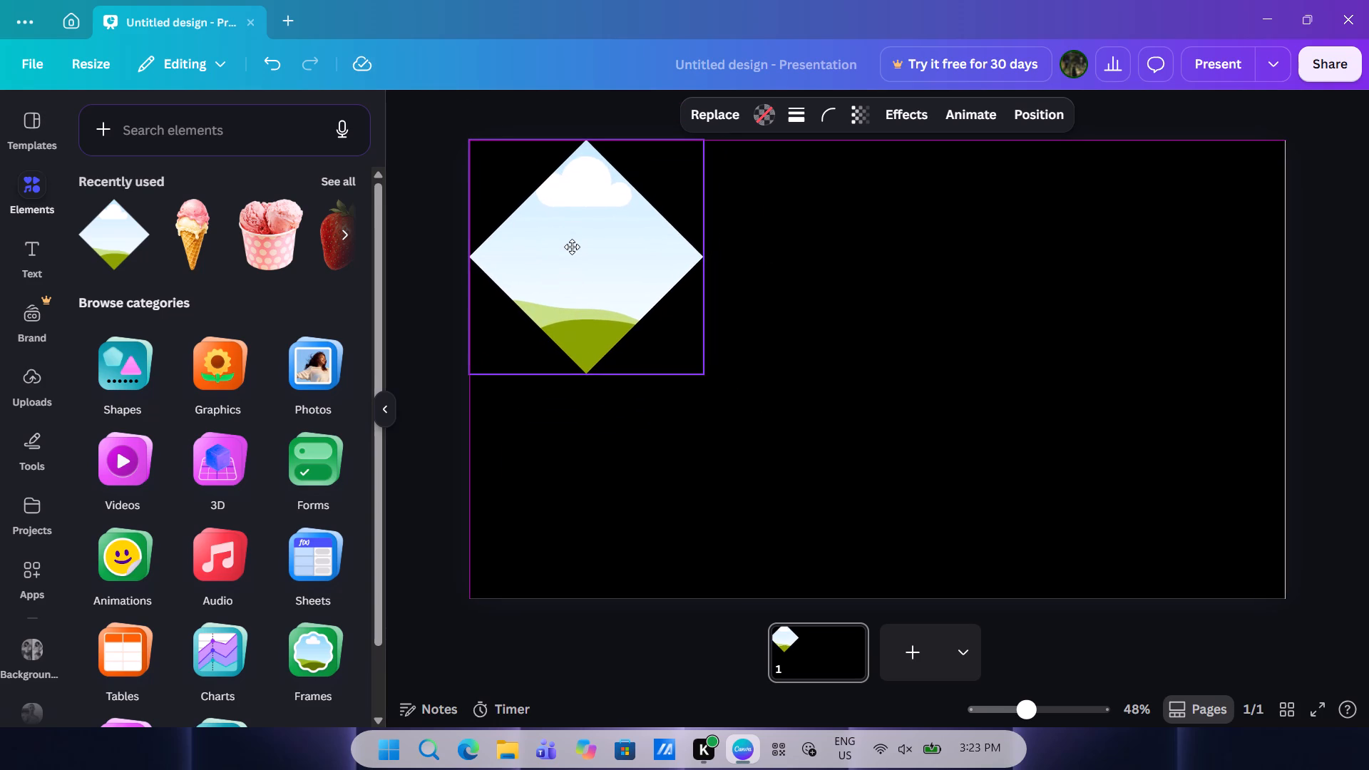
{"action": "left_click_drag", "start_coordinate": [572, 247], "coordinate": [573, 244]}
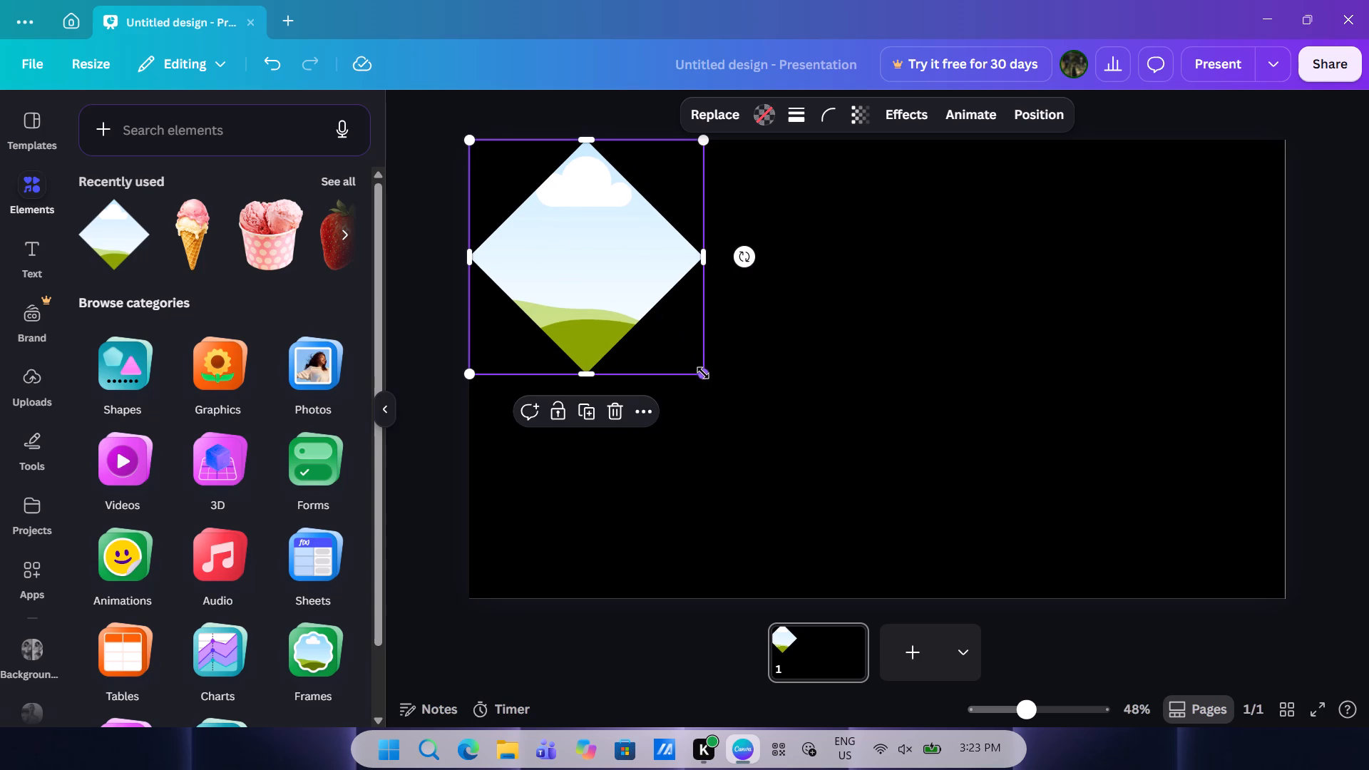
Shrink the diamond frame proportionally to about 520 × 520, keeping it in the page's top-left corner.
{"action": "left_click", "coordinate": [709, 379]}
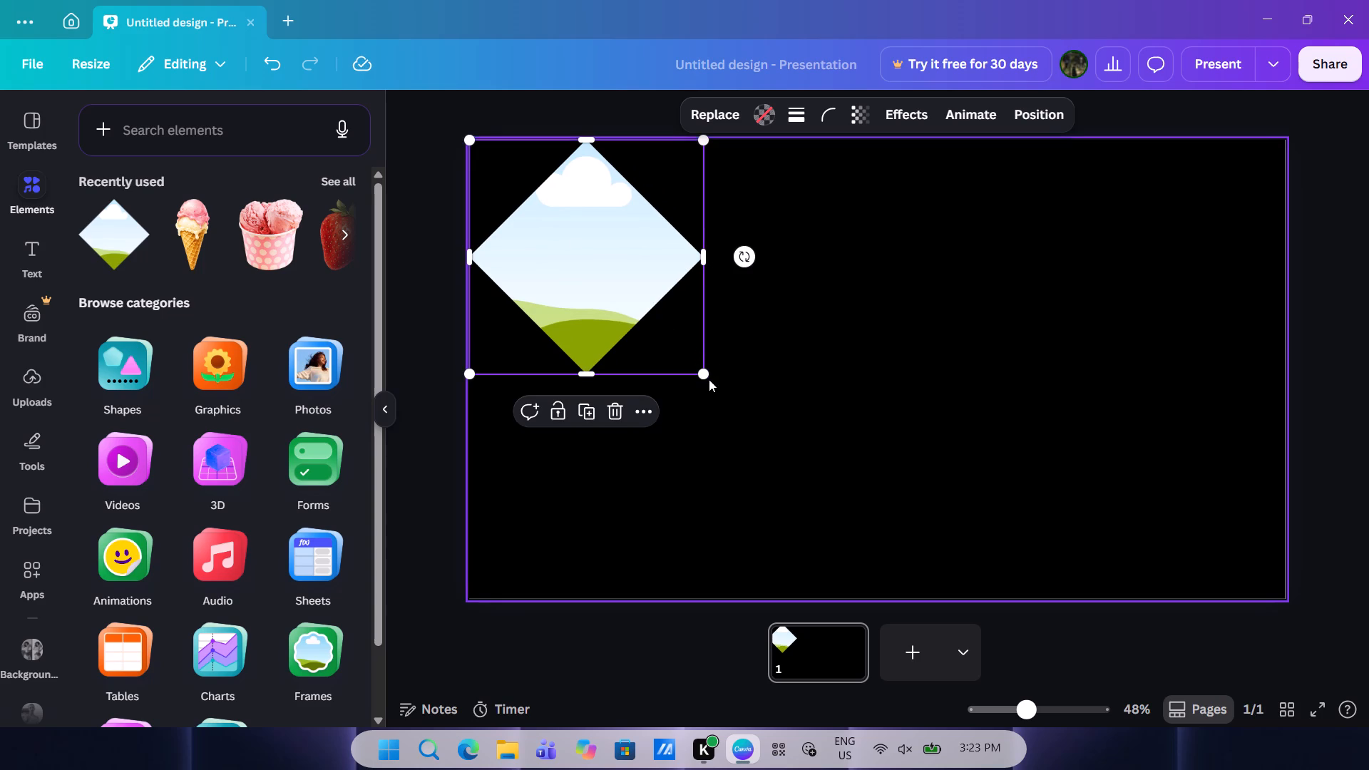
{"action": "left_click_drag", "start_coordinate": [708, 376], "coordinate": [653, 349]}
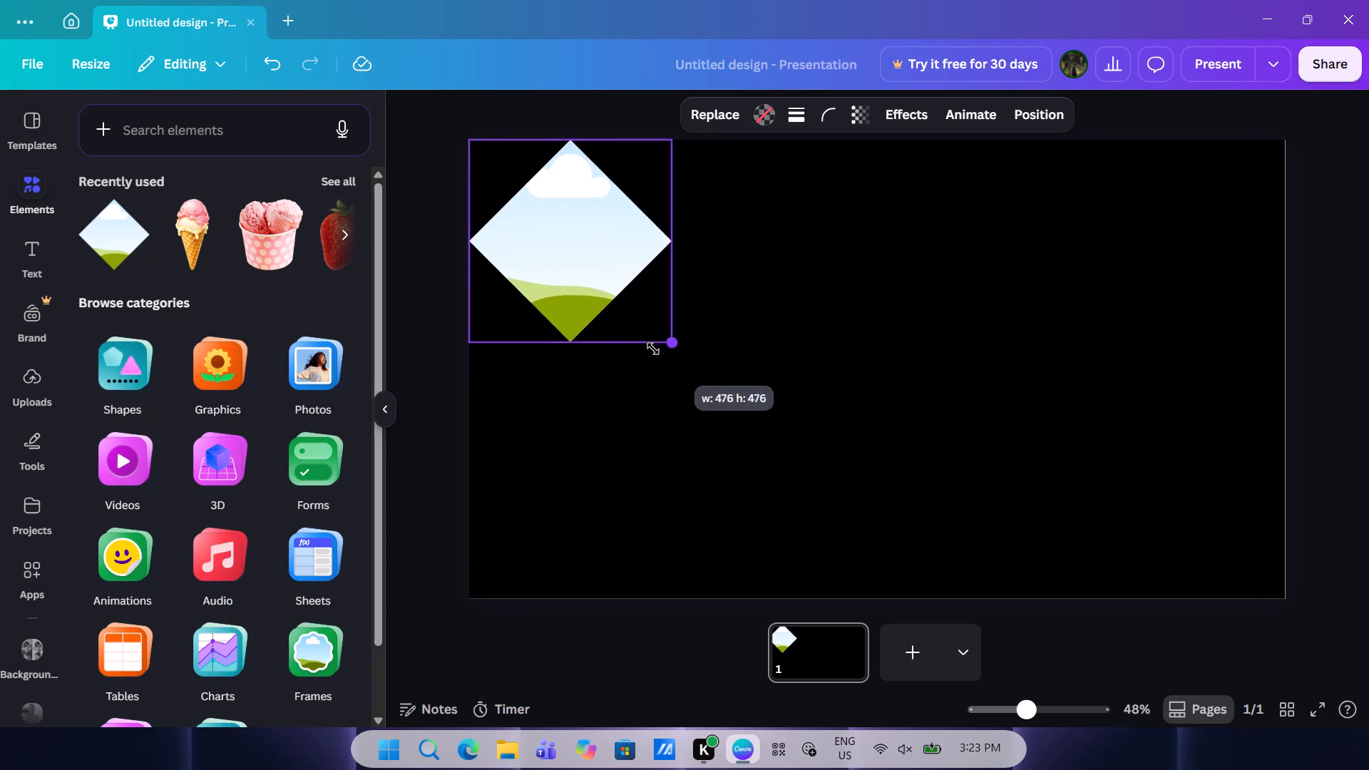
{"action": "left_click_drag", "start_coordinate": [653, 349], "coordinate": [685, 373]}
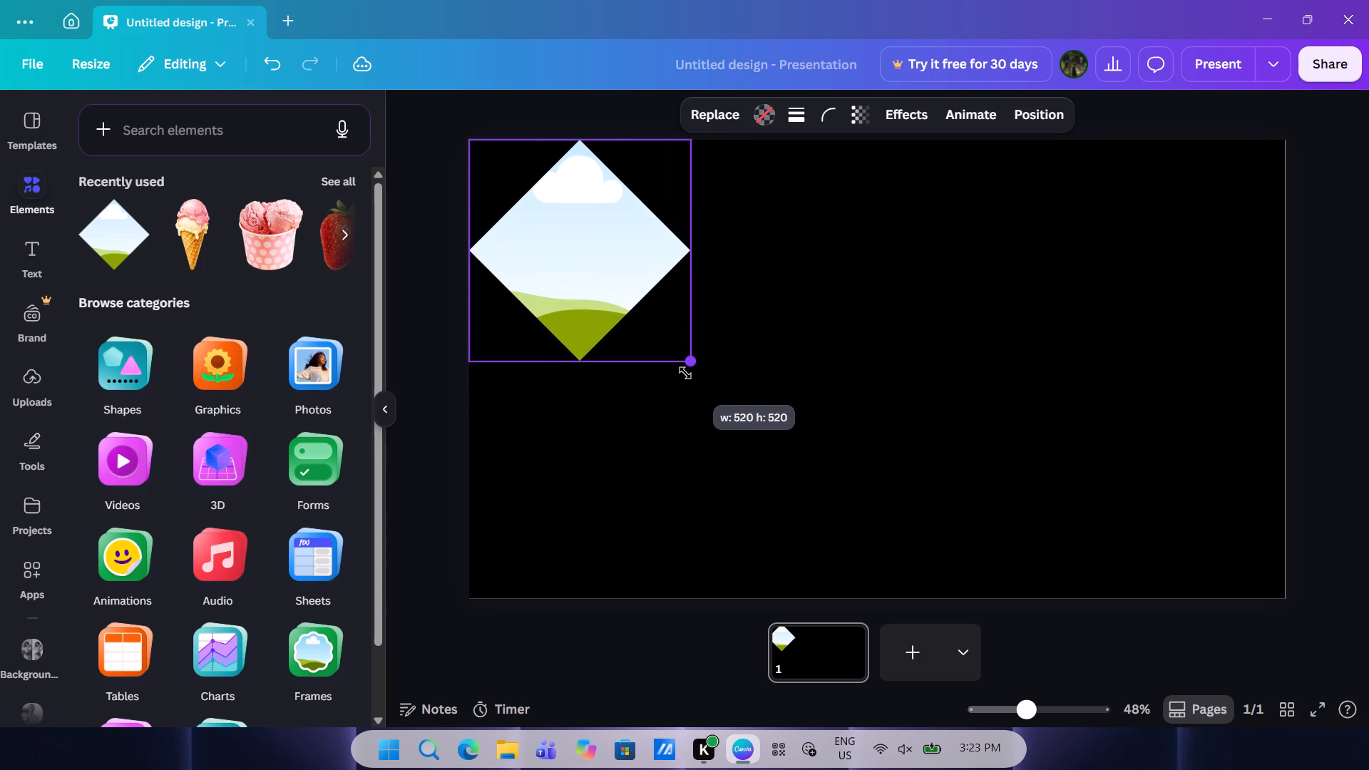
{"action": "left_click_drag", "start_coordinate": [685, 373], "coordinate": [684, 373]}
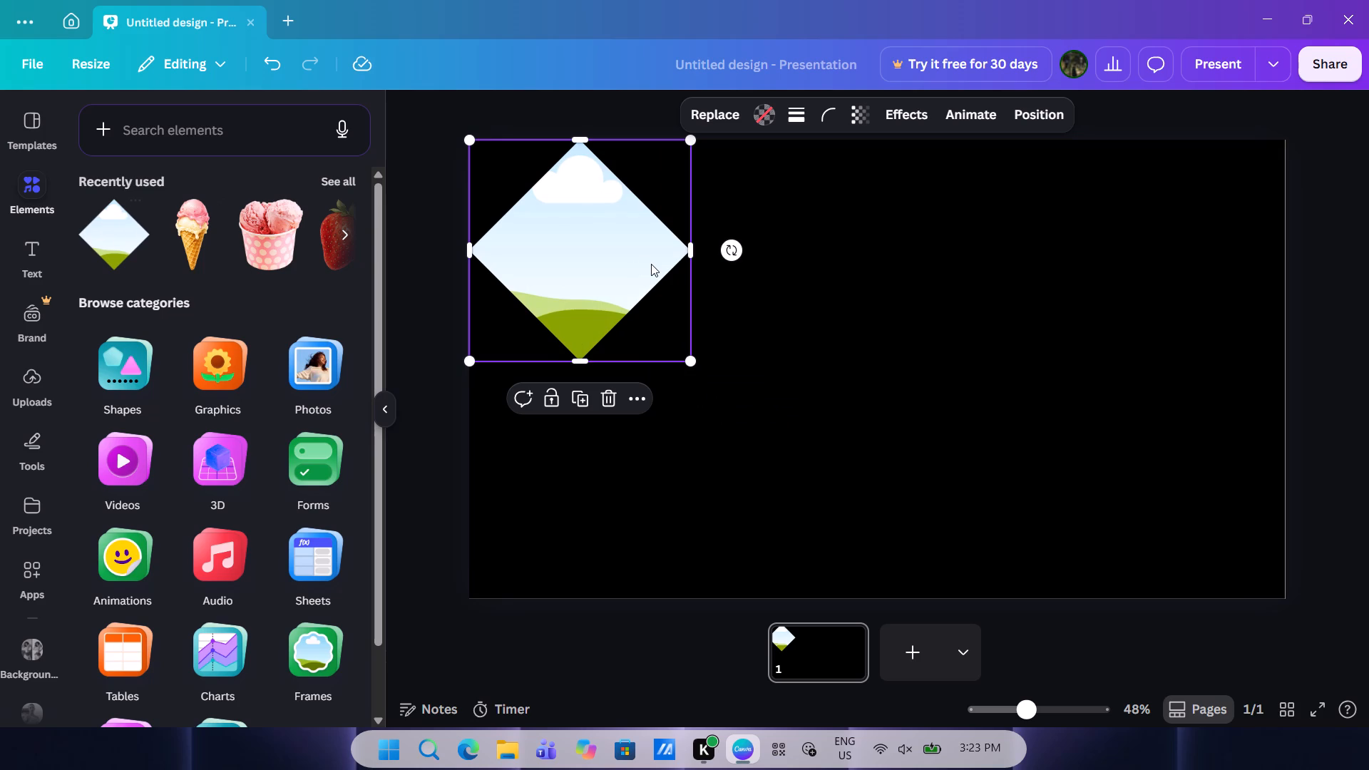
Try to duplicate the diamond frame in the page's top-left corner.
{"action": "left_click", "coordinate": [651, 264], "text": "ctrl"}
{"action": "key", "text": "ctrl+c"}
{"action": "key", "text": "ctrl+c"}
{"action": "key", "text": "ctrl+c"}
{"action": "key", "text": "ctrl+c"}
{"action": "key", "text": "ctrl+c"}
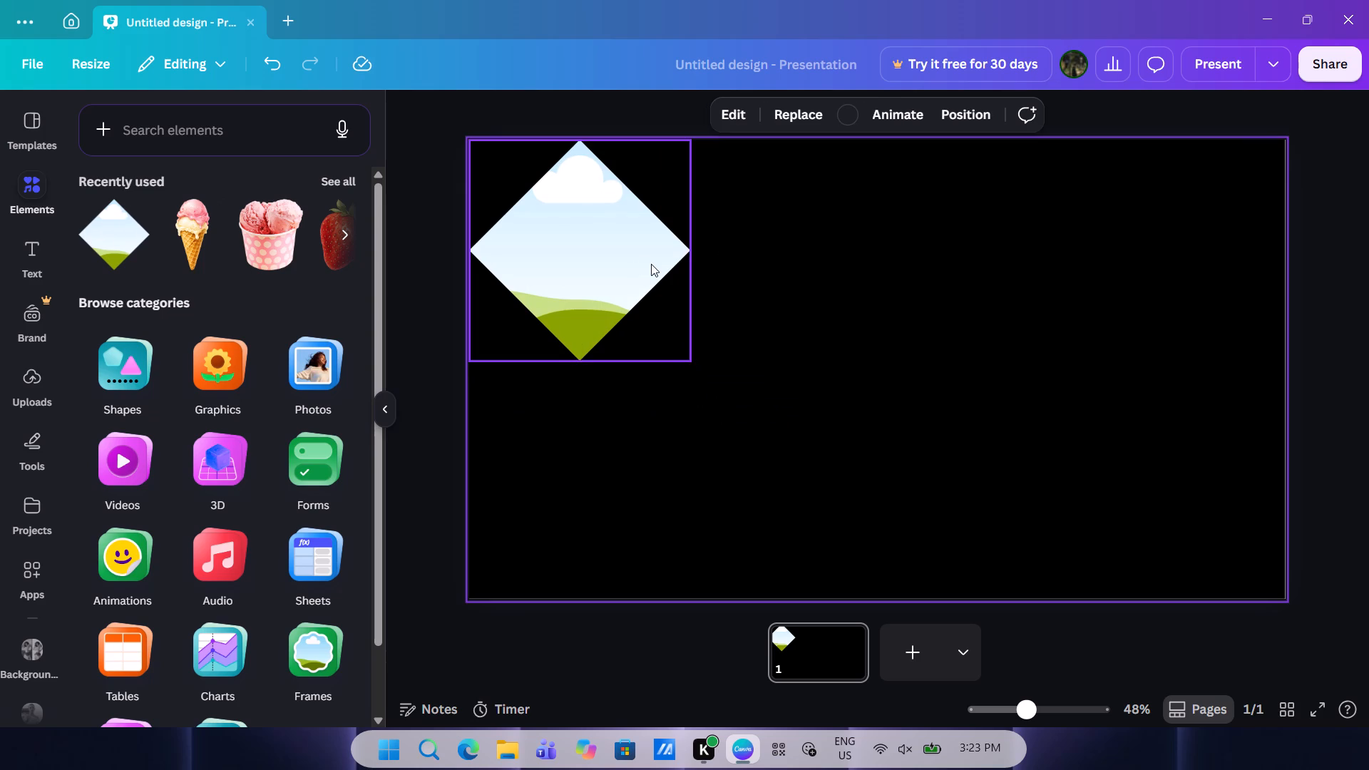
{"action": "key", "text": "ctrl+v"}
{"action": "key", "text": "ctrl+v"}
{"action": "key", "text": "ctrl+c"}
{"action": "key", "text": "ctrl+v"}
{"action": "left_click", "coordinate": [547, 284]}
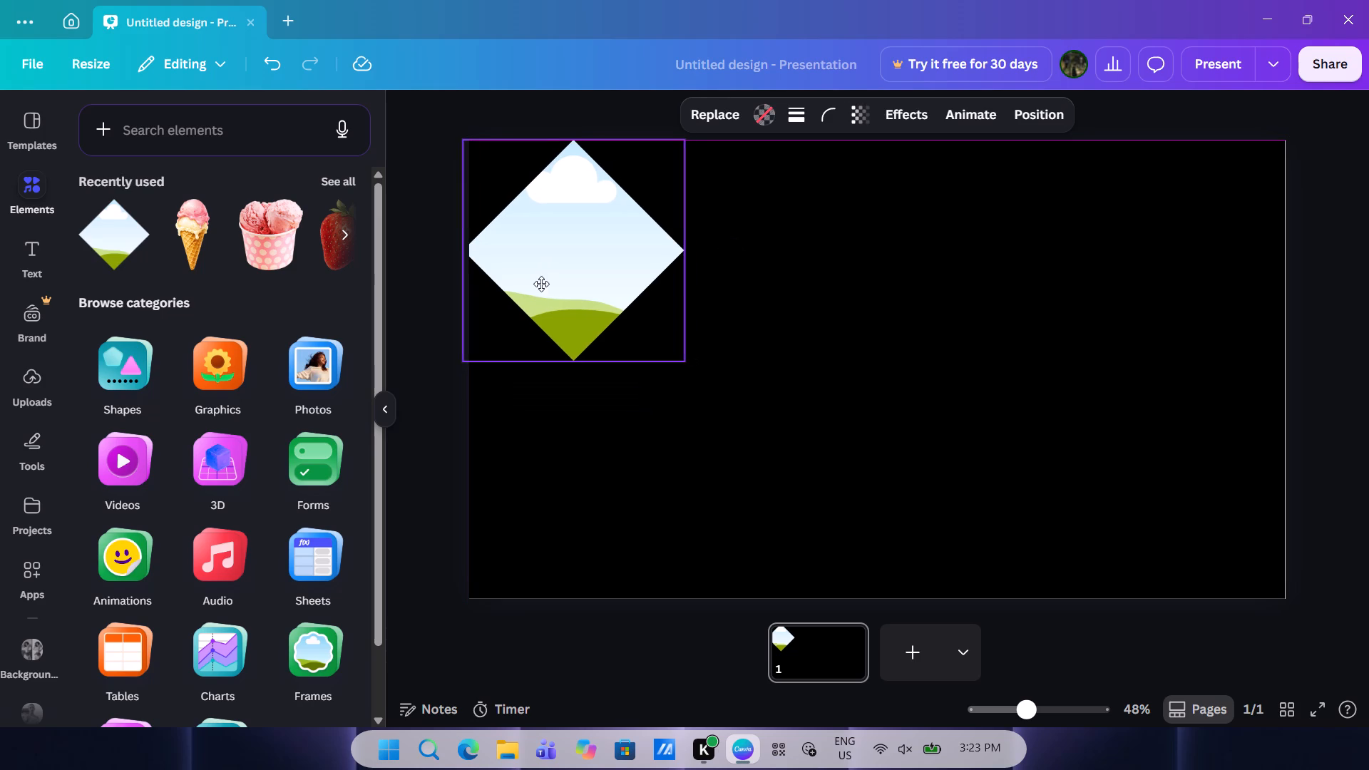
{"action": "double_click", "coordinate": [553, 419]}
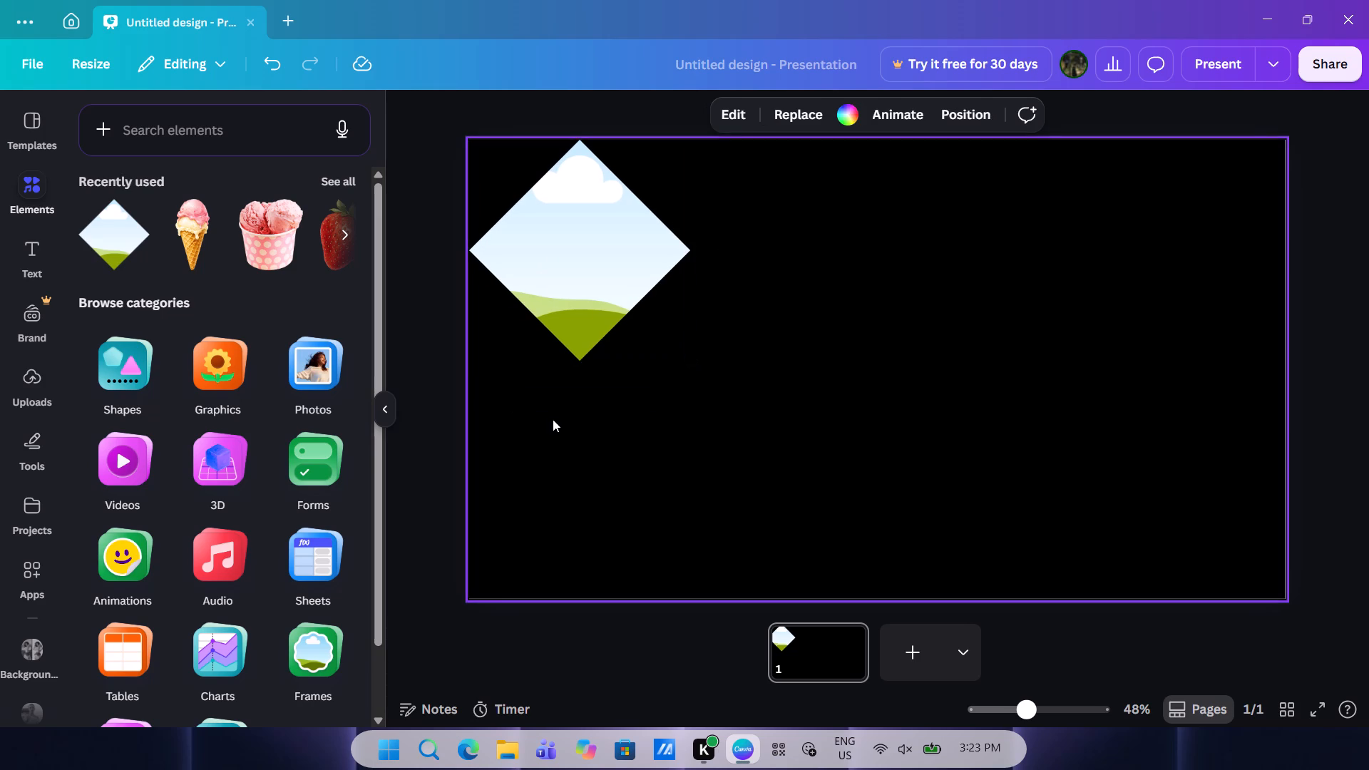
Duplicate the diamond frame and place the copy directly below the original, flush with the page's left and bottom edges.
{"action": "left_click", "coordinate": [565, 301]}
{"action": "key", "text": "ctrl+c"}
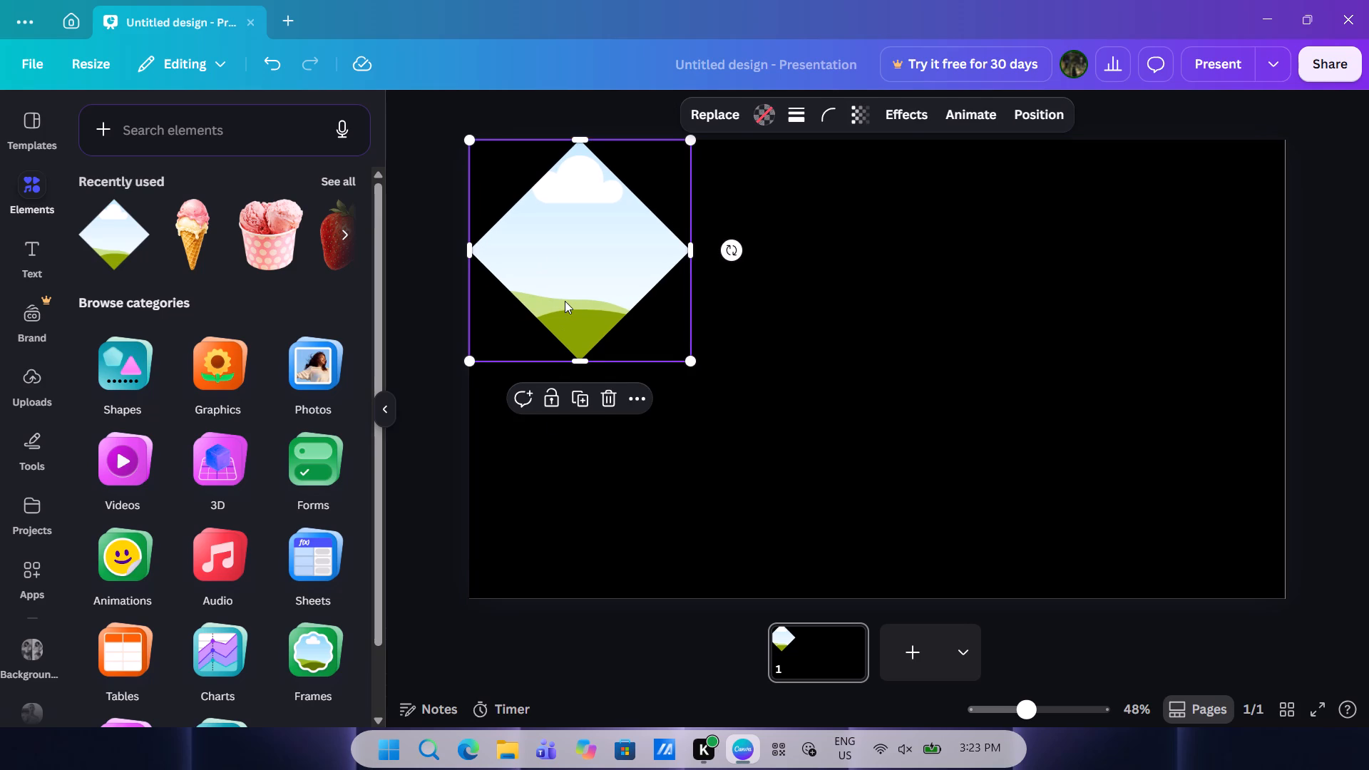
{"action": "key", "text": "ctrl+v"}
{"action": "left_click_drag", "start_coordinate": [590, 329], "coordinate": [578, 377]}
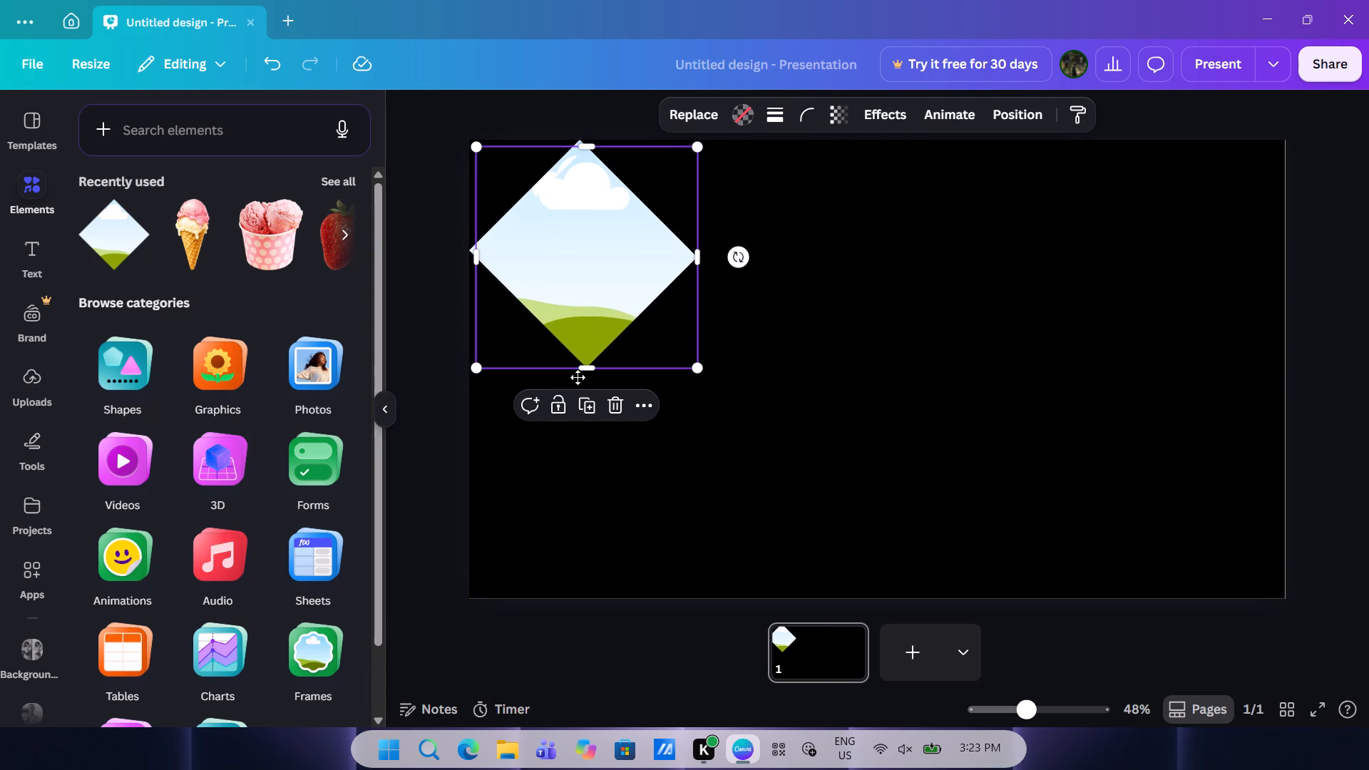
{"action": "left_click_drag", "start_coordinate": [578, 377], "coordinate": [581, 546]}
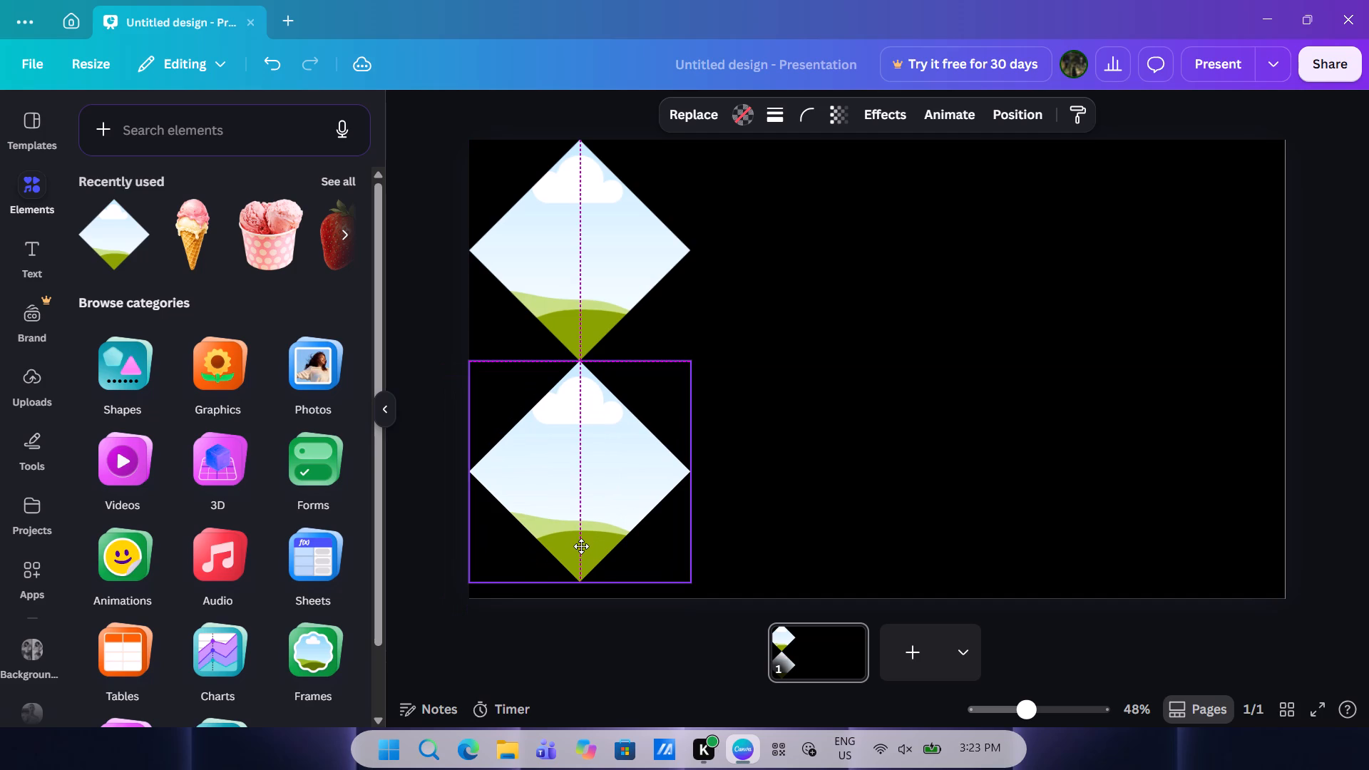
{"action": "left_click_drag", "start_coordinate": [581, 546], "coordinate": [583, 557]}
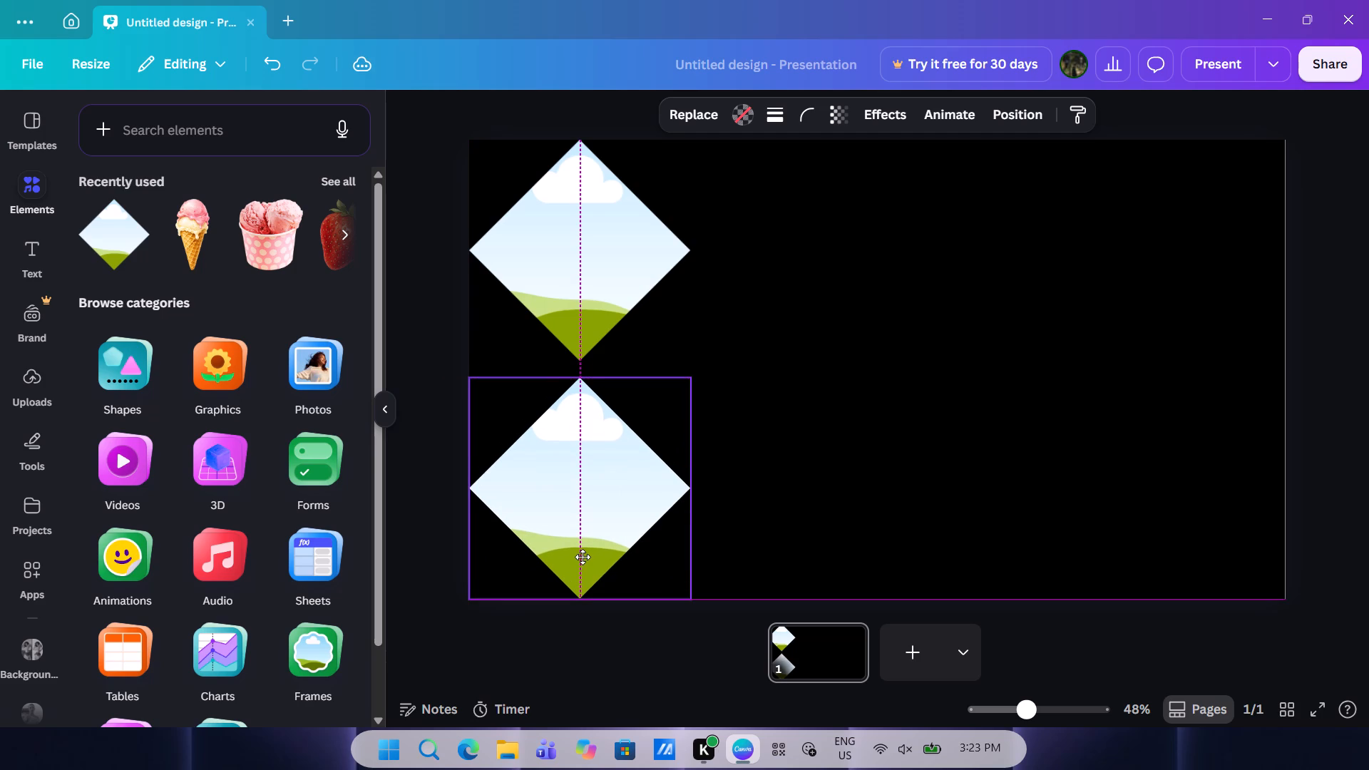
{"action": "left_click_drag", "start_coordinate": [583, 557], "coordinate": [583, 559]}
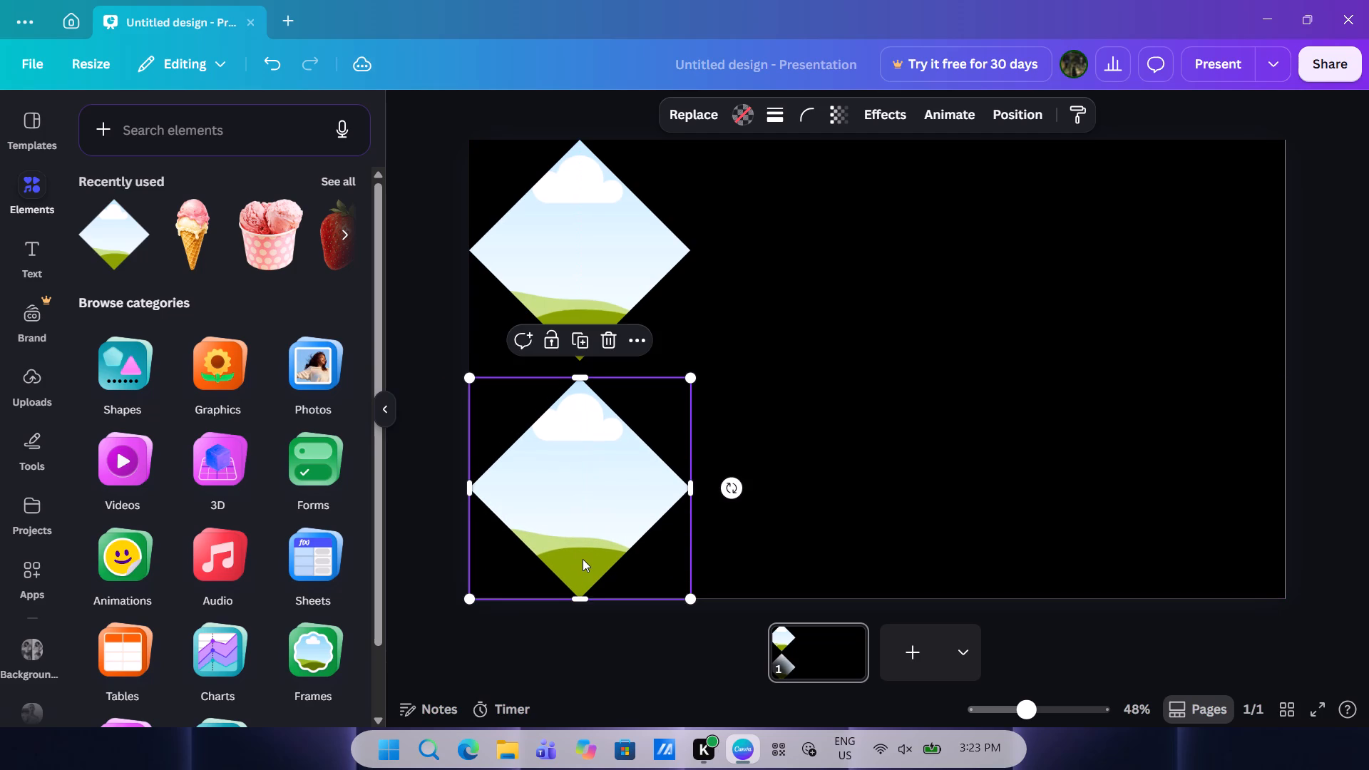
{"action": "left_click", "coordinate": [1067, 449]}
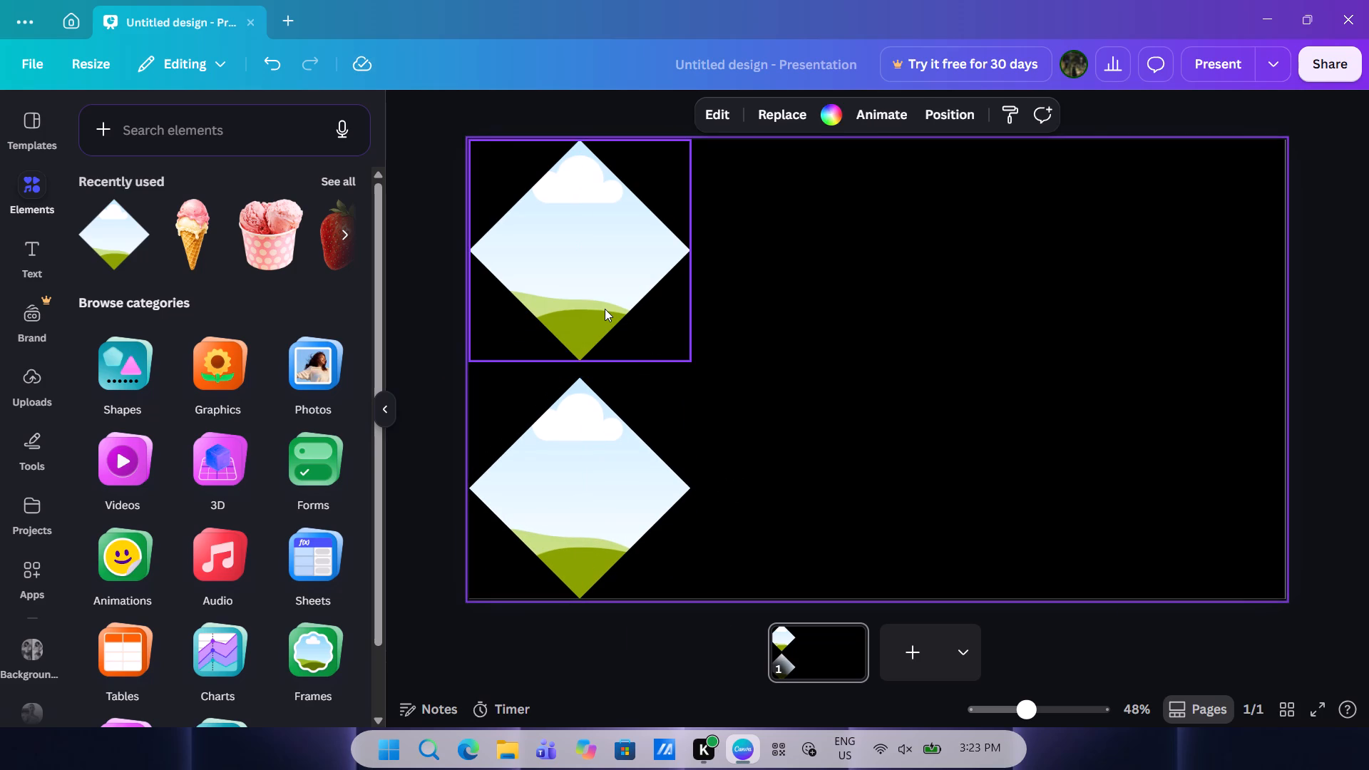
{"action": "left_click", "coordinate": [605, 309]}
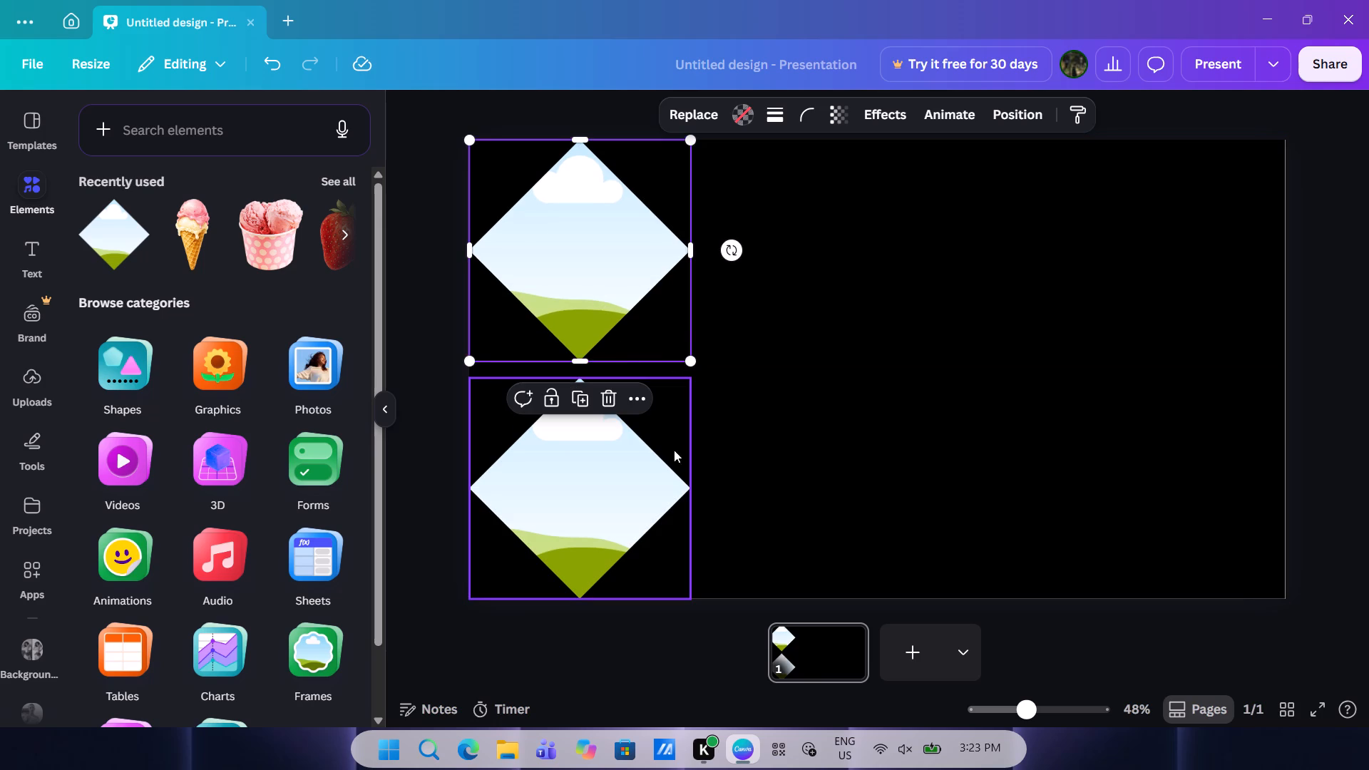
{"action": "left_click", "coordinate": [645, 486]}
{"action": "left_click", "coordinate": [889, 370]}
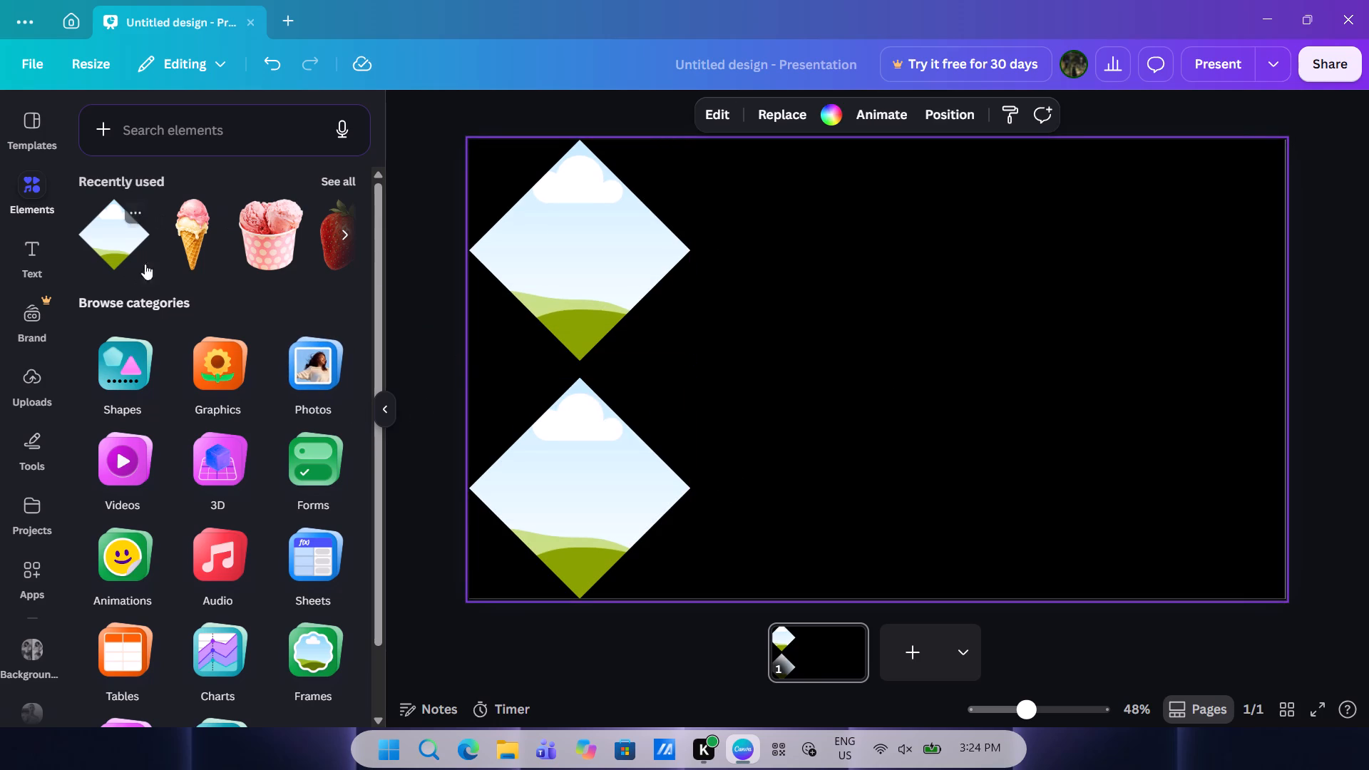
Search the elements library for golden border.
{"action": "left_click", "coordinate": [213, 117]}
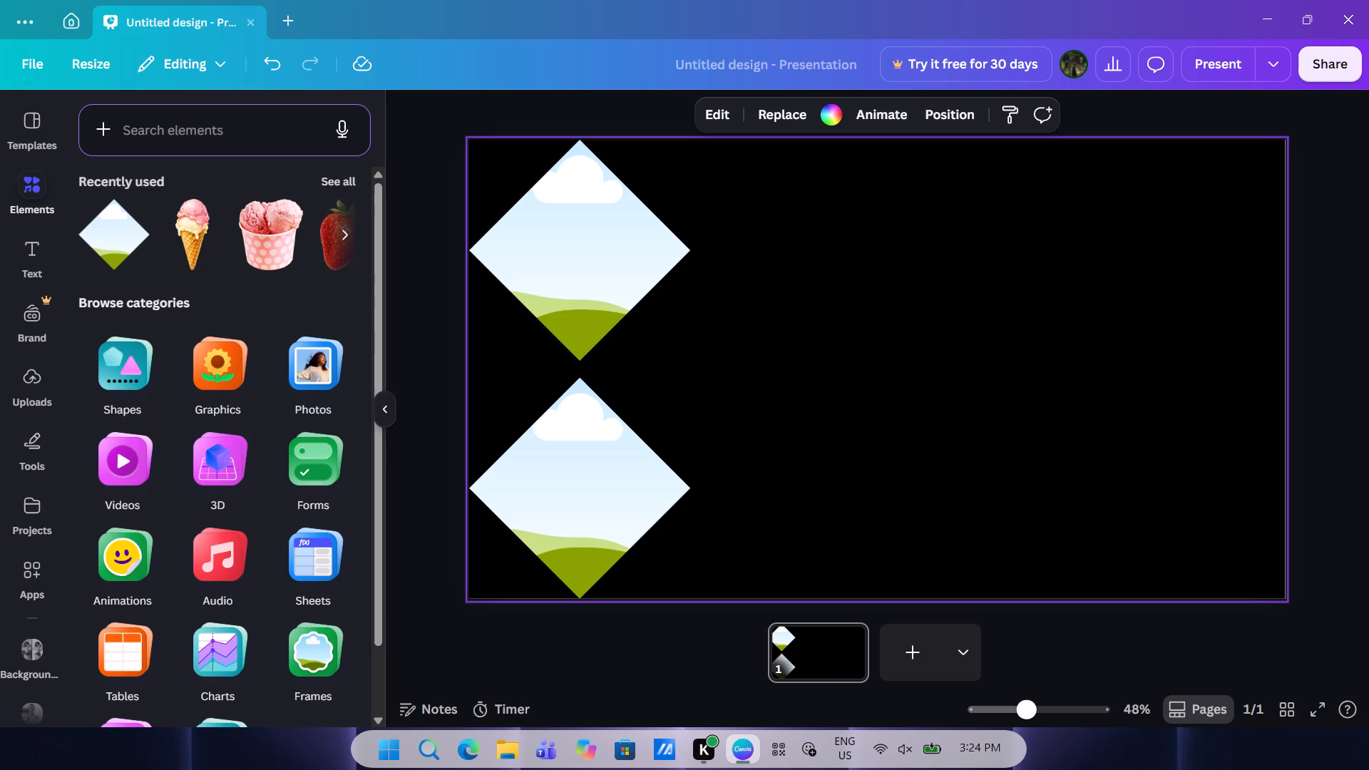
{"action": "type", "text": "go"}
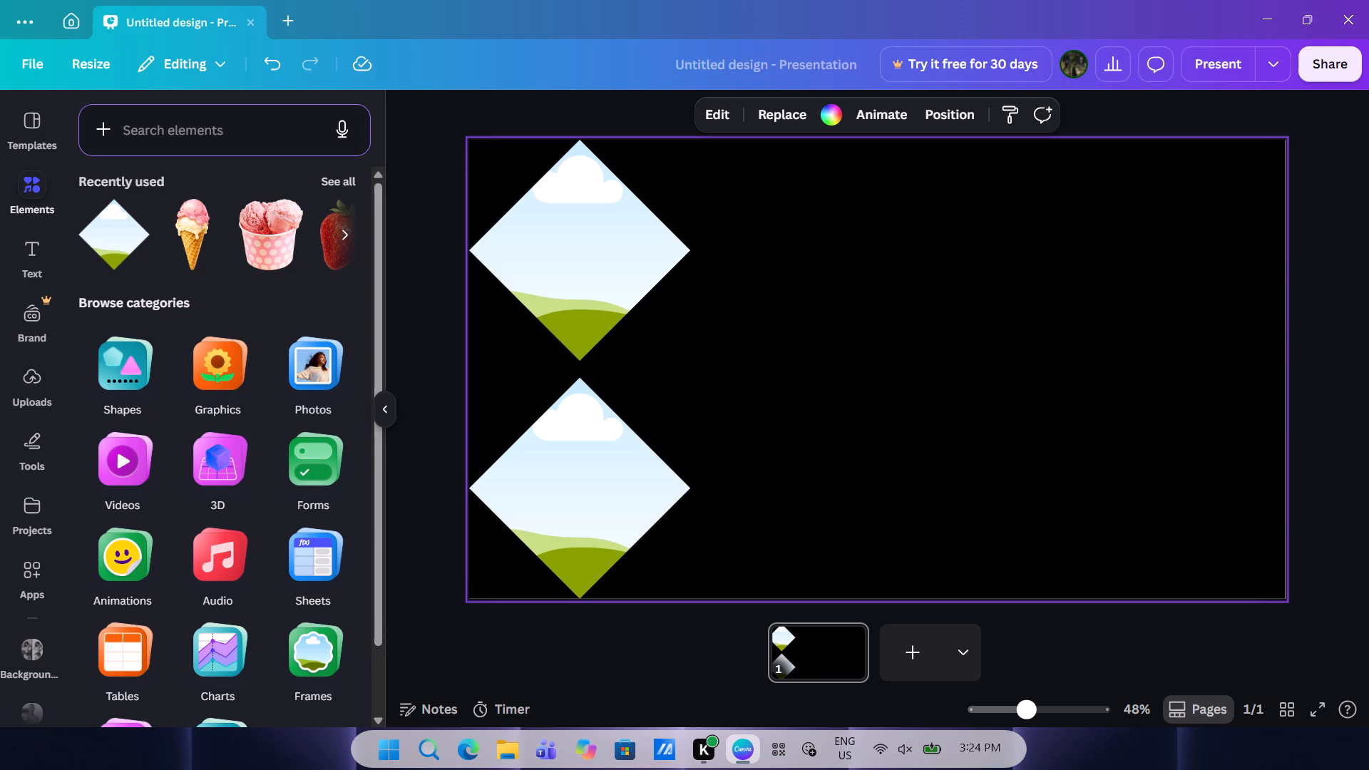
{"action": "left_click", "coordinate": [209, 135]}
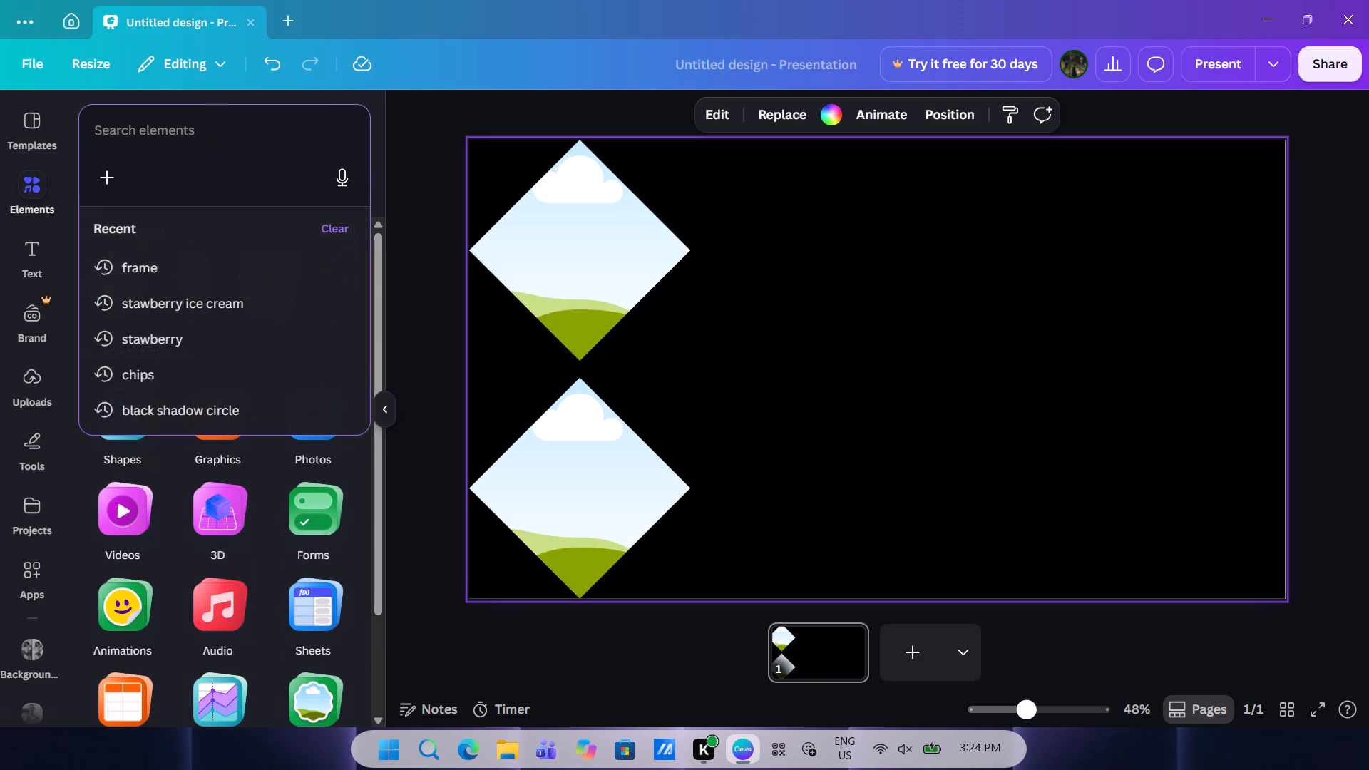
{"action": "type", "text": "golde"}
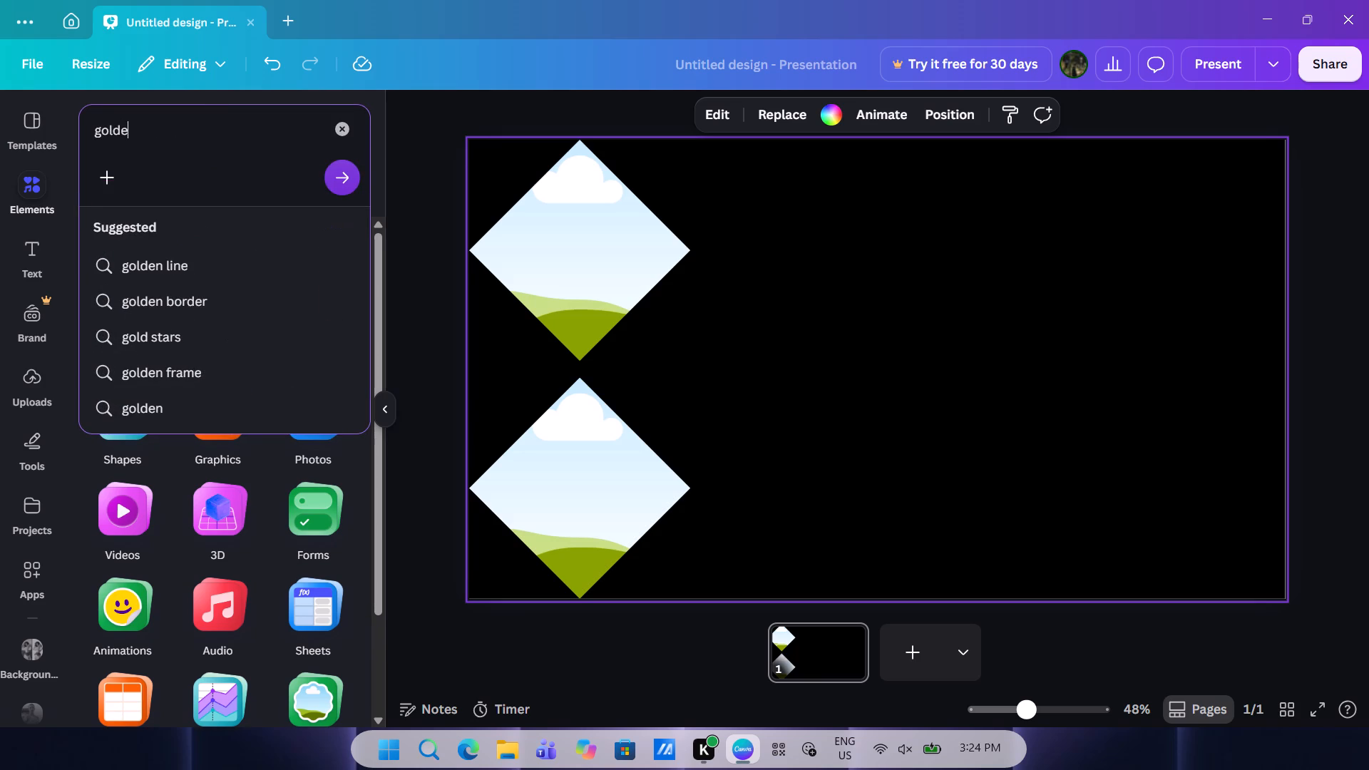
{"action": "key", "text": "n"}
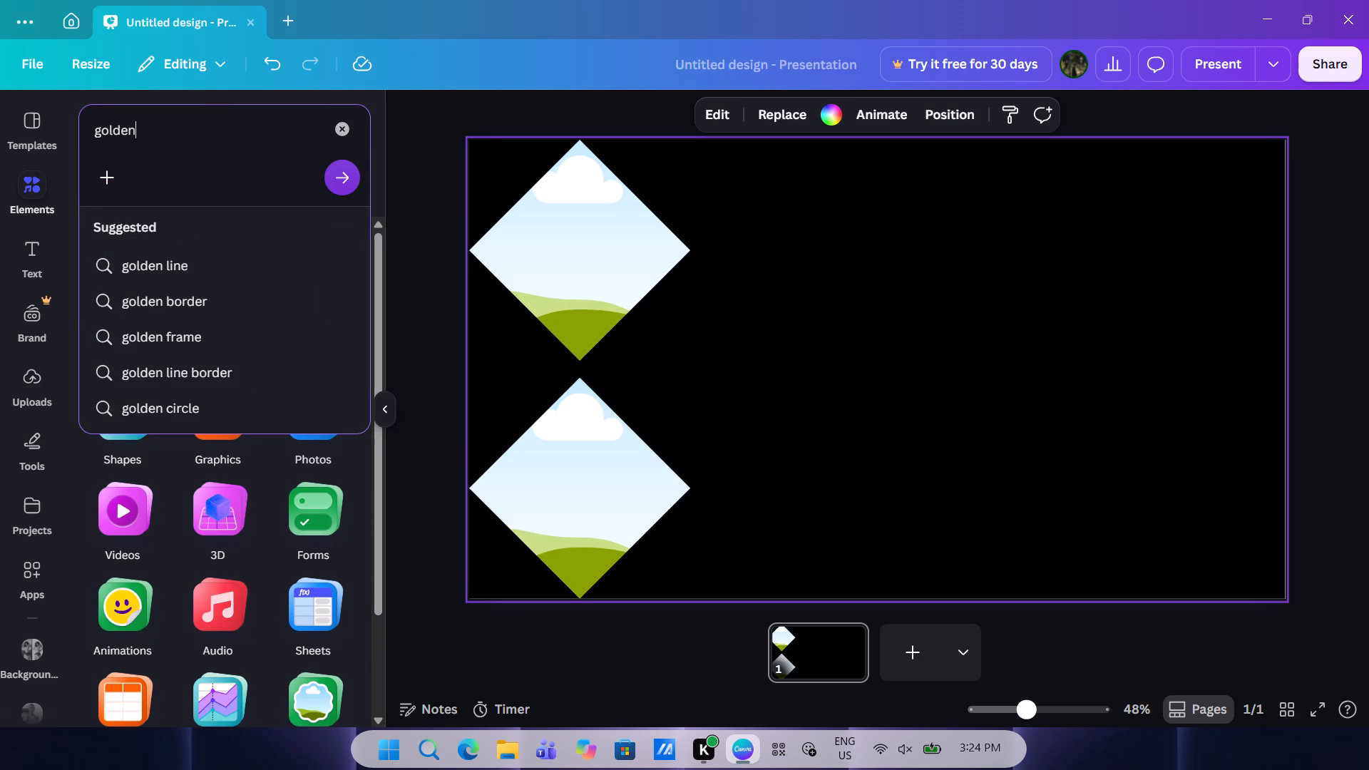
{"action": "left_click", "coordinate": [180, 305]}
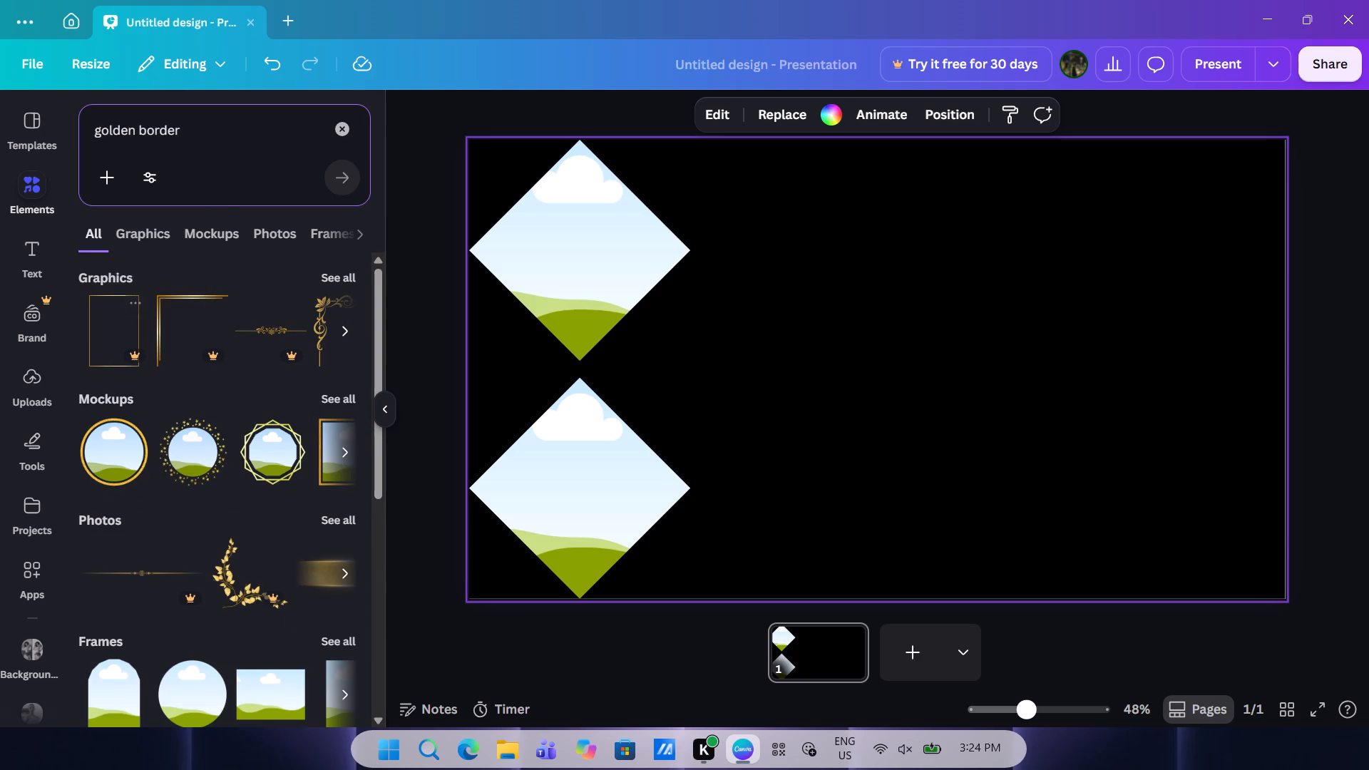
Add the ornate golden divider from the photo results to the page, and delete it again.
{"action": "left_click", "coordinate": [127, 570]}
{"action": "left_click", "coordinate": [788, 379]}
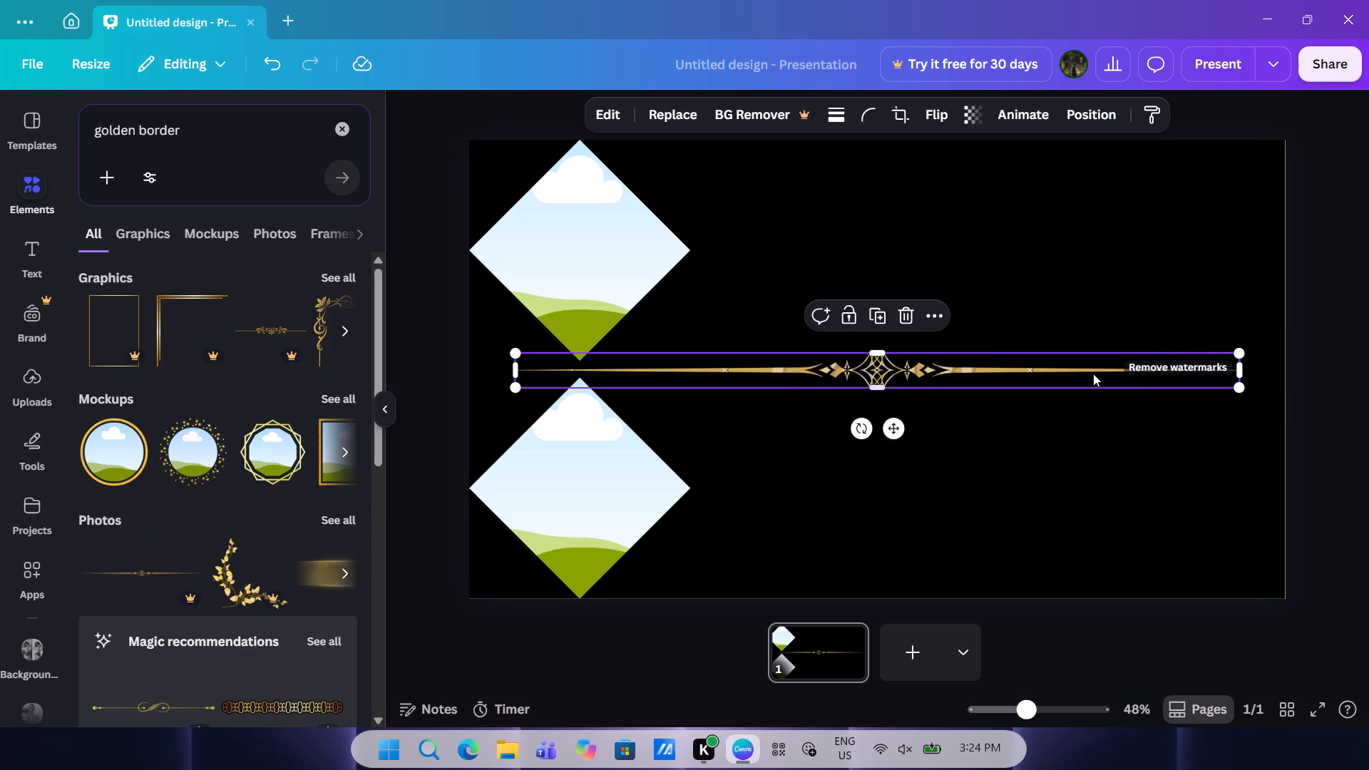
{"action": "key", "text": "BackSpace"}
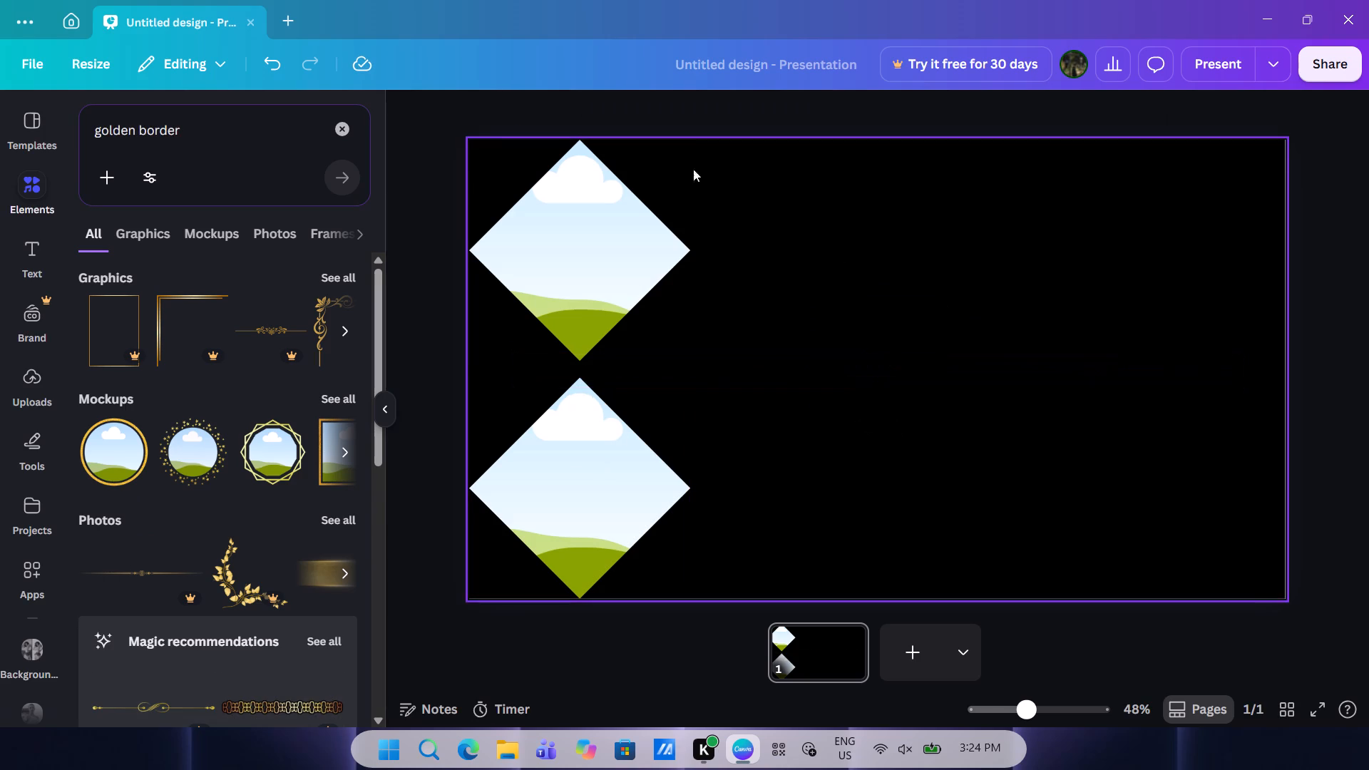
Search the elements library for golden line.
{"action": "left_click", "coordinate": [183, 125]}
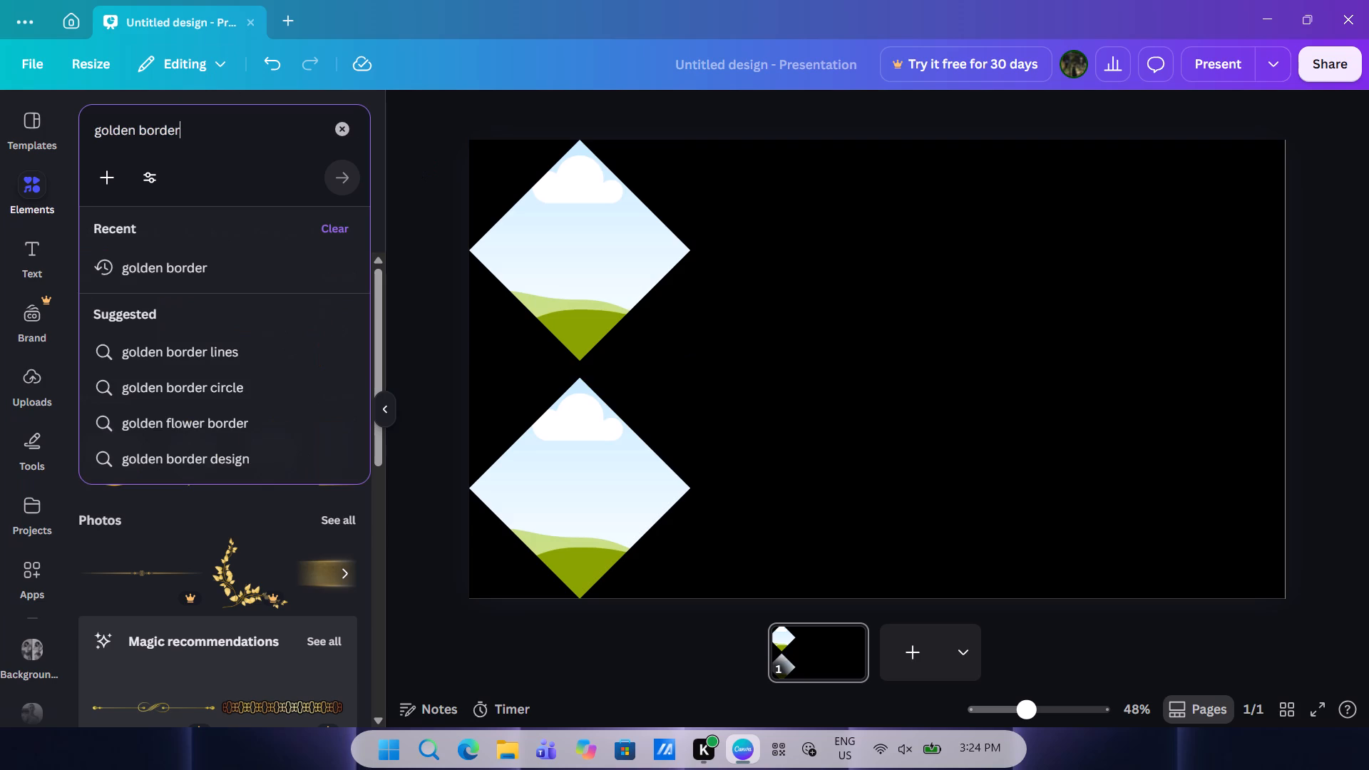
{"action": "key", "text": "BackSpace"}
{"action": "key", "text": "BackSpace"}
{"action": "key", "text": "BackSpace"}
{"action": "key", "text": "BackSpace"}
{"action": "key", "text": "BackSpace"}
{"action": "key", "text": "BackSpace"}
{"action": "type", "text": "lin"}
{"action": "key", "text": "e"}
{"action": "key", "text": "Return"}
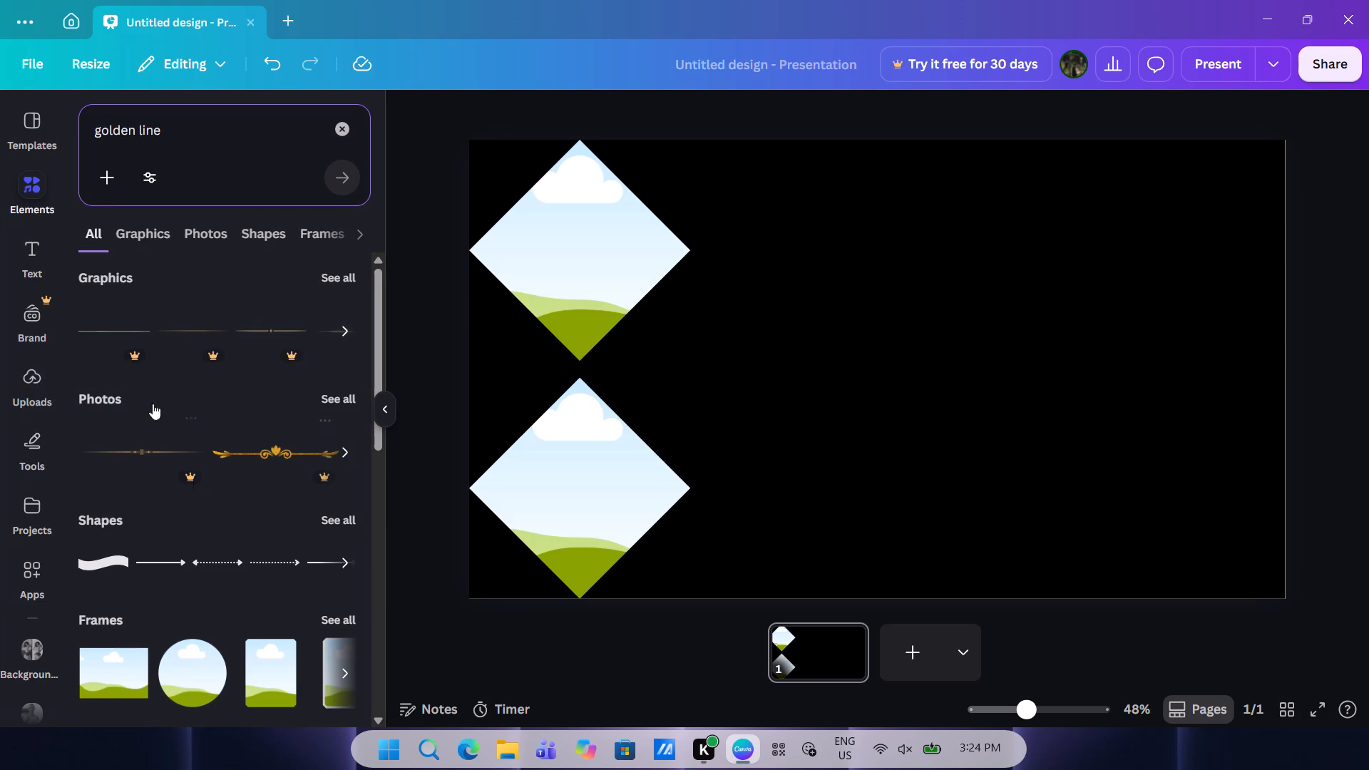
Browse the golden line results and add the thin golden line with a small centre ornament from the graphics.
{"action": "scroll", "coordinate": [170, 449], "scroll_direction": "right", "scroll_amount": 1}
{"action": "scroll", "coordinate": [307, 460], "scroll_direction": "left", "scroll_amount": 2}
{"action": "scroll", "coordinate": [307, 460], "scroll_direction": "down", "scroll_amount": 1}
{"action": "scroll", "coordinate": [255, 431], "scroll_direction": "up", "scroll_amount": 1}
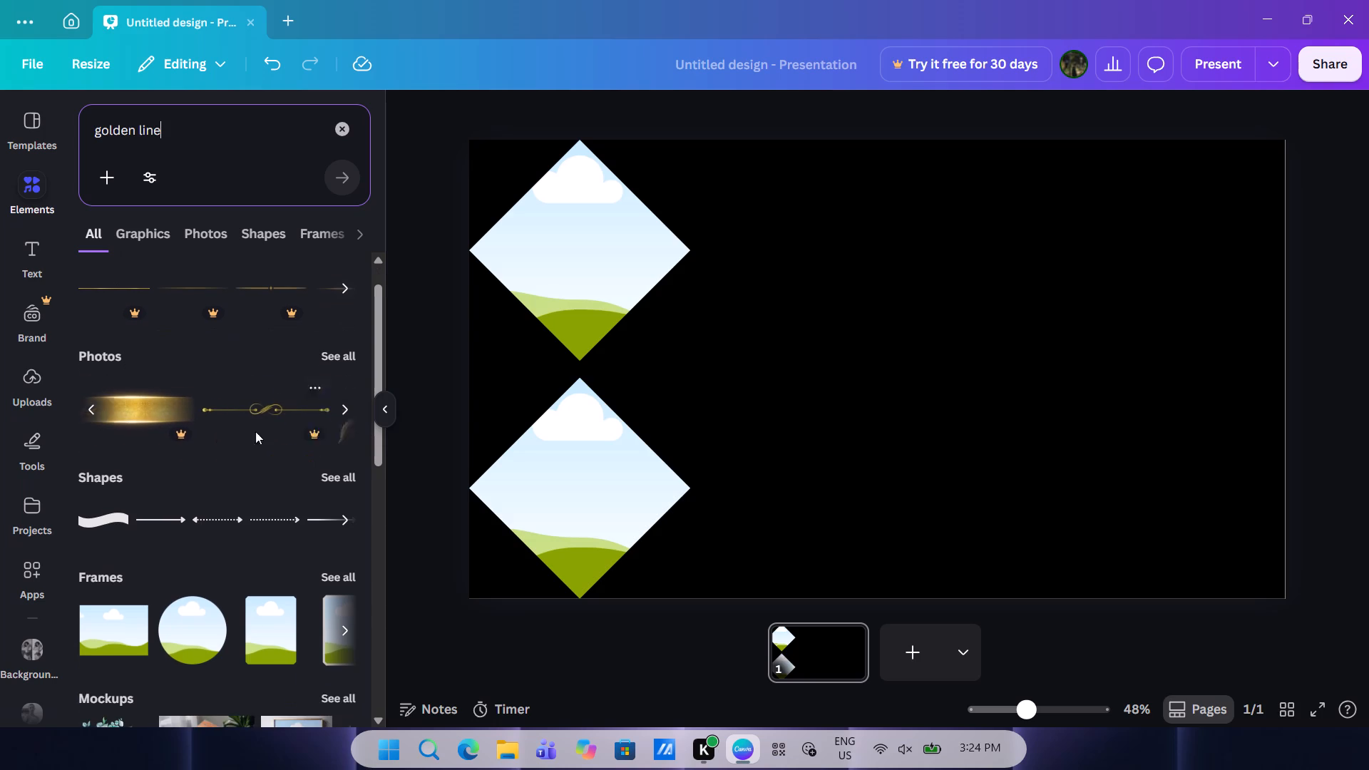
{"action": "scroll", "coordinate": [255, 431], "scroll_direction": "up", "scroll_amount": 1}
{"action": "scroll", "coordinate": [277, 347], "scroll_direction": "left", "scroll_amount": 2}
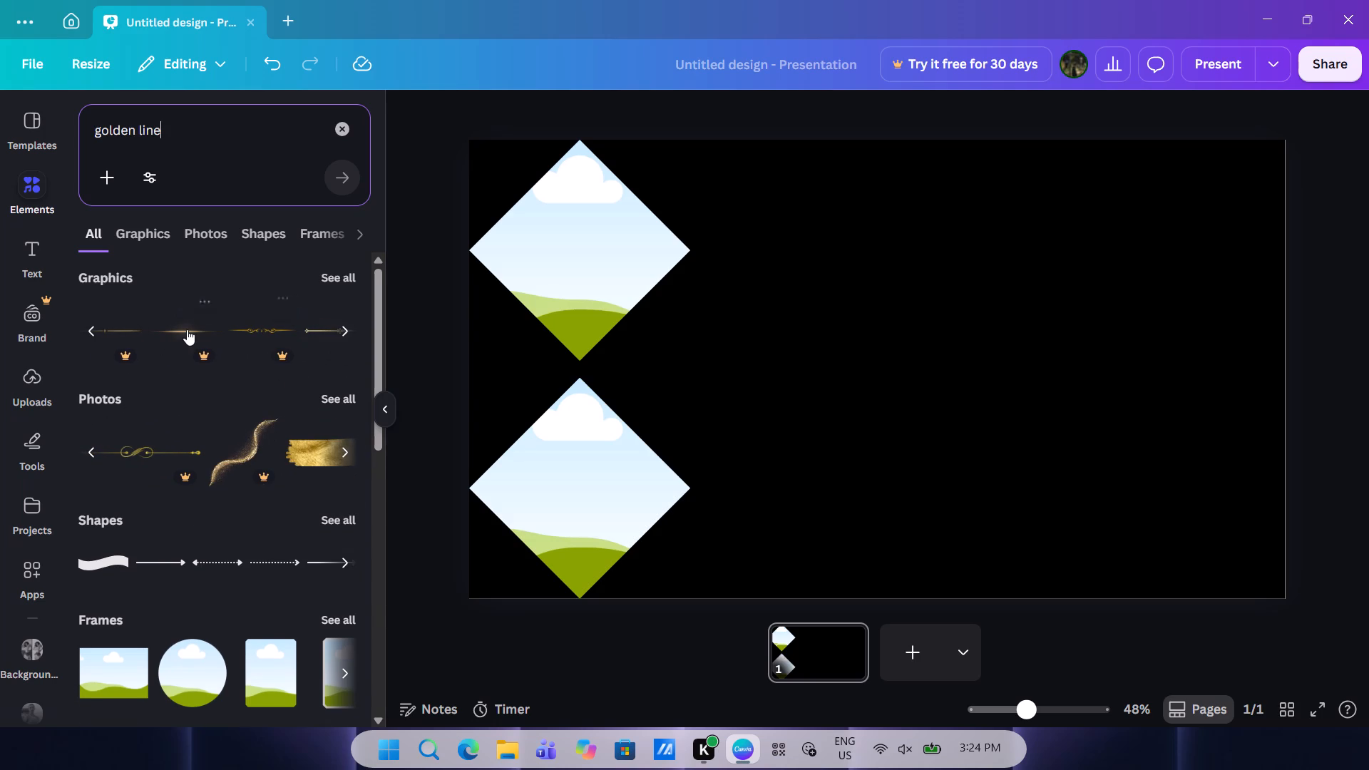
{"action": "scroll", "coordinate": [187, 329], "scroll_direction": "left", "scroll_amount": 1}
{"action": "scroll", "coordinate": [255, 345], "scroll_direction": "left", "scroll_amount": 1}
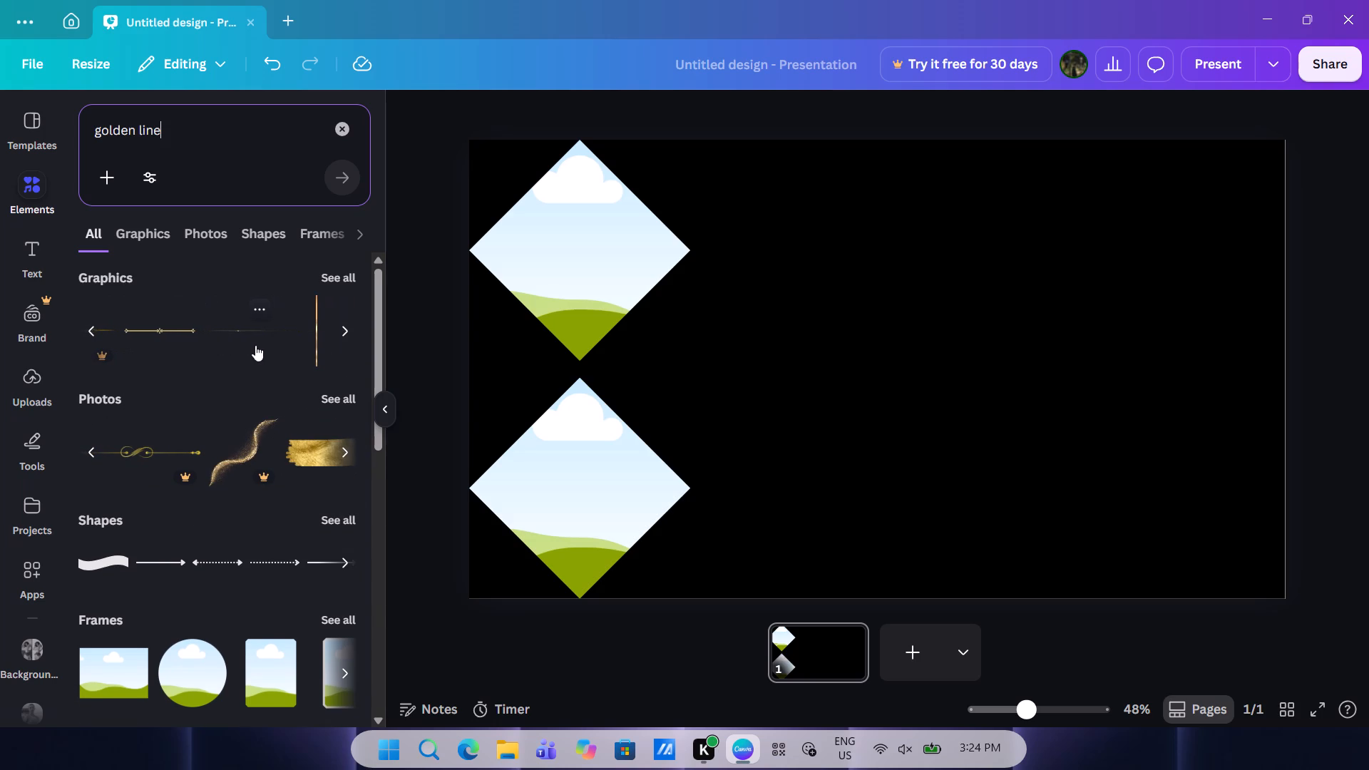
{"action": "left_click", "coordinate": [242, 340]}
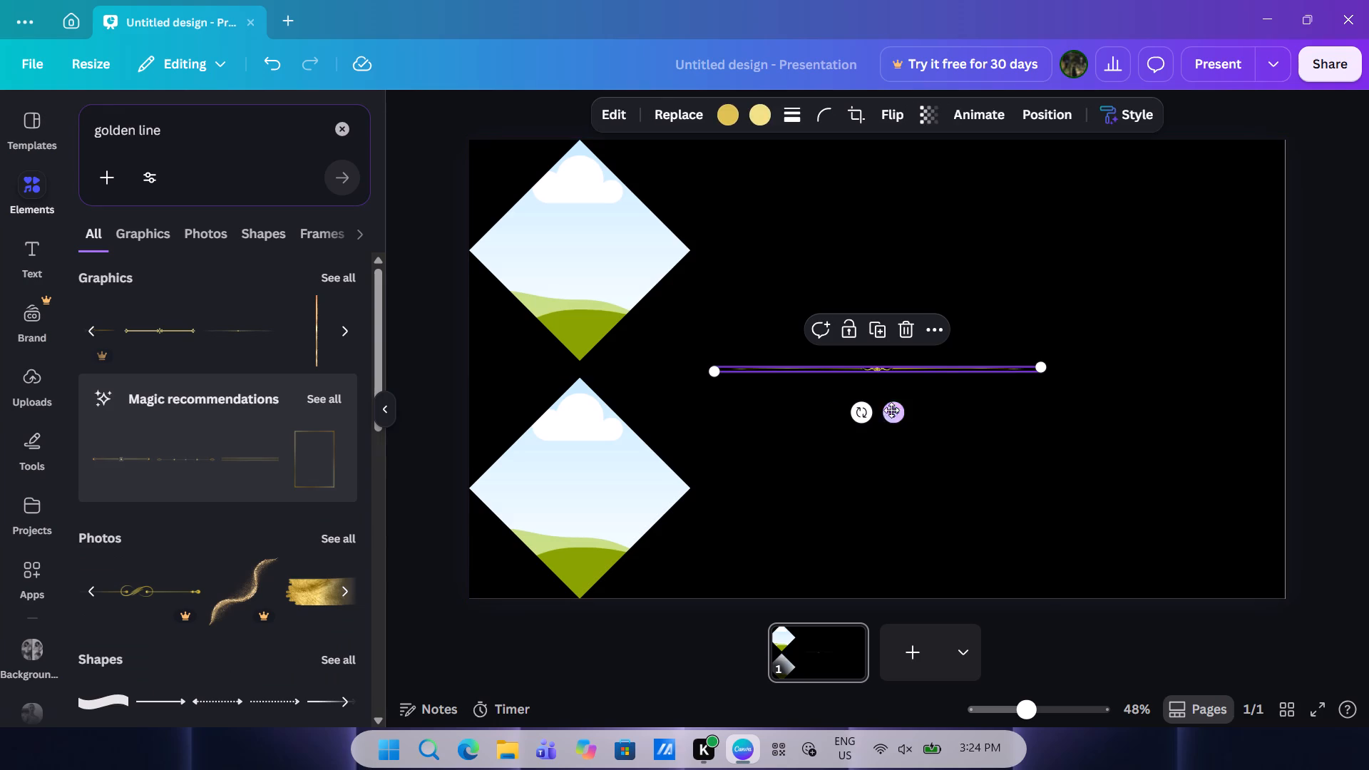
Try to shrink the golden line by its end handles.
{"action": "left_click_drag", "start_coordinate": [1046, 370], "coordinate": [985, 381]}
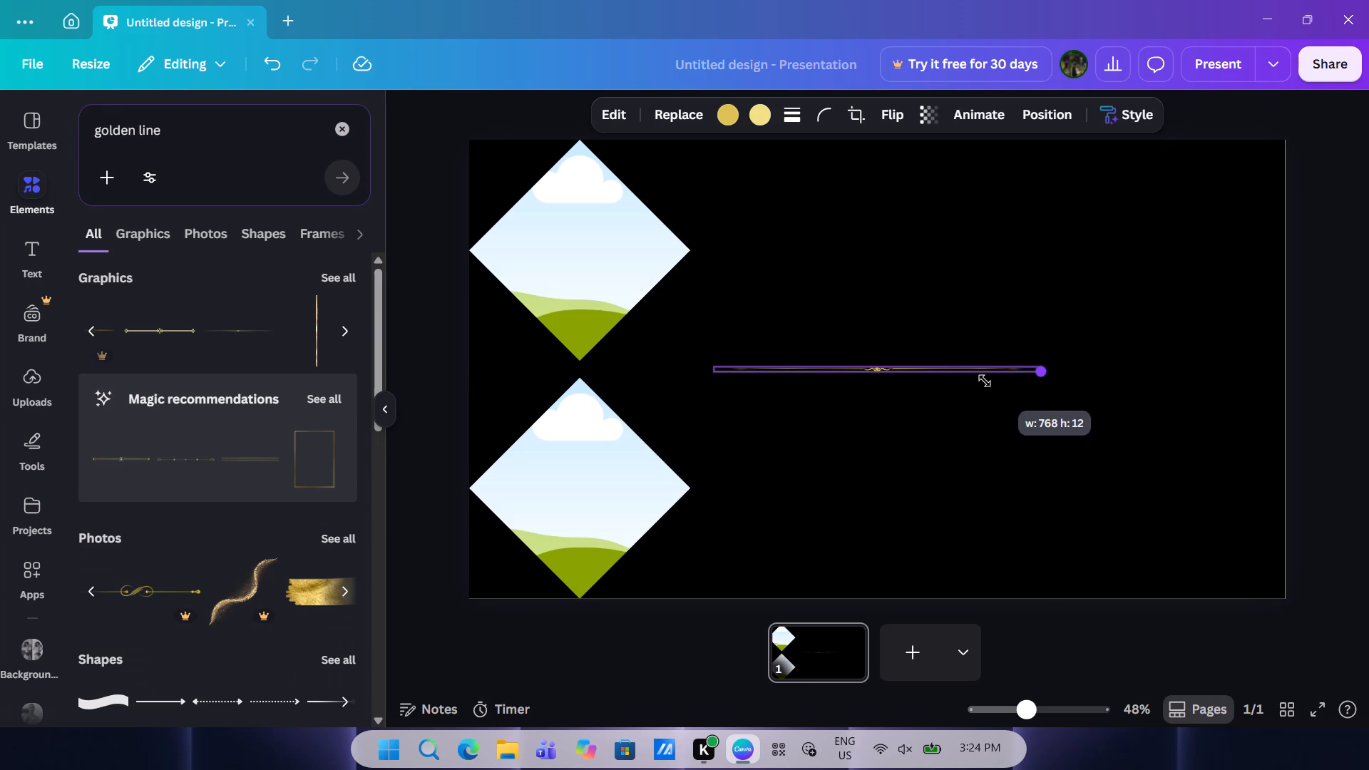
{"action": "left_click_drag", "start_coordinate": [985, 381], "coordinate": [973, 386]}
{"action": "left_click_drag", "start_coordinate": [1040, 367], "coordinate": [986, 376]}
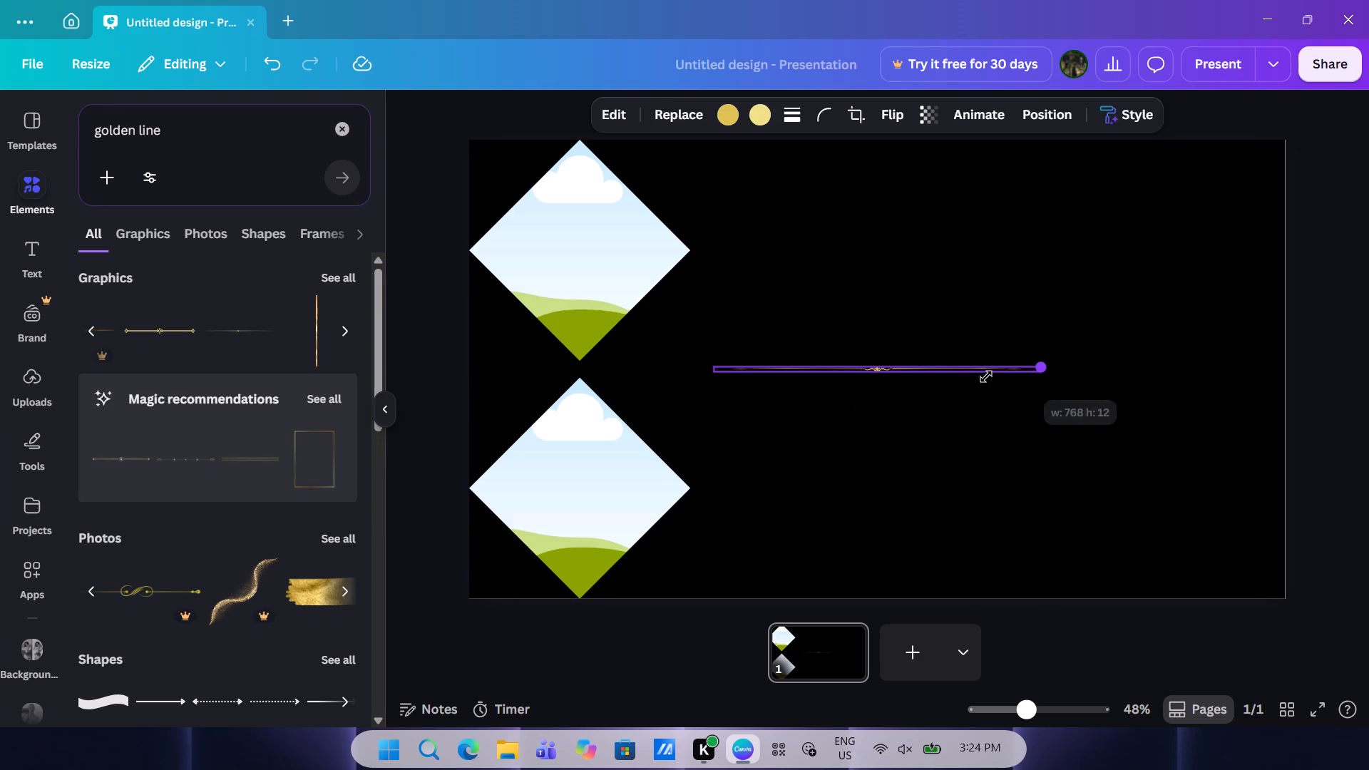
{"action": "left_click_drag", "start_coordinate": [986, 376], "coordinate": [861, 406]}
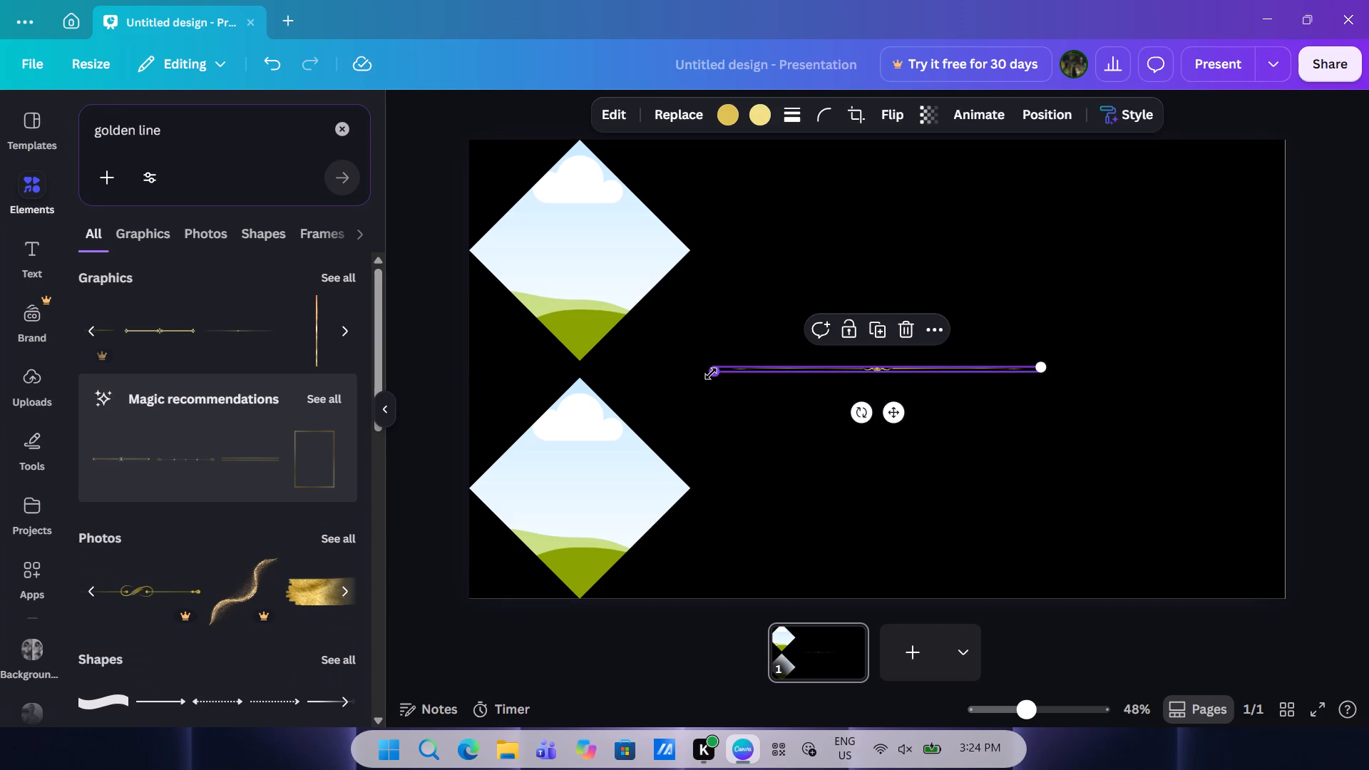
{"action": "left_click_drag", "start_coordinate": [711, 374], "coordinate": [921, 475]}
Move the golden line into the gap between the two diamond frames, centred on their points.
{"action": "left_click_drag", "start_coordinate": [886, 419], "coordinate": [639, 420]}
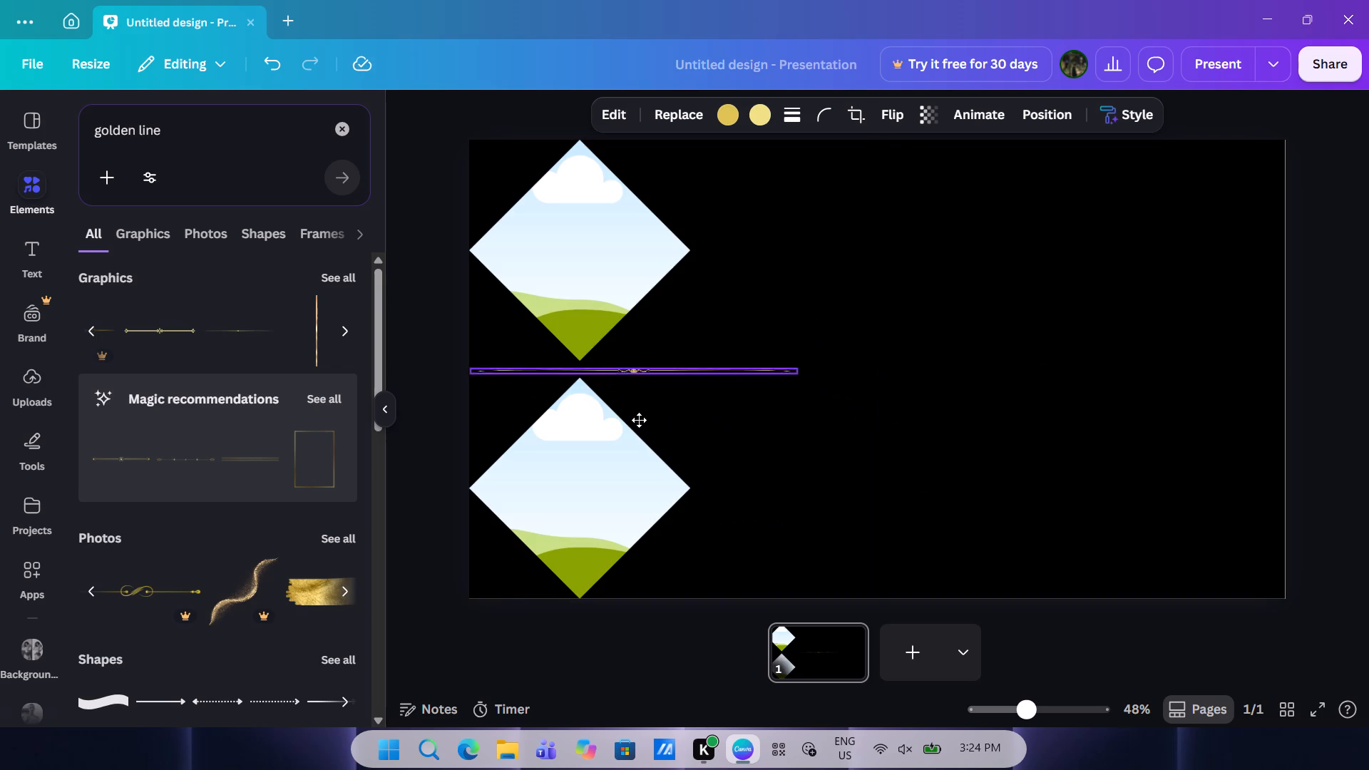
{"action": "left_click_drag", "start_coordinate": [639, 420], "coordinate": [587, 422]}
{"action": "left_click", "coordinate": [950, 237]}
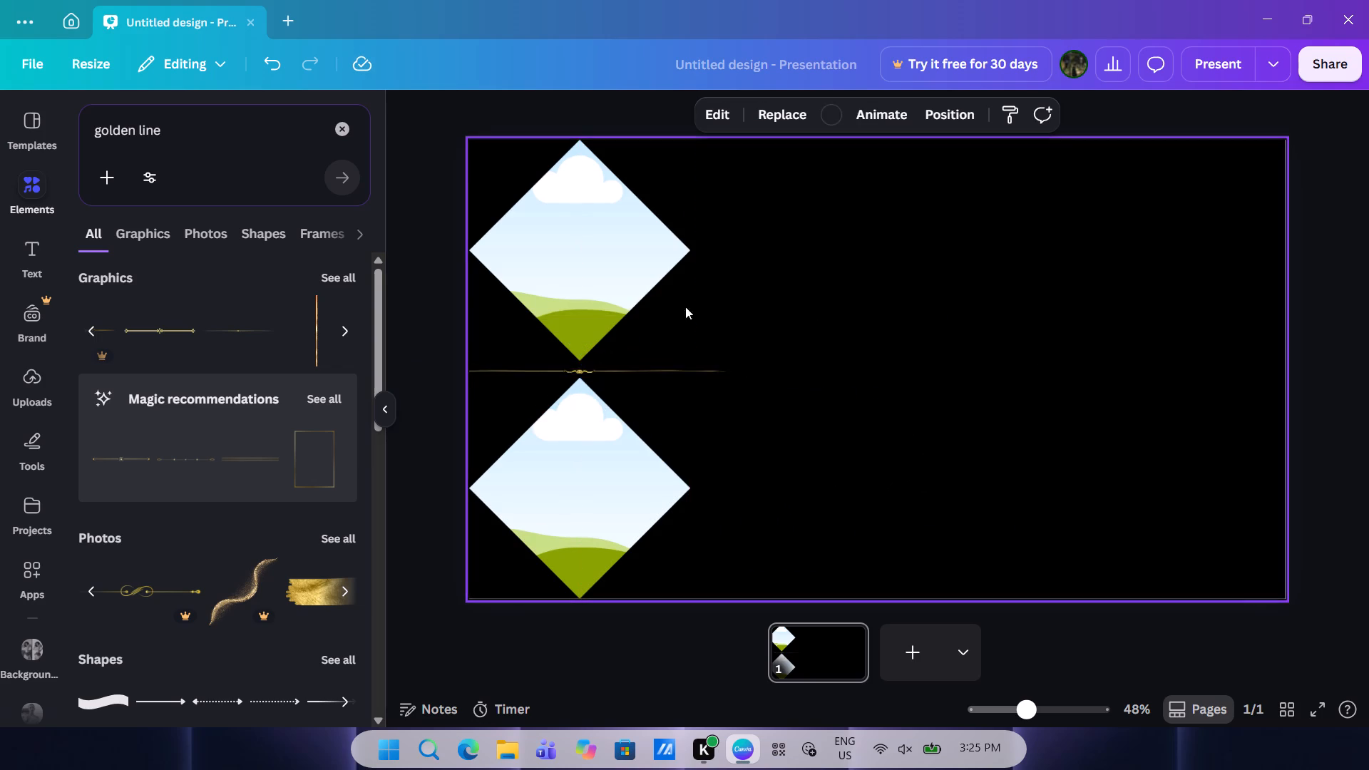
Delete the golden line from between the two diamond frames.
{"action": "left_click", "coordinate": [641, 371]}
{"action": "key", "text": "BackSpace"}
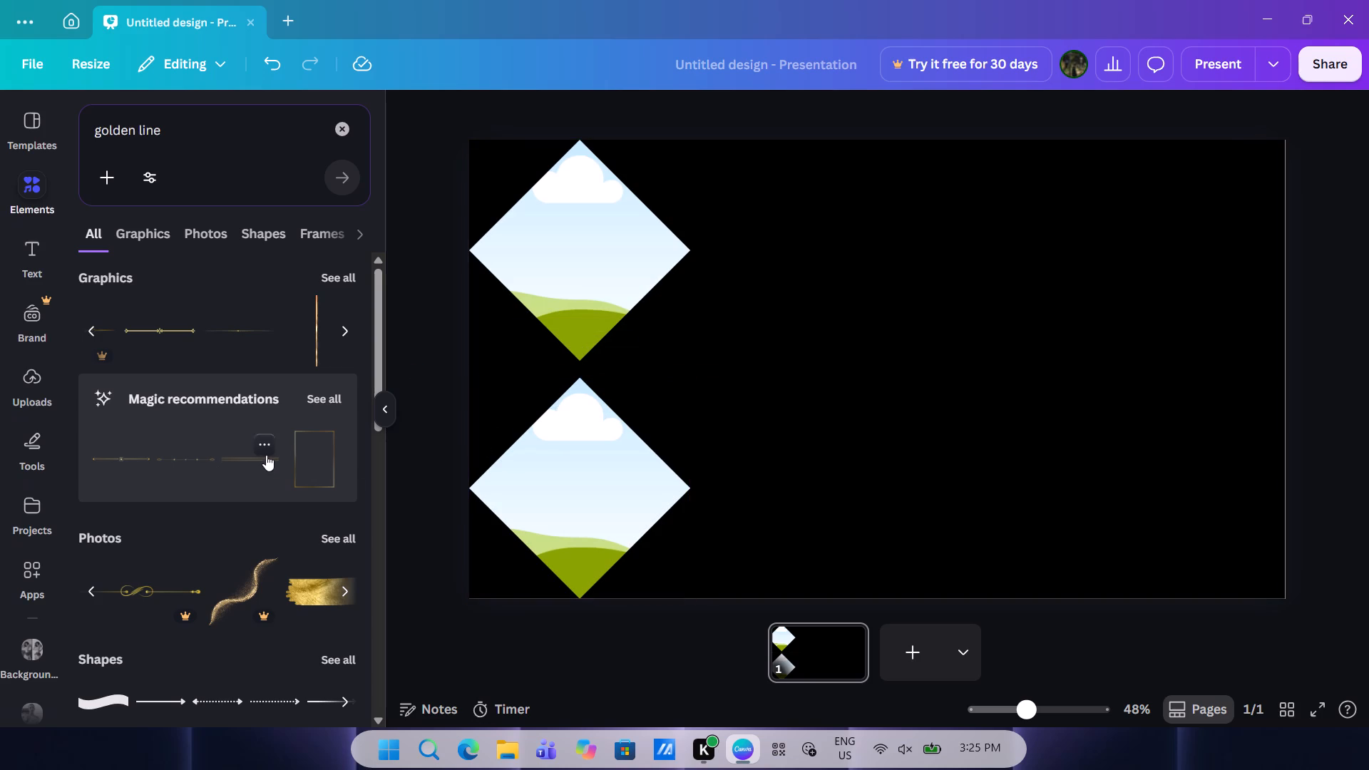
Open the details of the Monoline Gold Foil Christmas Top Border among the recommended graphics.
{"action": "left_click", "coordinate": [266, 455]}
{"action": "left_click", "coordinate": [622, 380]}
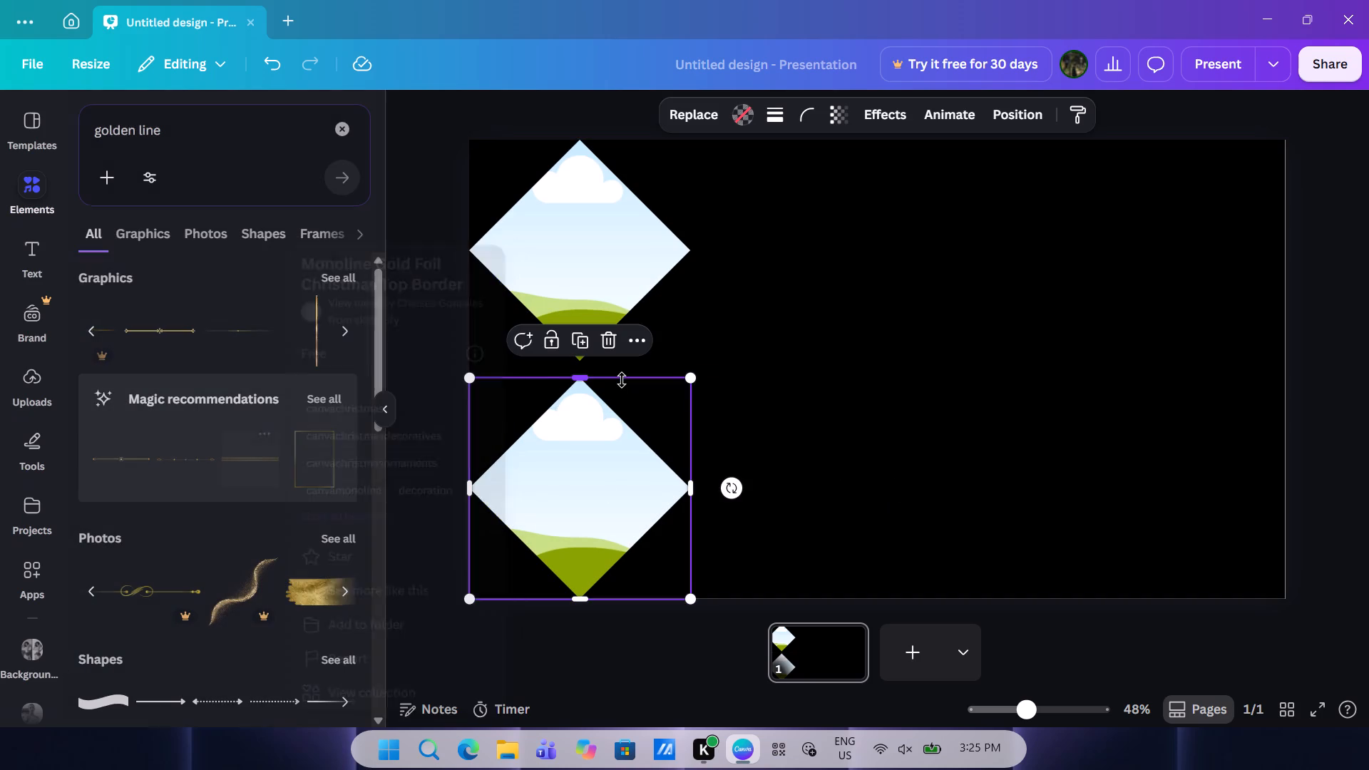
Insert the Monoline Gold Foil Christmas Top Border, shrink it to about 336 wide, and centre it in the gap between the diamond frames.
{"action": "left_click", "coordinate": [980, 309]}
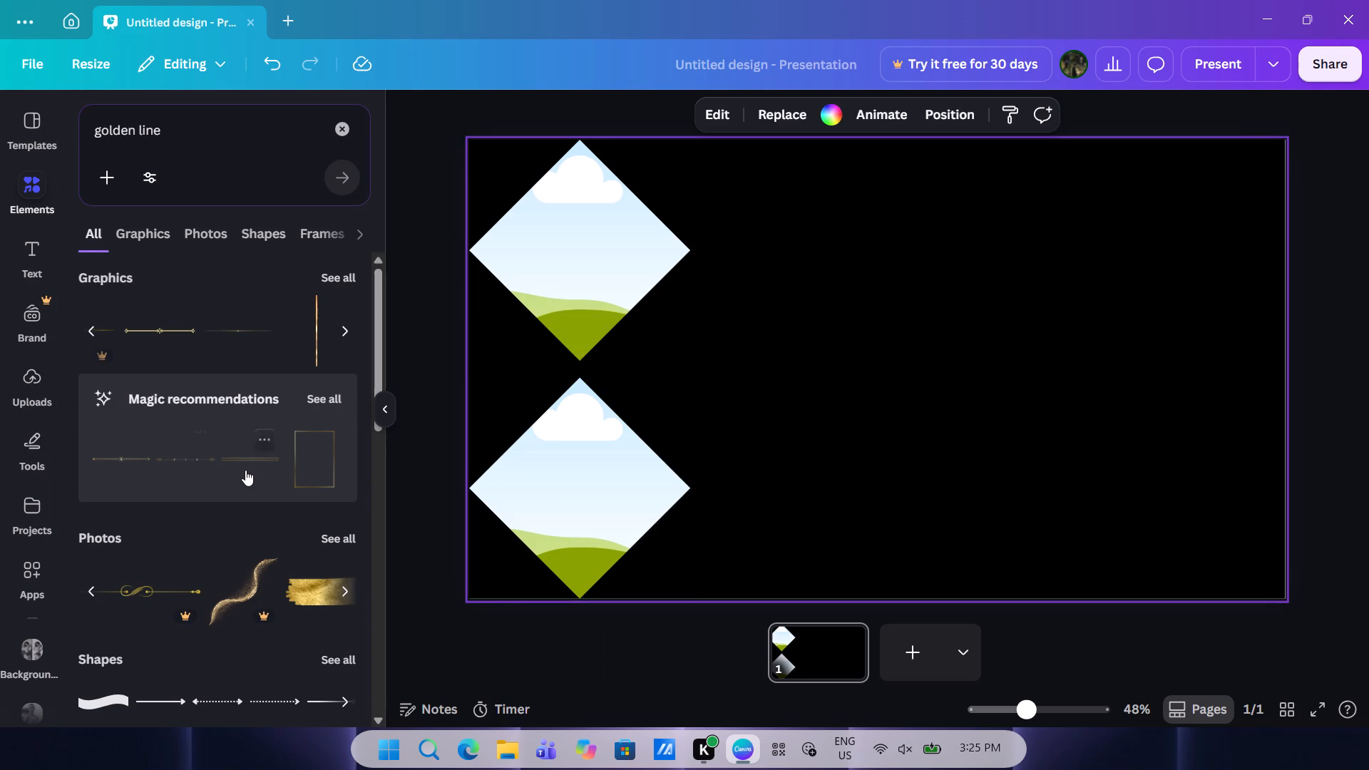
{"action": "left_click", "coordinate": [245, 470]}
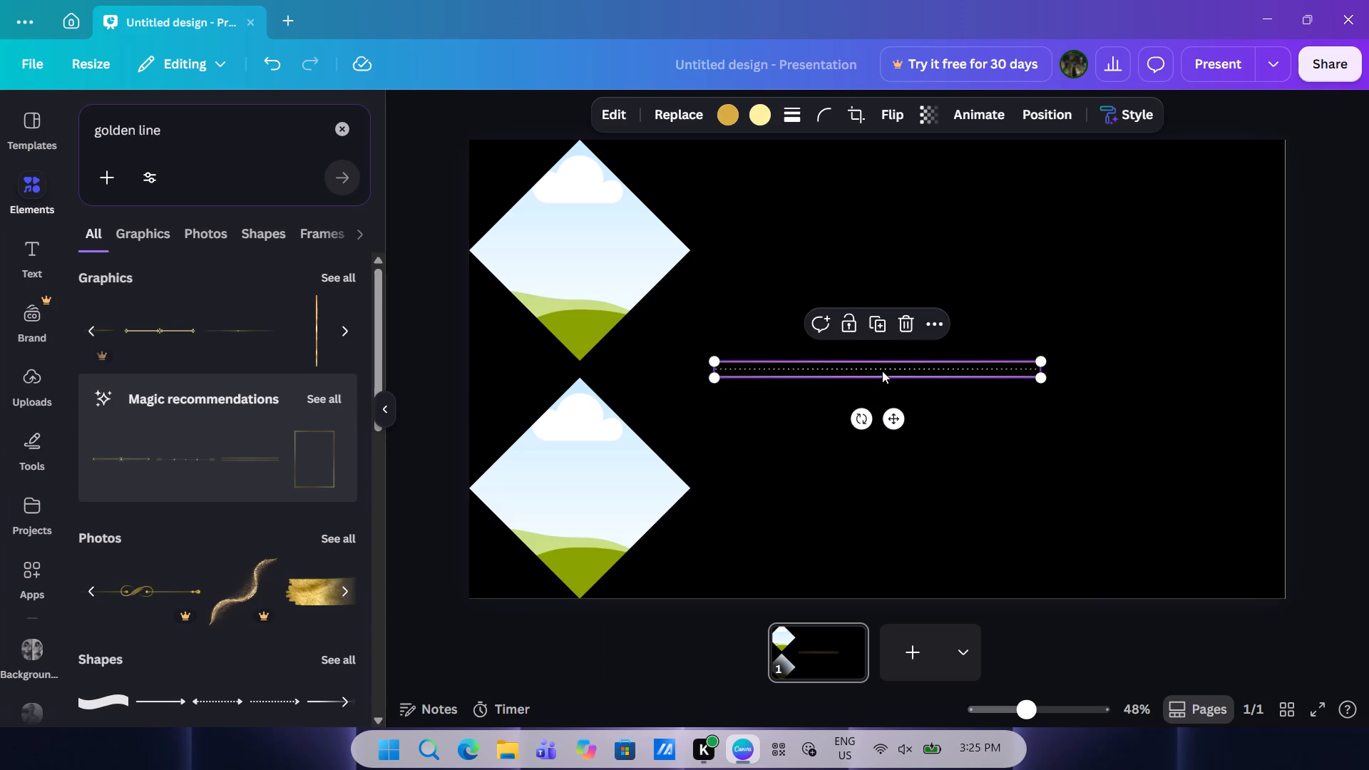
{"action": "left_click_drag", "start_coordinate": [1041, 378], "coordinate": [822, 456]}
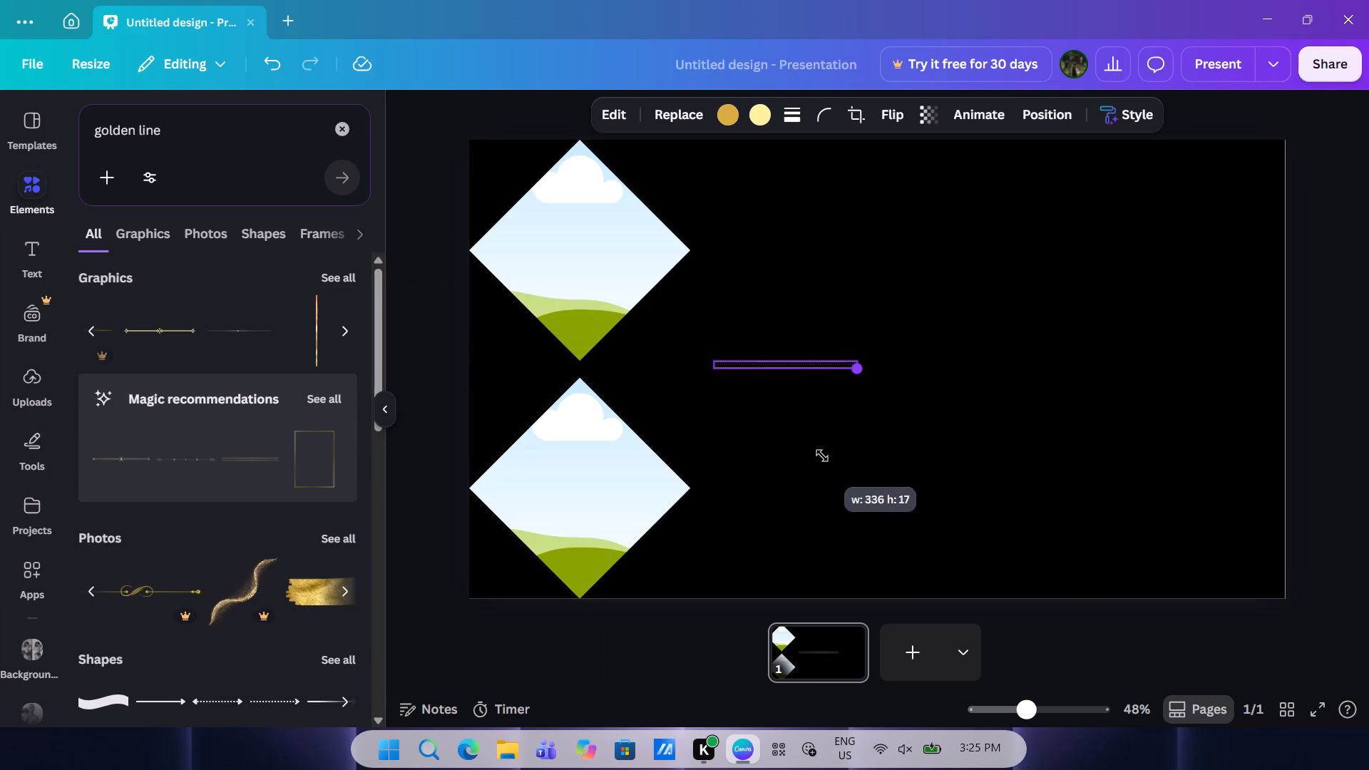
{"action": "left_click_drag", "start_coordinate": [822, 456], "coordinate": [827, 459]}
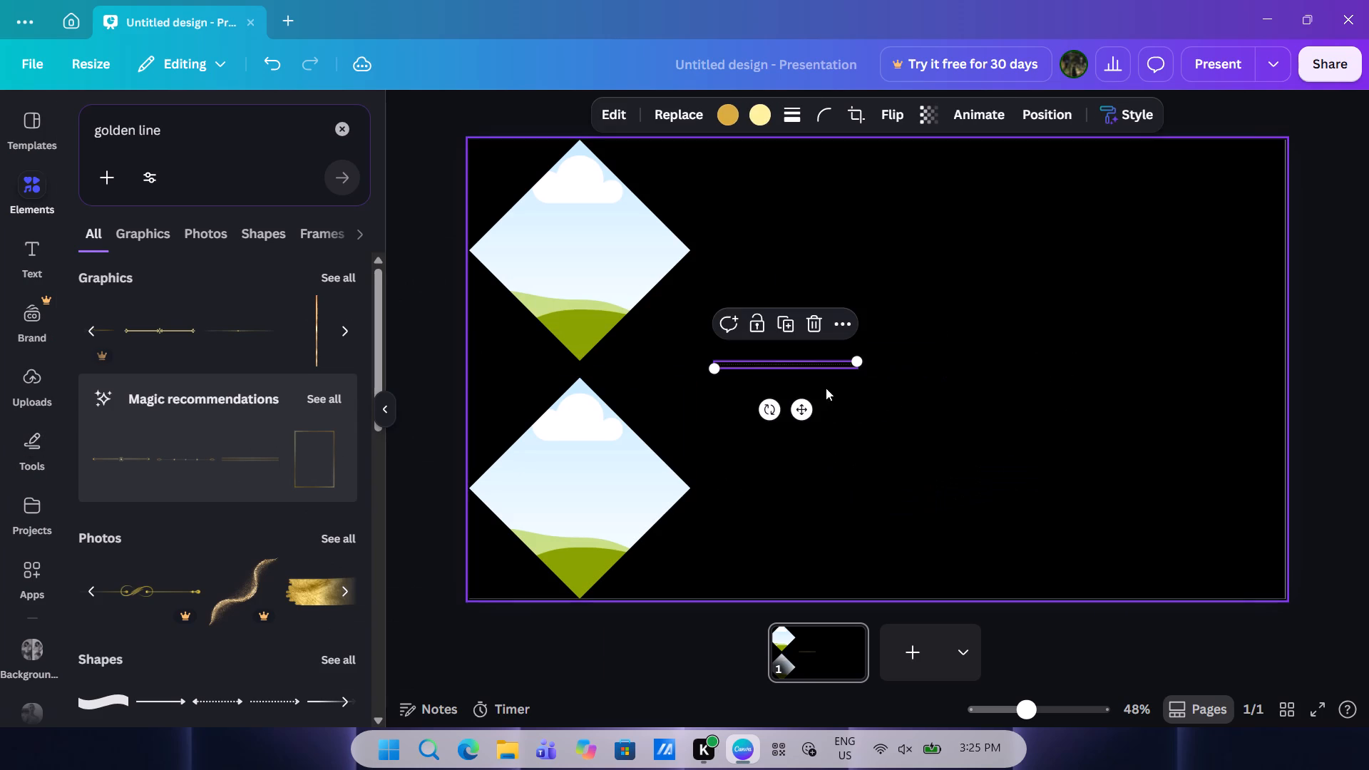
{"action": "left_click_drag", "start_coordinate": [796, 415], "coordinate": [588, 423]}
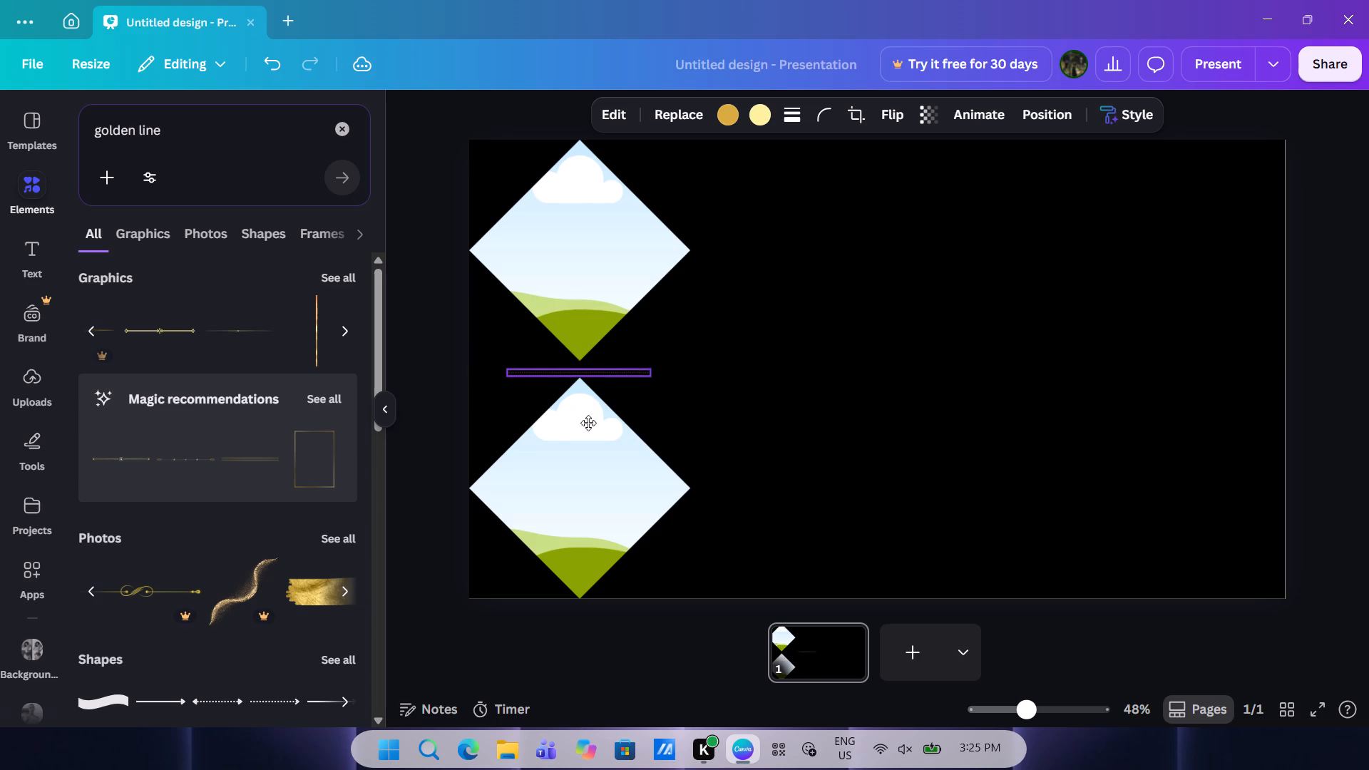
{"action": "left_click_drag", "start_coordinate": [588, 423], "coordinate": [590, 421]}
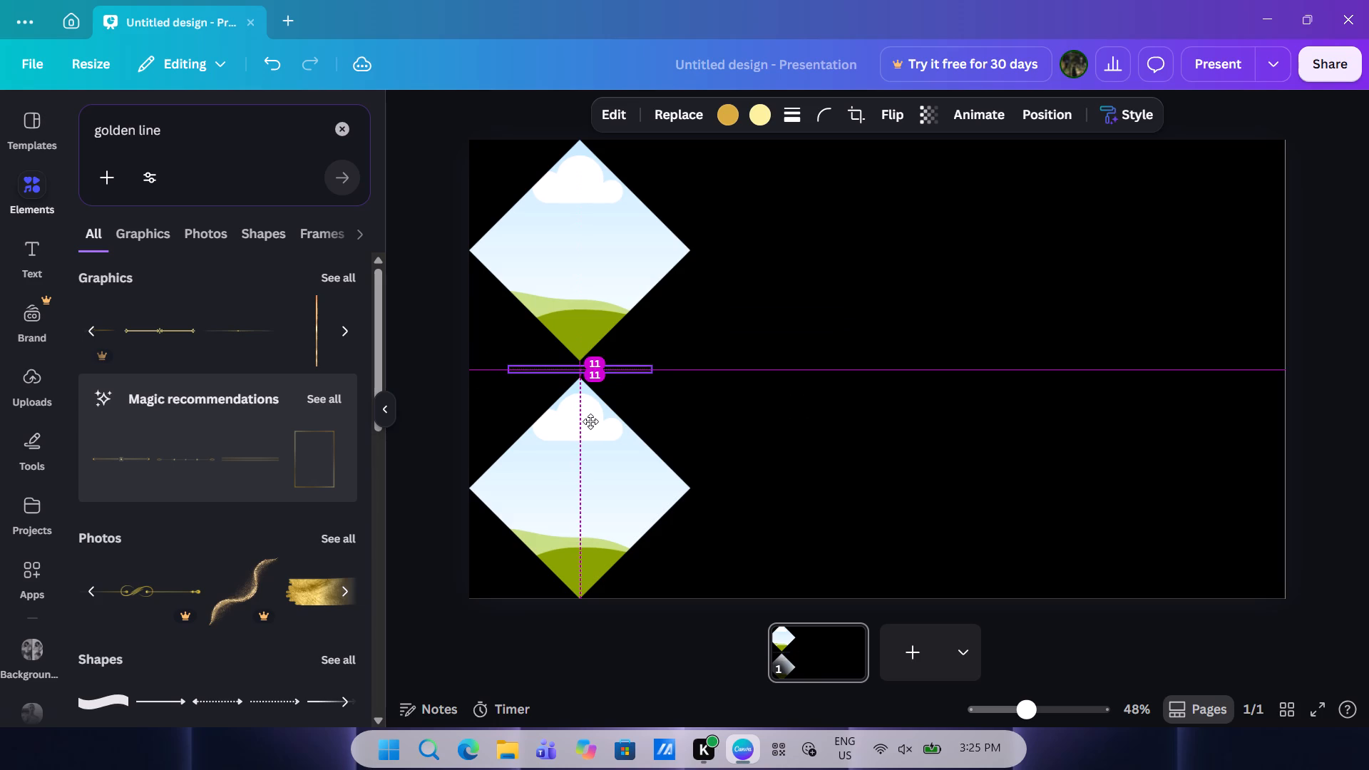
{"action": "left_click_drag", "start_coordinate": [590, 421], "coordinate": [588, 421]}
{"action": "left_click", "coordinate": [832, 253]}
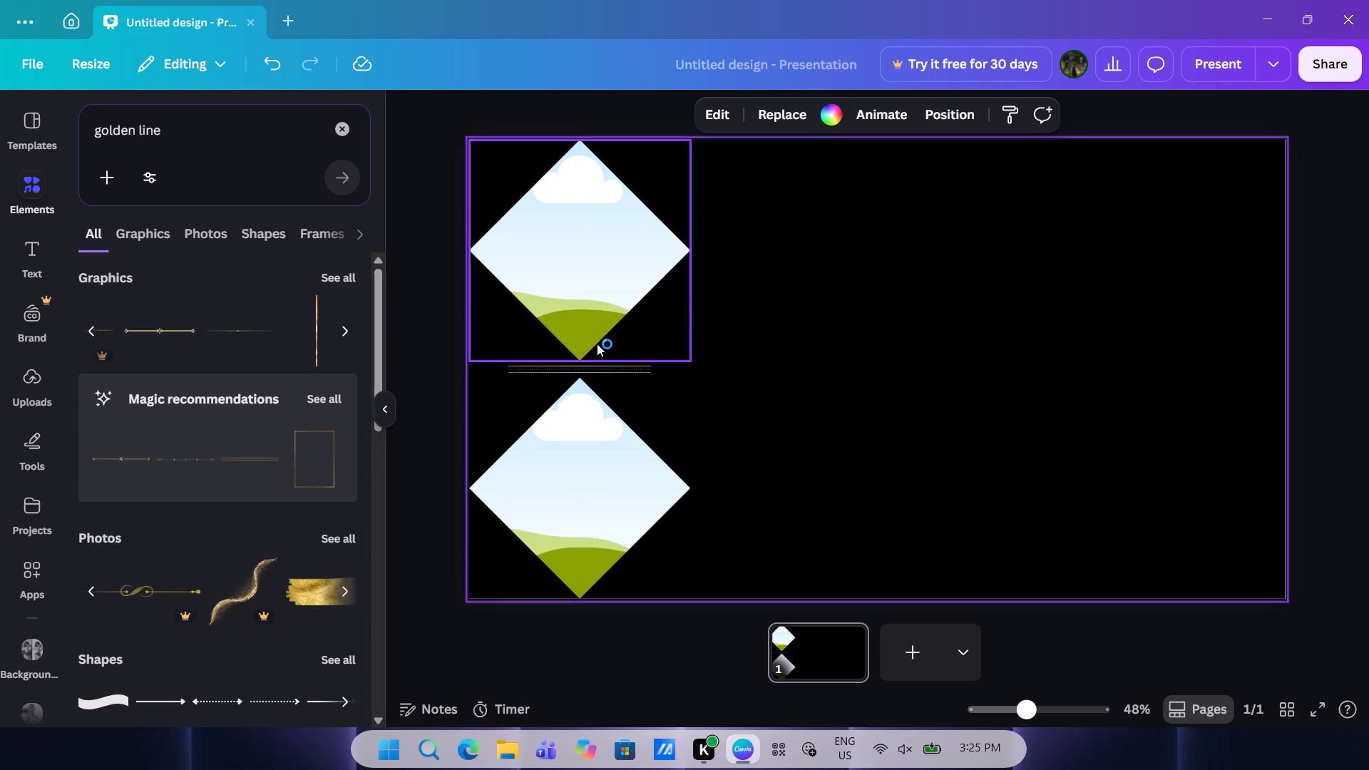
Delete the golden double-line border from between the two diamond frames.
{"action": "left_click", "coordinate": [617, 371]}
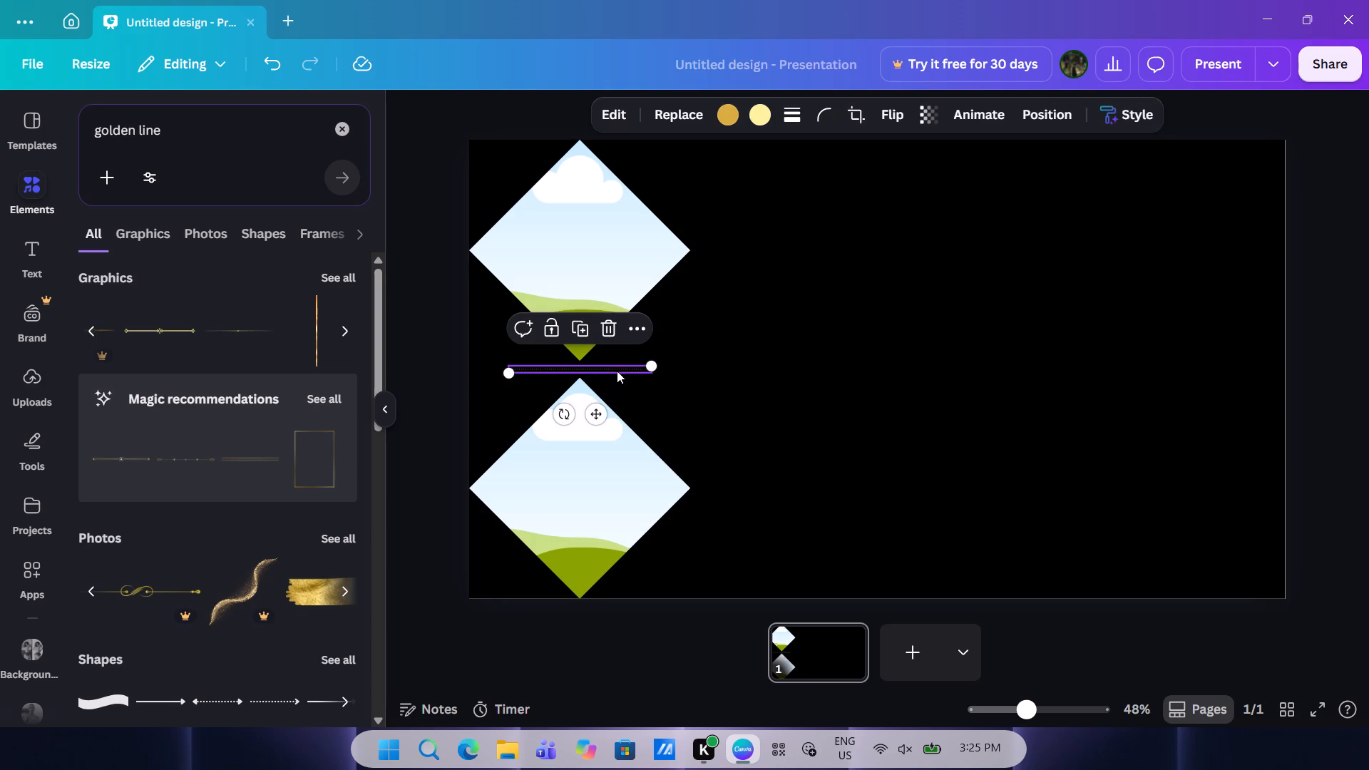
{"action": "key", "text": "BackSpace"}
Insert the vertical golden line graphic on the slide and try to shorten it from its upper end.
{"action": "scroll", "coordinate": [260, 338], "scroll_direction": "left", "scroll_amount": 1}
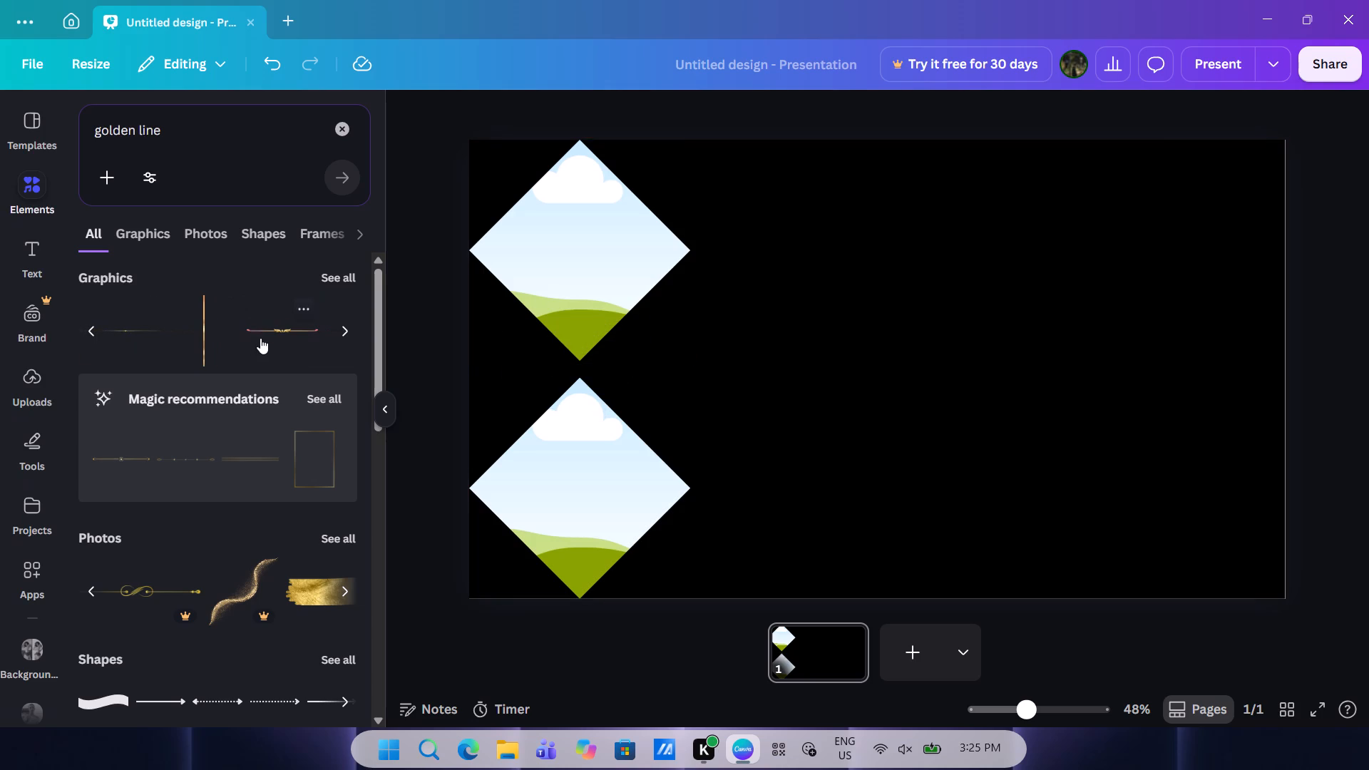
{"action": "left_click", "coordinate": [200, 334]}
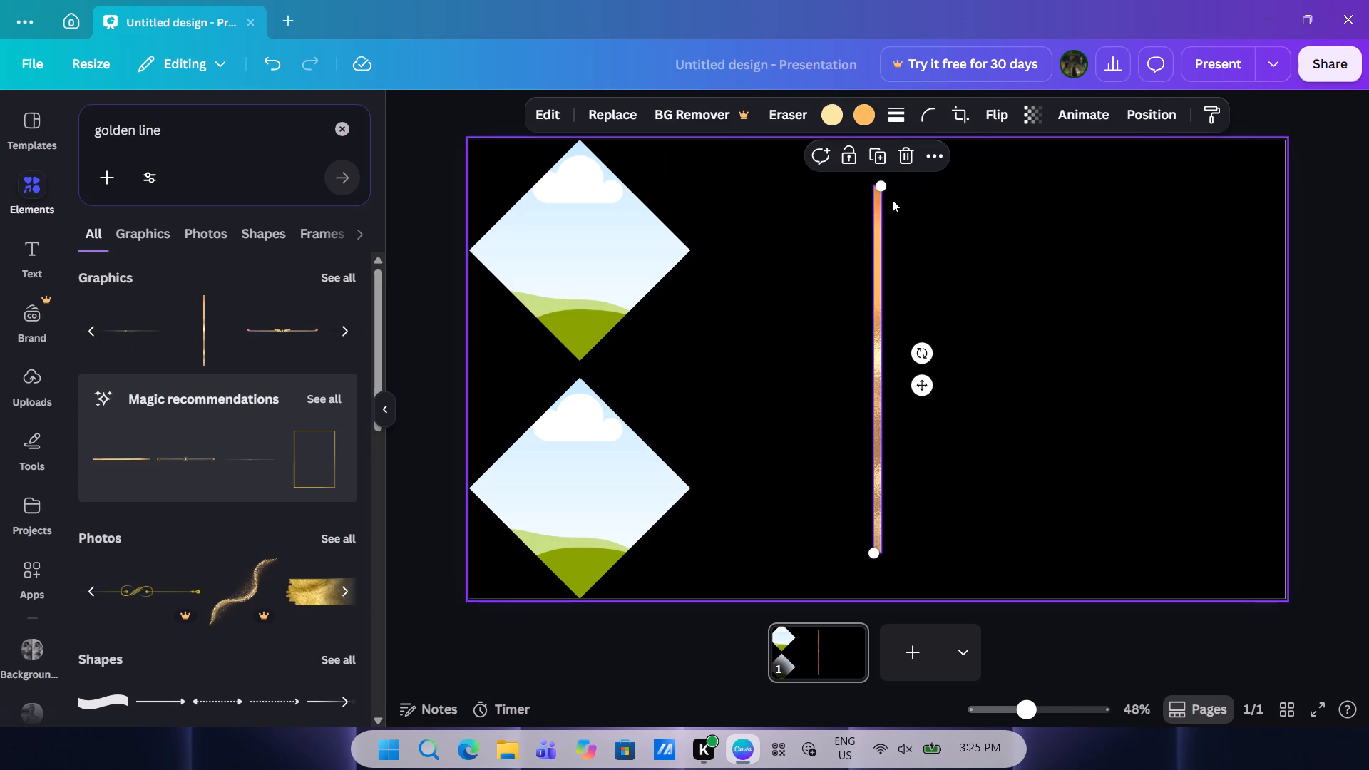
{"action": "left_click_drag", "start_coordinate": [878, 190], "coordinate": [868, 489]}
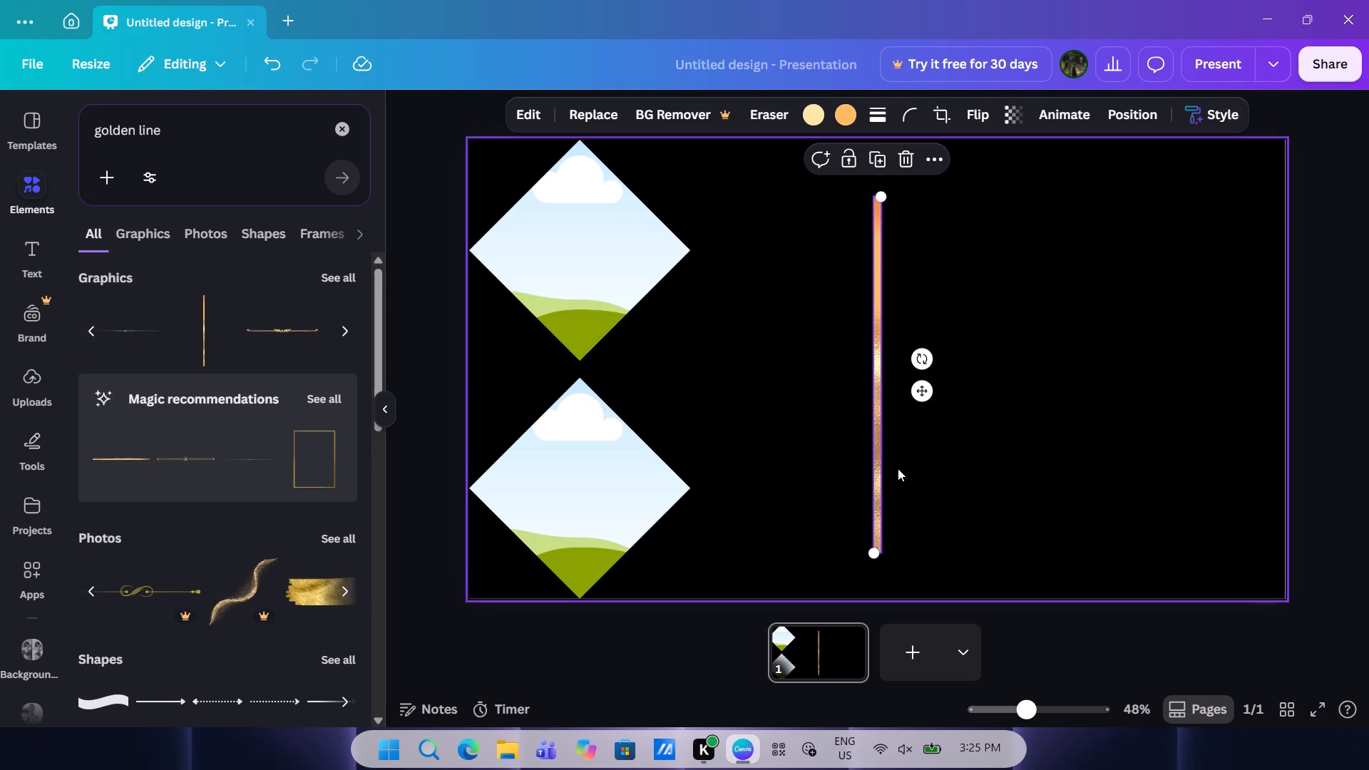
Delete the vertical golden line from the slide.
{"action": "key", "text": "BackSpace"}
Browse the remaining golden line graphics and open the full collection of magic recommendations.
{"action": "scroll", "coordinate": [223, 319], "scroll_direction": "left", "scroll_amount": 1}
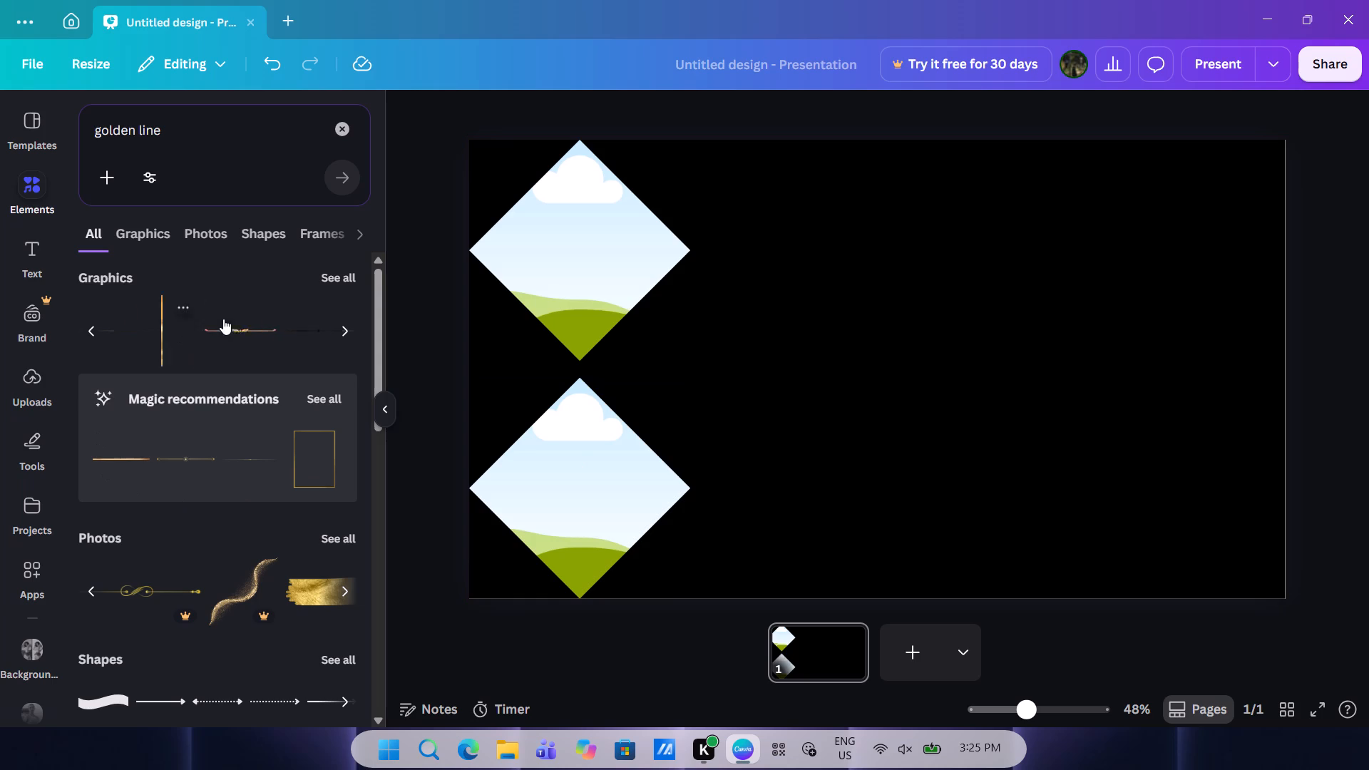
{"action": "scroll", "coordinate": [223, 319], "scroll_direction": "left", "scroll_amount": 1}
{"action": "scroll", "coordinate": [146, 335], "scroll_direction": "left", "scroll_amount": 2}
{"action": "scroll", "coordinate": [250, 326], "scroll_direction": "left", "scroll_amount": 1}
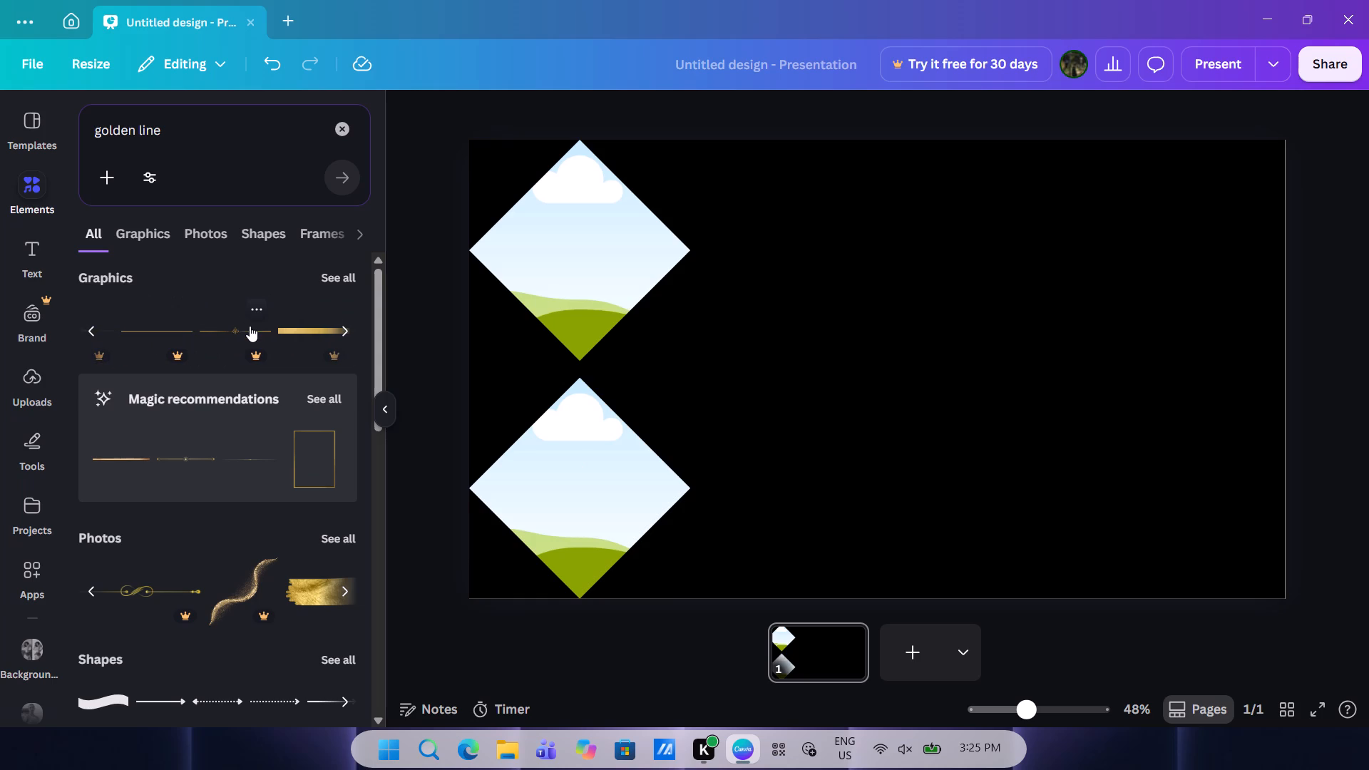
{"action": "scroll", "coordinate": [250, 326], "scroll_direction": "down", "scroll_amount": 1}
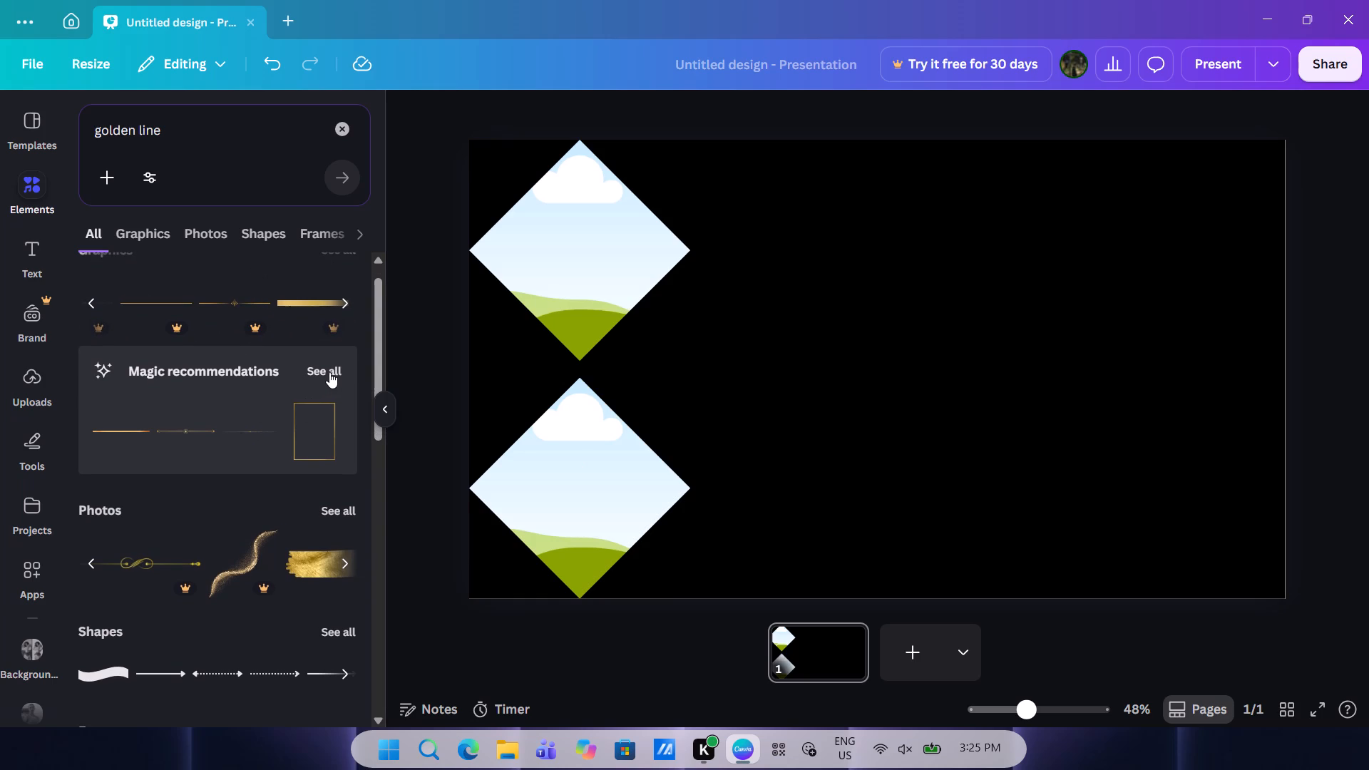
{"action": "left_click", "coordinate": [329, 372]}
{"action": "scroll", "coordinate": [167, 344], "scroll_direction": "up", "scroll_amount": 1}
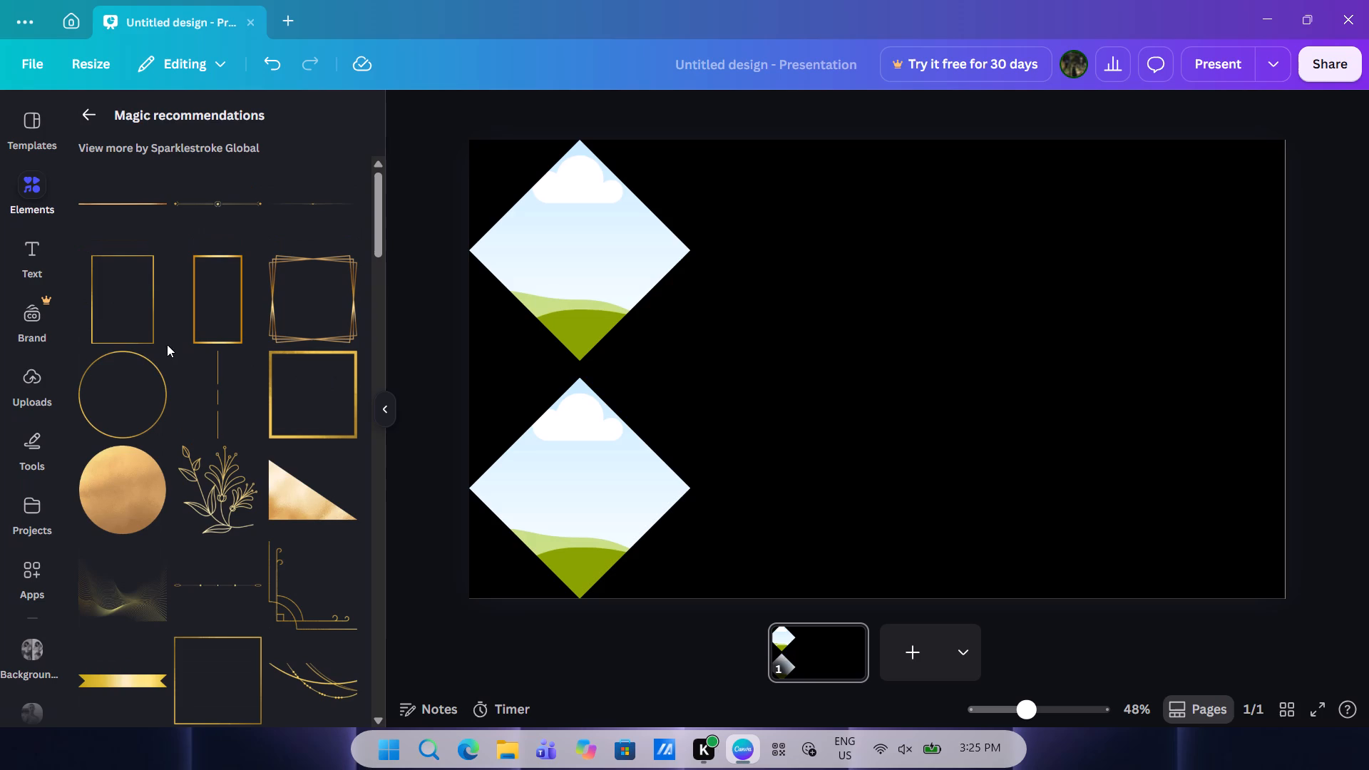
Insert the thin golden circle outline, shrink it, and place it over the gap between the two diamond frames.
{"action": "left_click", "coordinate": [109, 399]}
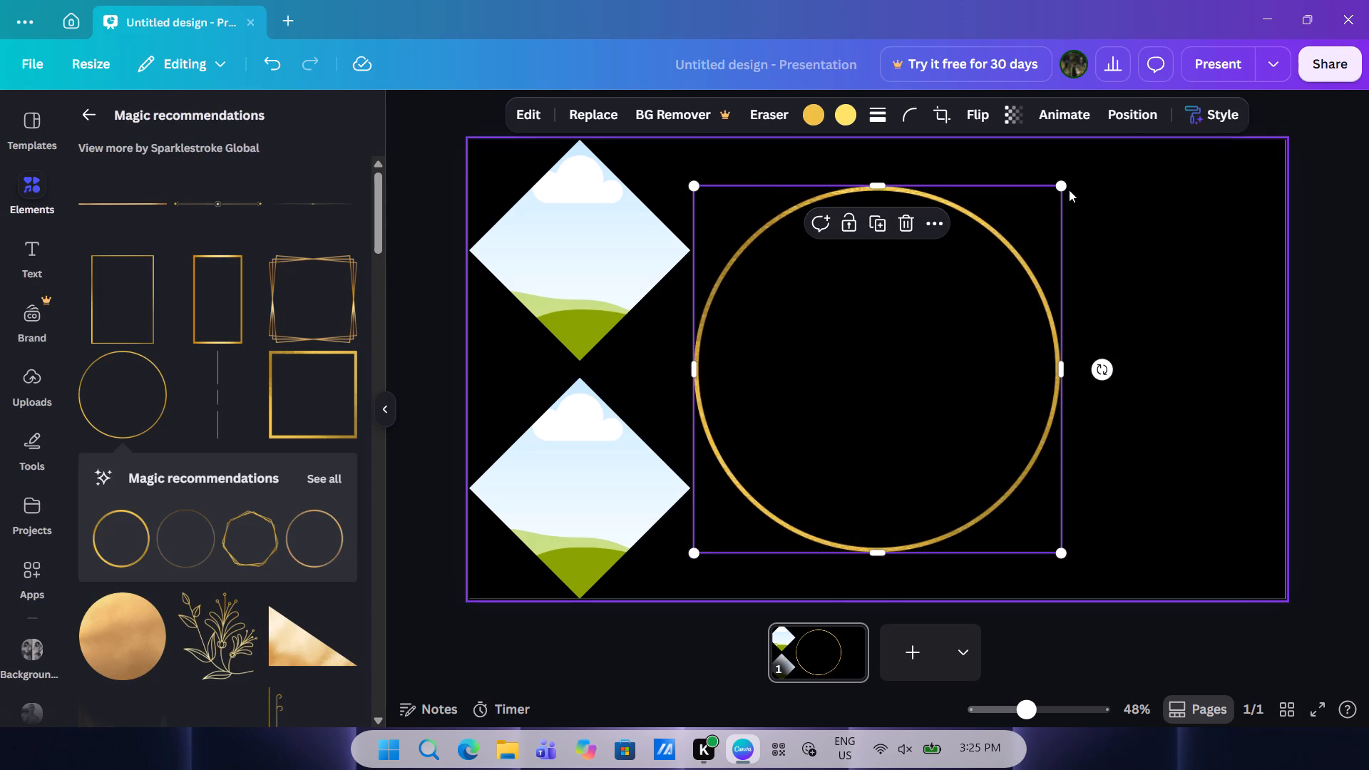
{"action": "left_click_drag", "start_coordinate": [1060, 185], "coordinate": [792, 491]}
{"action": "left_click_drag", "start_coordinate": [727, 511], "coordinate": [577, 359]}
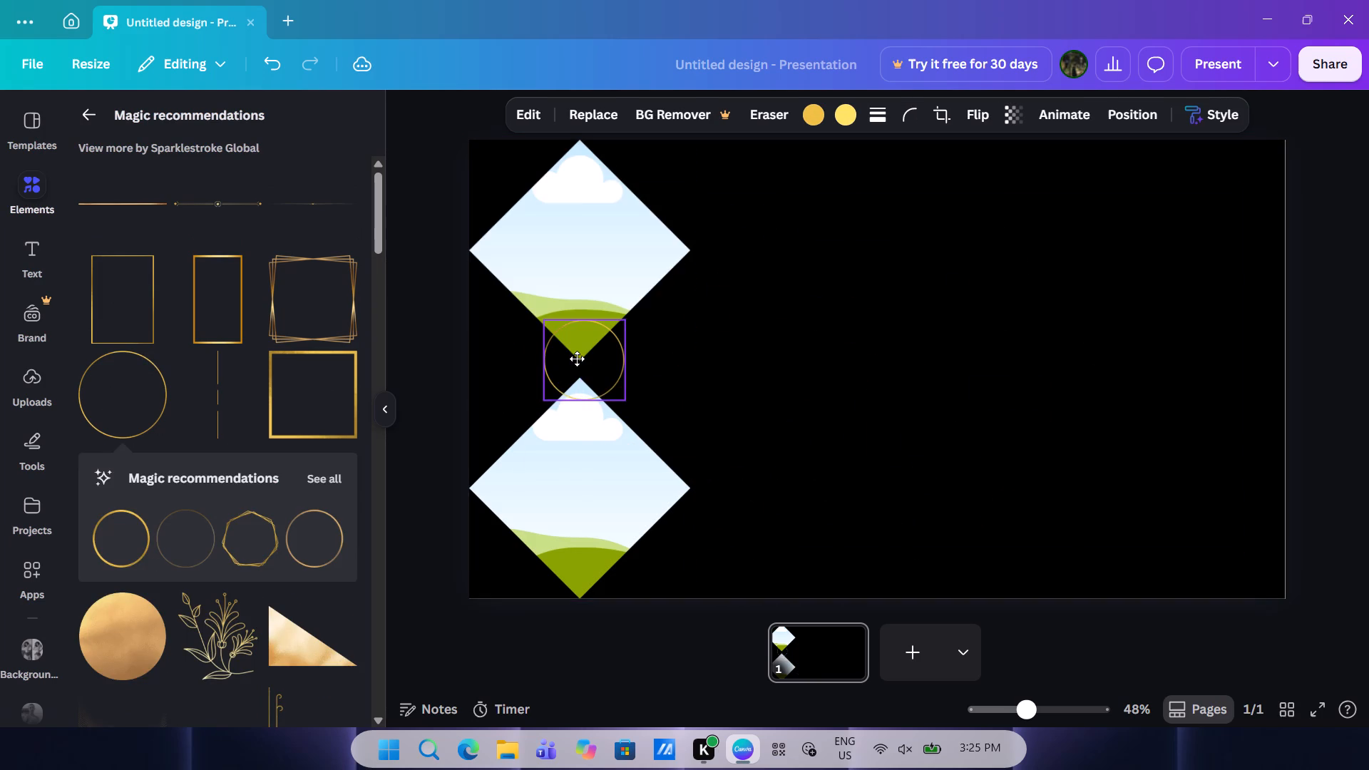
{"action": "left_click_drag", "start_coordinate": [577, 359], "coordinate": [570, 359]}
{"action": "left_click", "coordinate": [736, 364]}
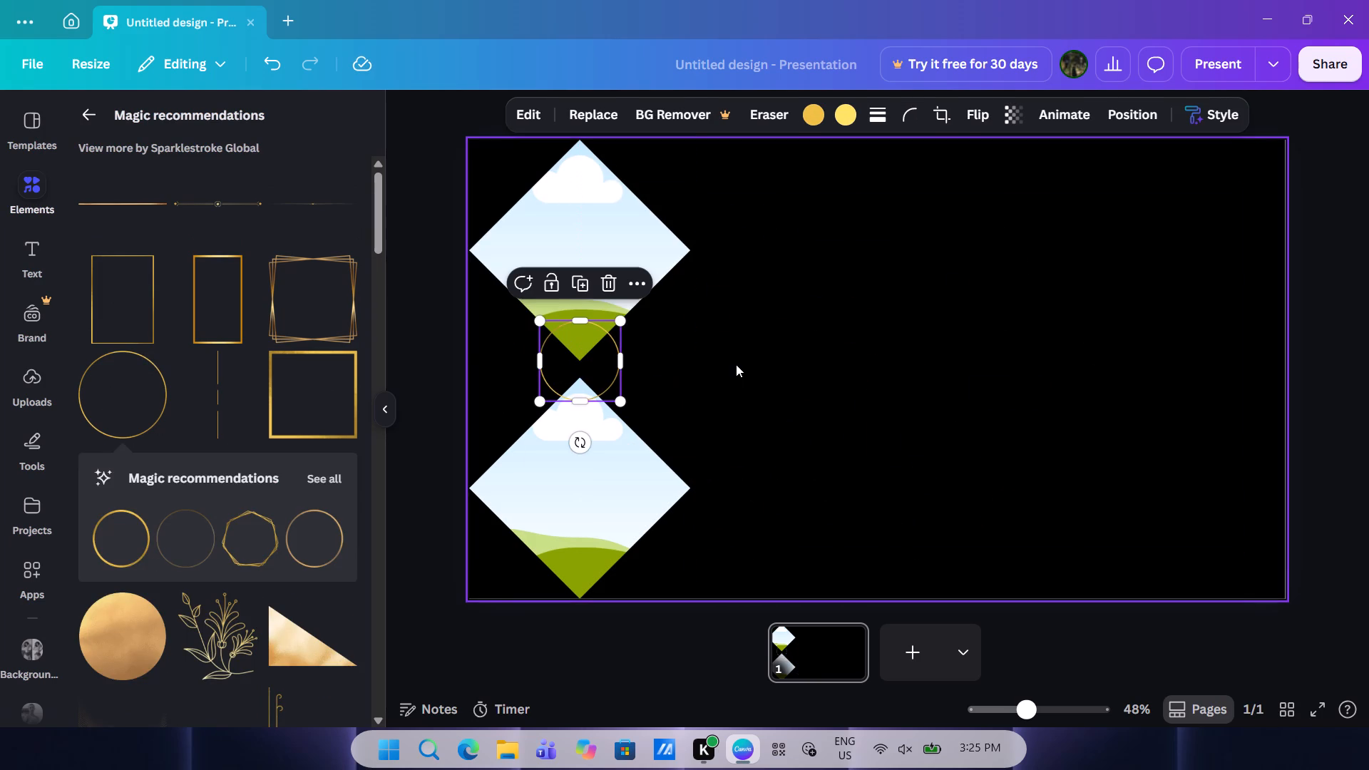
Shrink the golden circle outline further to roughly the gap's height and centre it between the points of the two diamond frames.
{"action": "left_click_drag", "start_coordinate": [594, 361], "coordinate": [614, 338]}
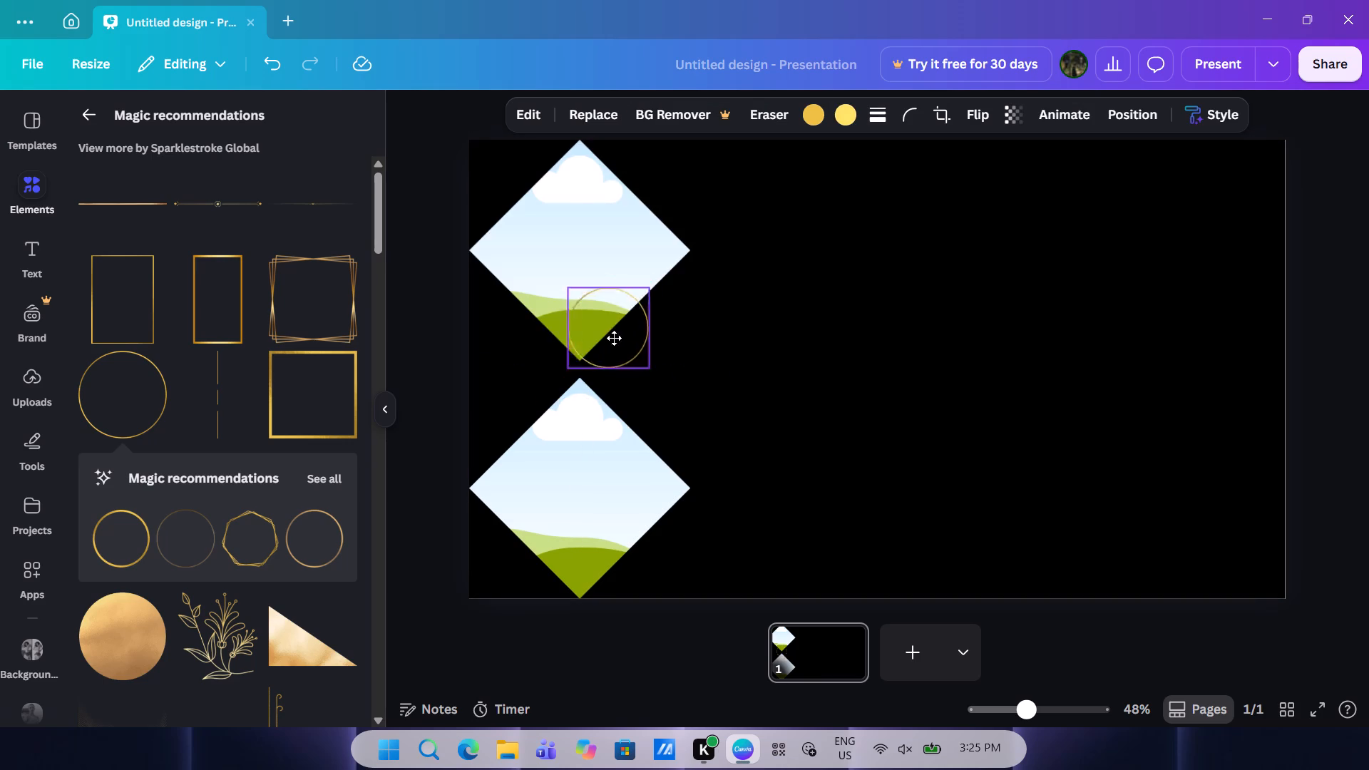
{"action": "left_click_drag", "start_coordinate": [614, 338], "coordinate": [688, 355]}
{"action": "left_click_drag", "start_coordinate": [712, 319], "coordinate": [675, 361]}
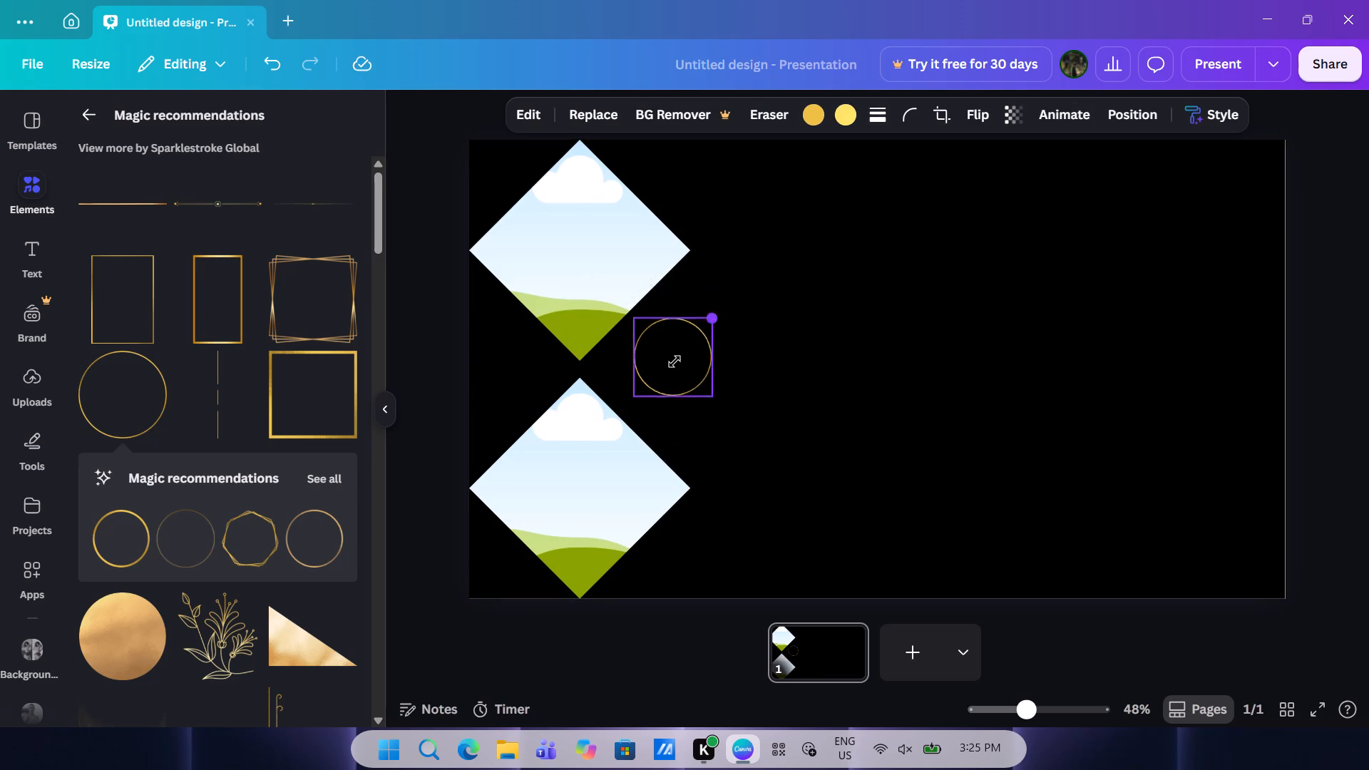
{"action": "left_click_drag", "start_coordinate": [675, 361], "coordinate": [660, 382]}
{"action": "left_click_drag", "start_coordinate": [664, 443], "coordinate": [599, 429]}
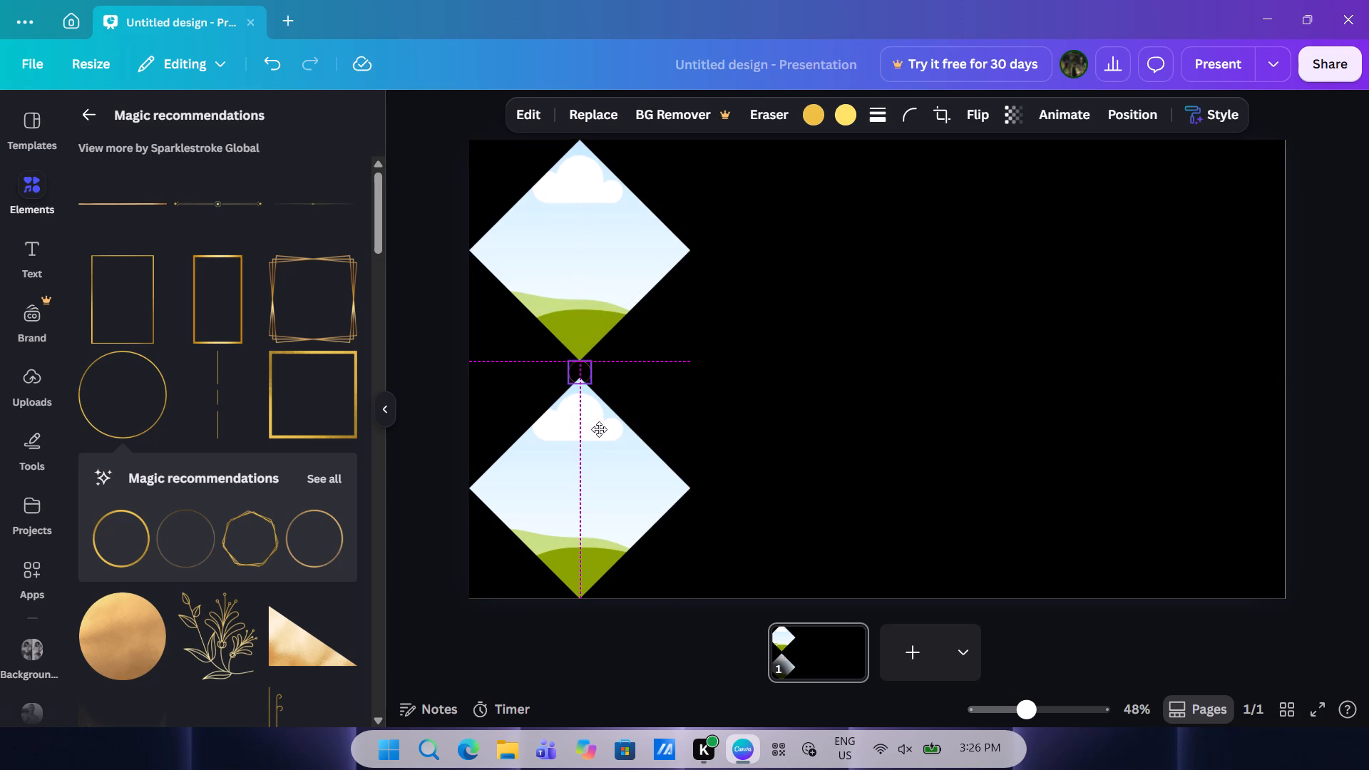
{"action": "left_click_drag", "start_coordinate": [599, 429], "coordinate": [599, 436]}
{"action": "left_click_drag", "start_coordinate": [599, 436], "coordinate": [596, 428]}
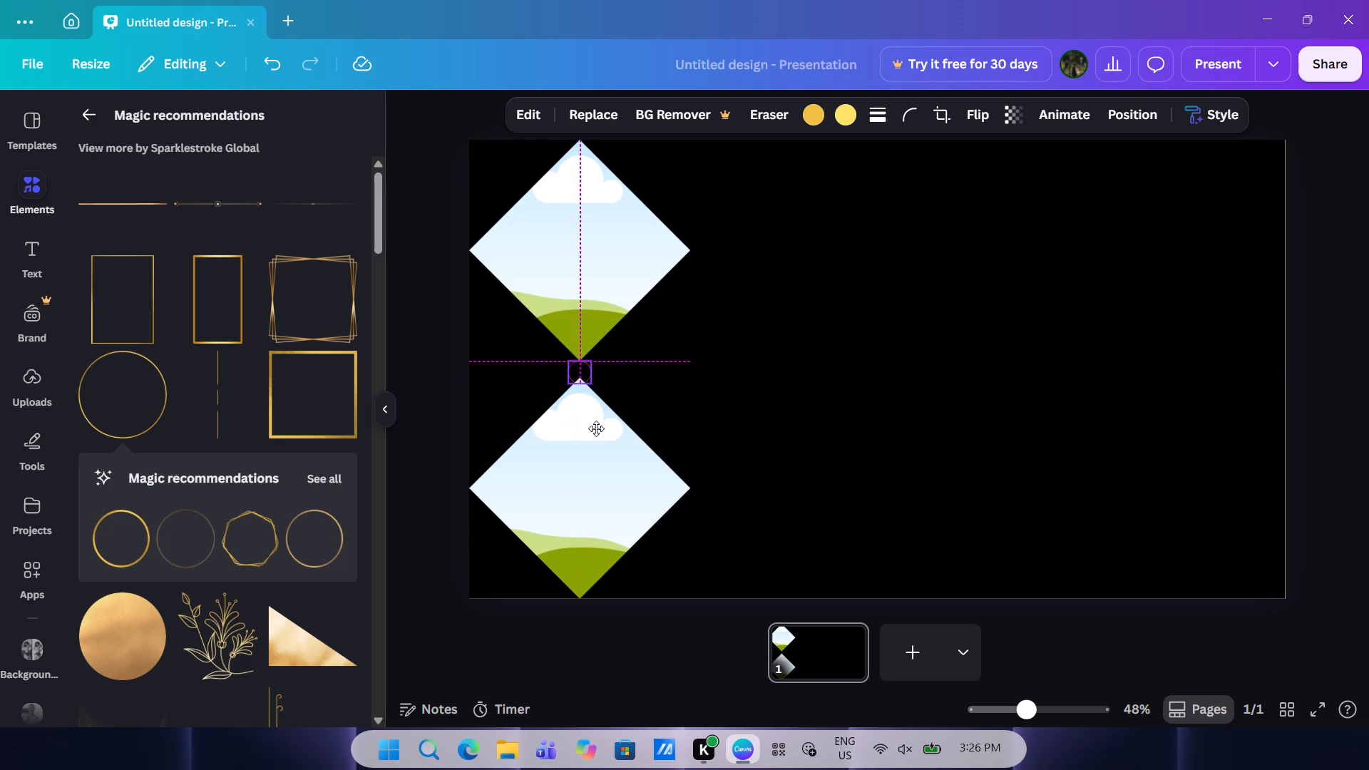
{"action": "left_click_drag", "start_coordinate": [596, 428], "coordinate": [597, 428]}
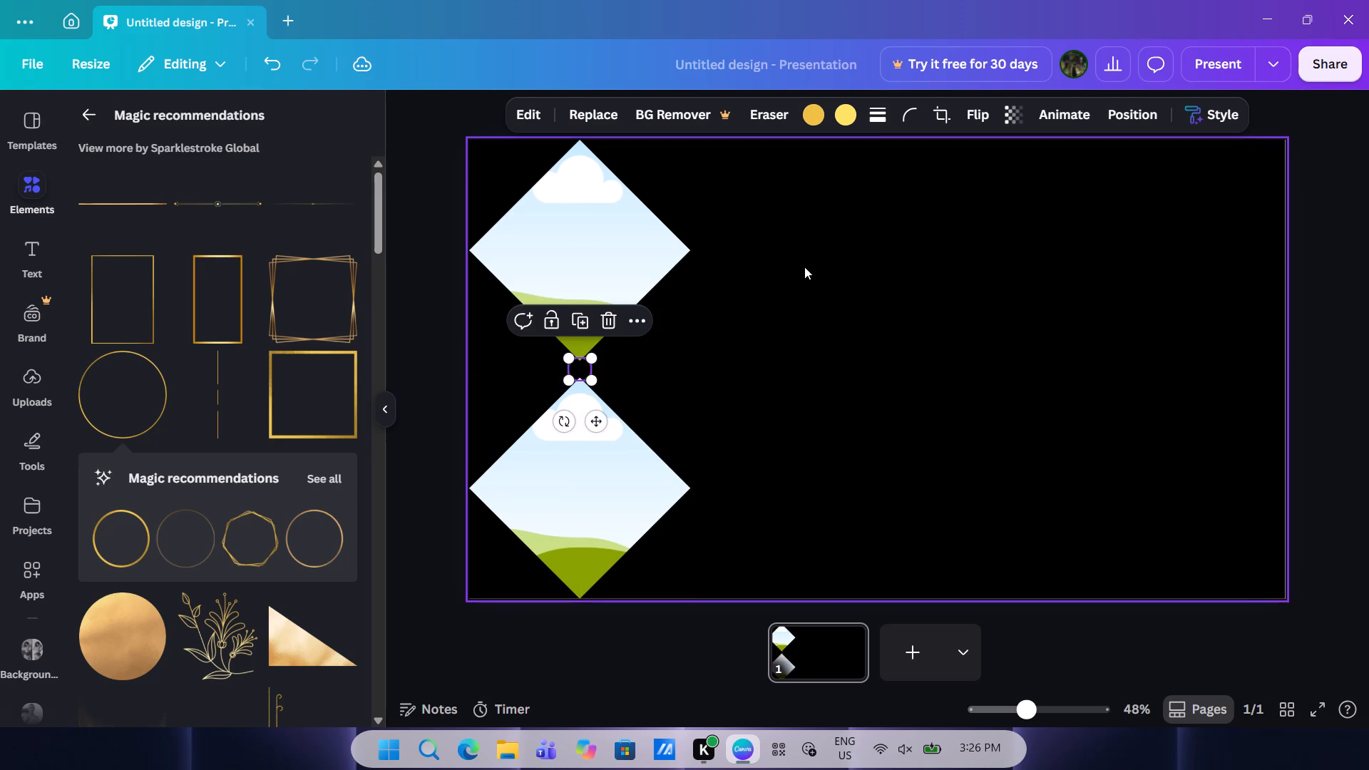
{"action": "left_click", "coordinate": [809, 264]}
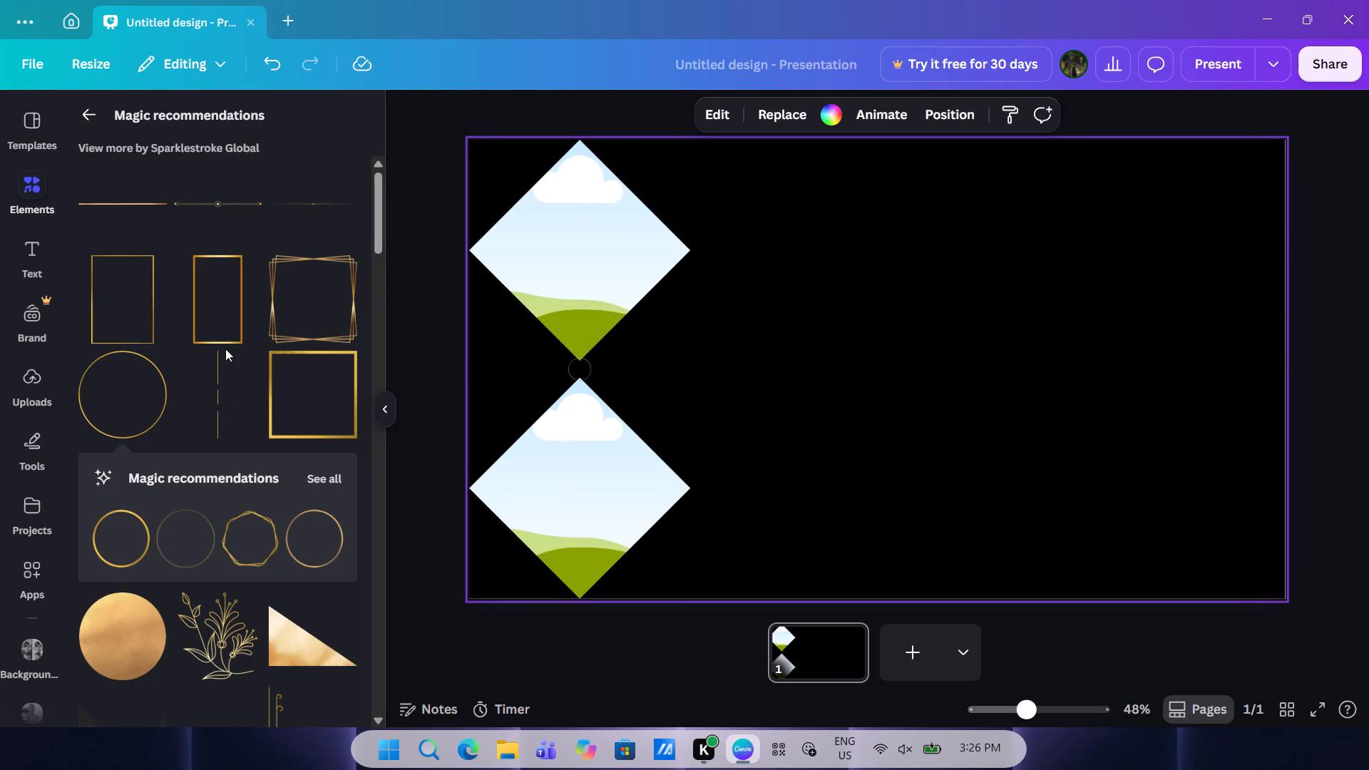
Insert the solid gold-textured circle from the magic recommendations onto the slide.
{"action": "scroll", "coordinate": [225, 349], "scroll_direction": "up", "scroll_amount": 4}
{"action": "scroll", "coordinate": [186, 393], "scroll_direction": "up", "scroll_amount": 1}
{"action": "scroll", "coordinate": [208, 520], "scroll_direction": "down", "scroll_amount": 3}
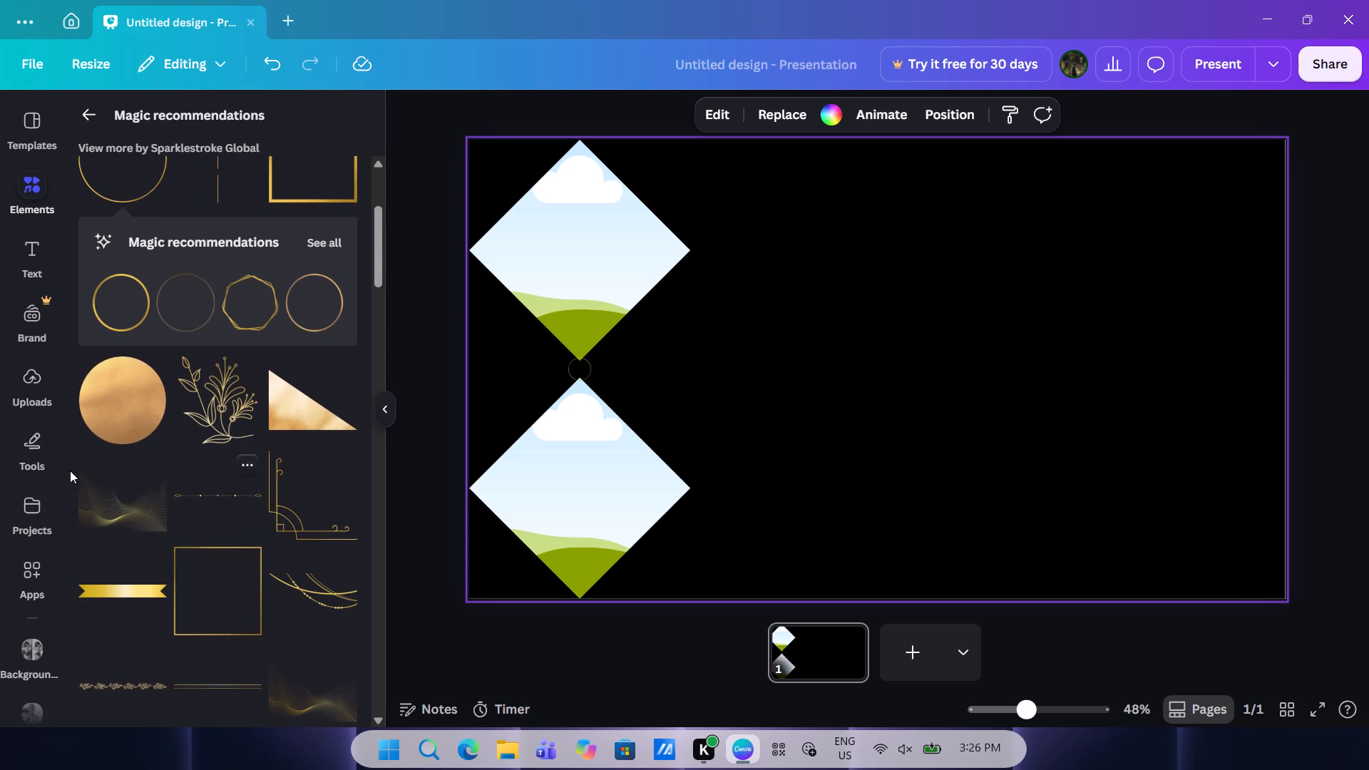
{"action": "left_click", "coordinate": [118, 416]}
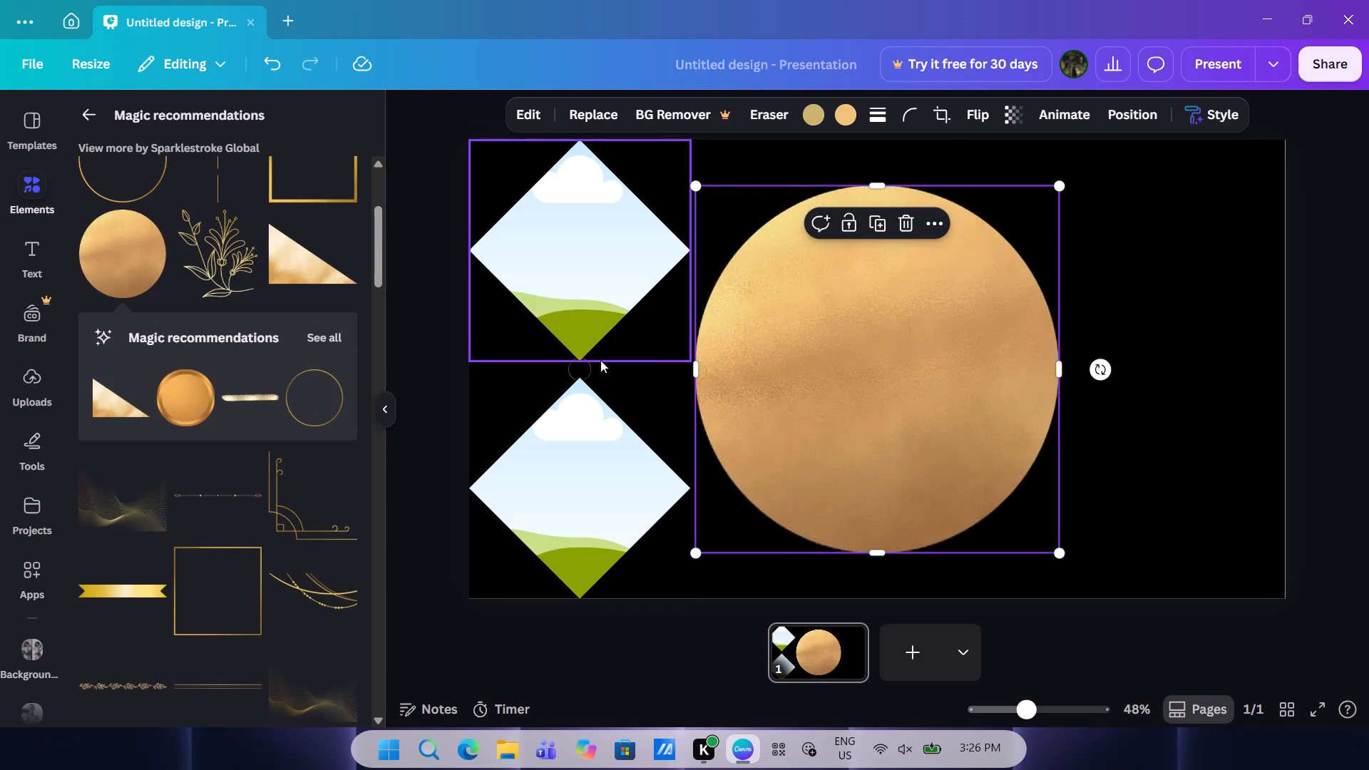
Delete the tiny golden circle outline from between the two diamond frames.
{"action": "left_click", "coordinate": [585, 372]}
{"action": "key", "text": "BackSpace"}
Shrink the solid gold circle to a small dot and centre it over the gap between the two diamond frames.
{"action": "left_click", "coordinate": [787, 284]}
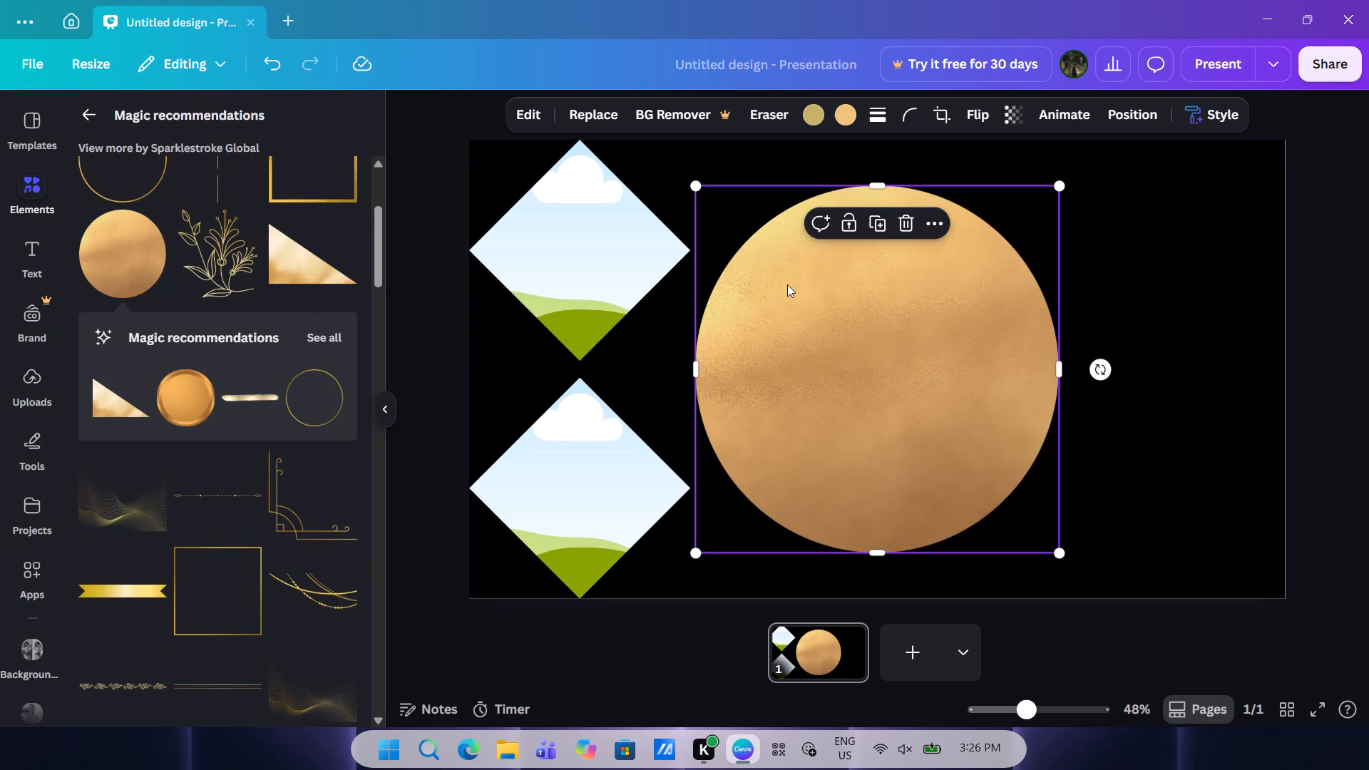
{"action": "left_click", "coordinate": [1053, 194]}
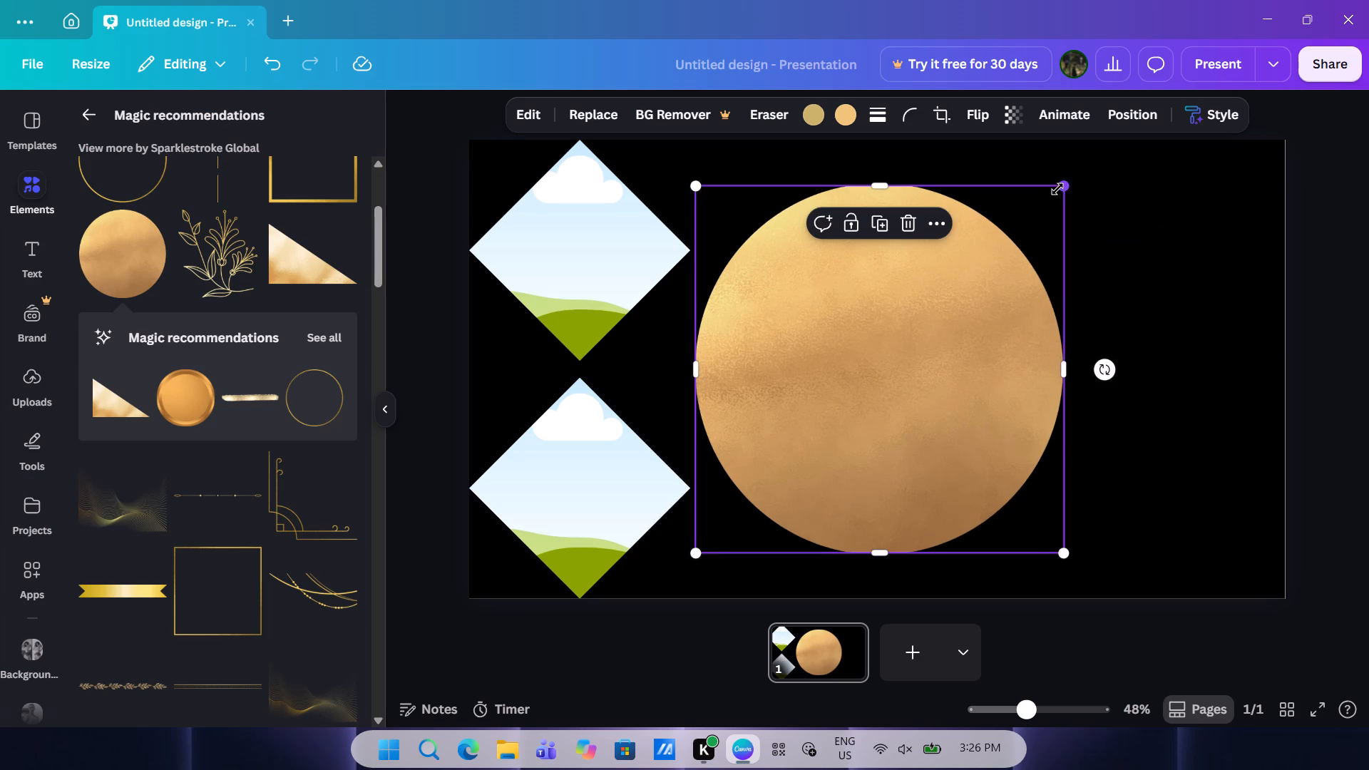
{"action": "left_click_drag", "start_coordinate": [1070, 186], "coordinate": [726, 465]}
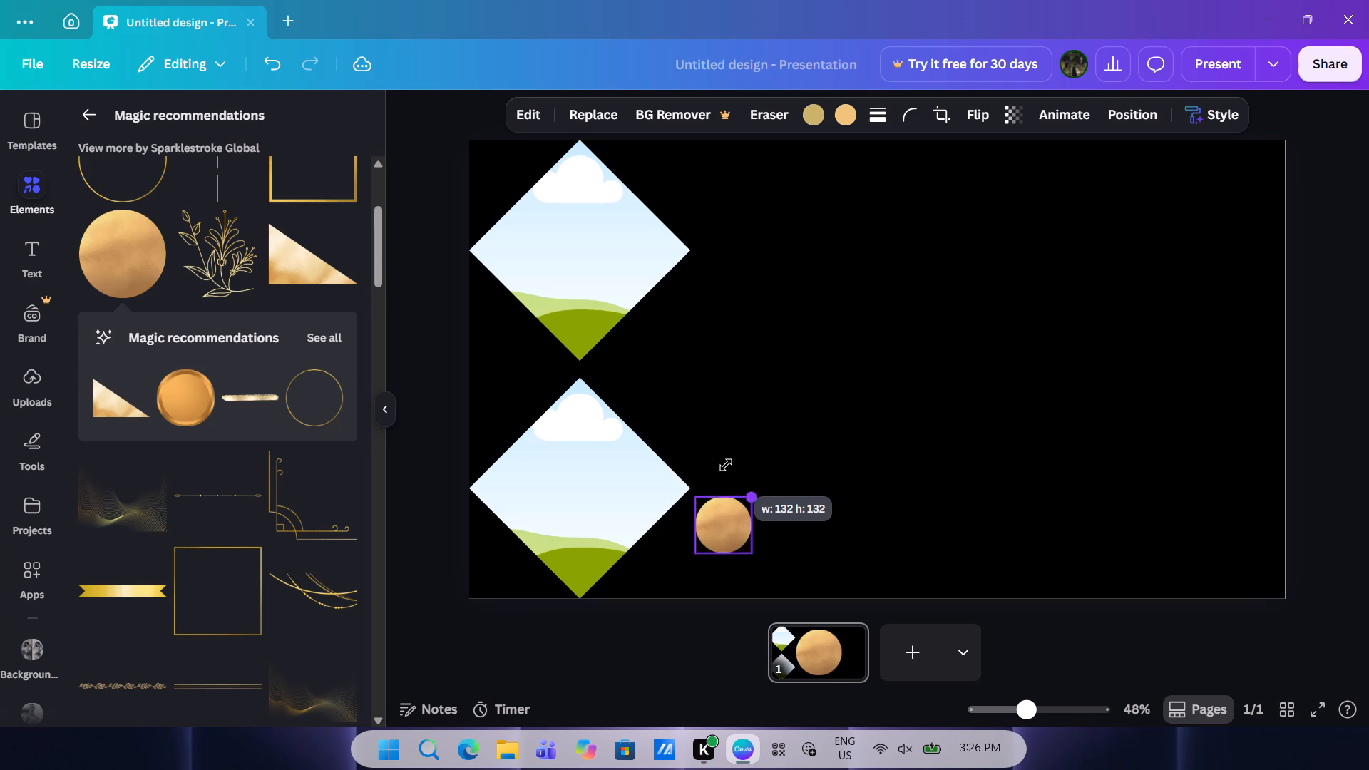
{"action": "left_click_drag", "start_coordinate": [726, 465], "coordinate": [709, 483]}
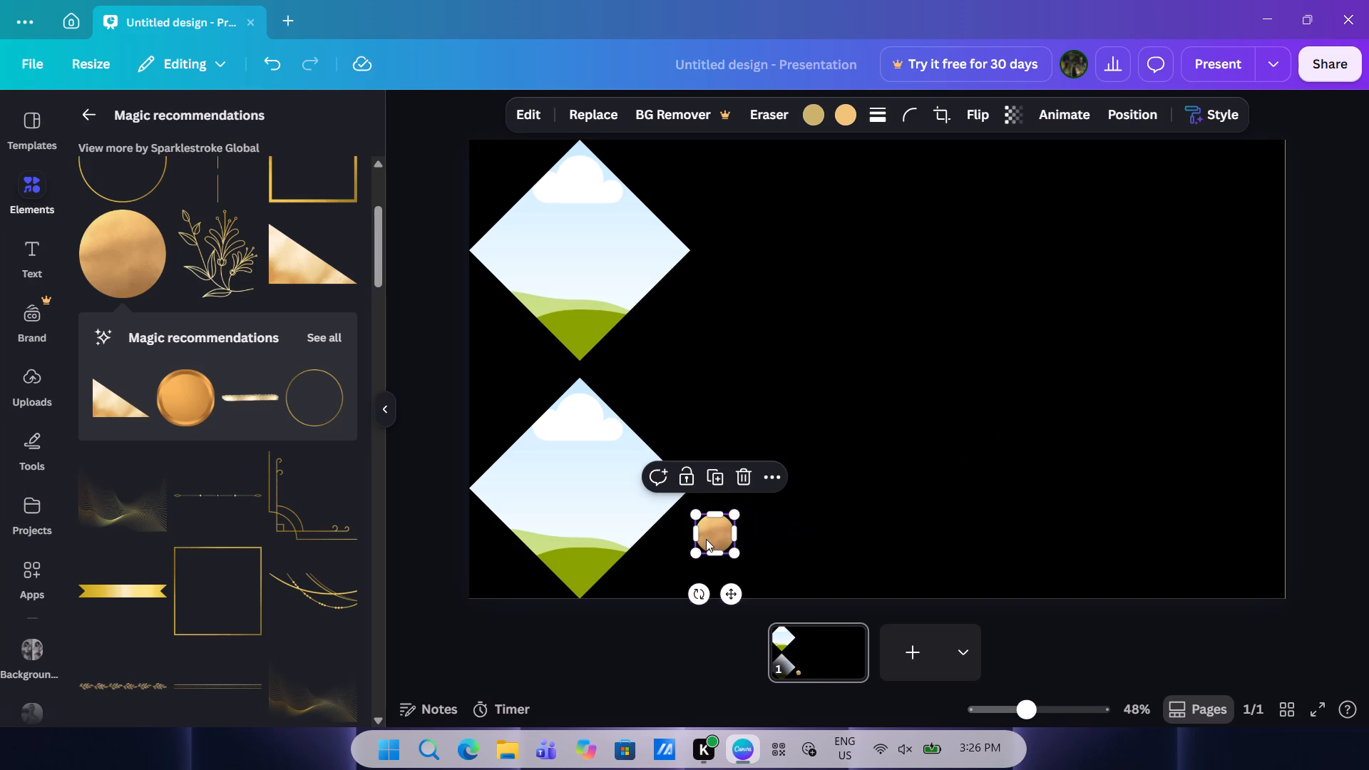
{"action": "left_click_drag", "start_coordinate": [706, 539], "coordinate": [577, 371]}
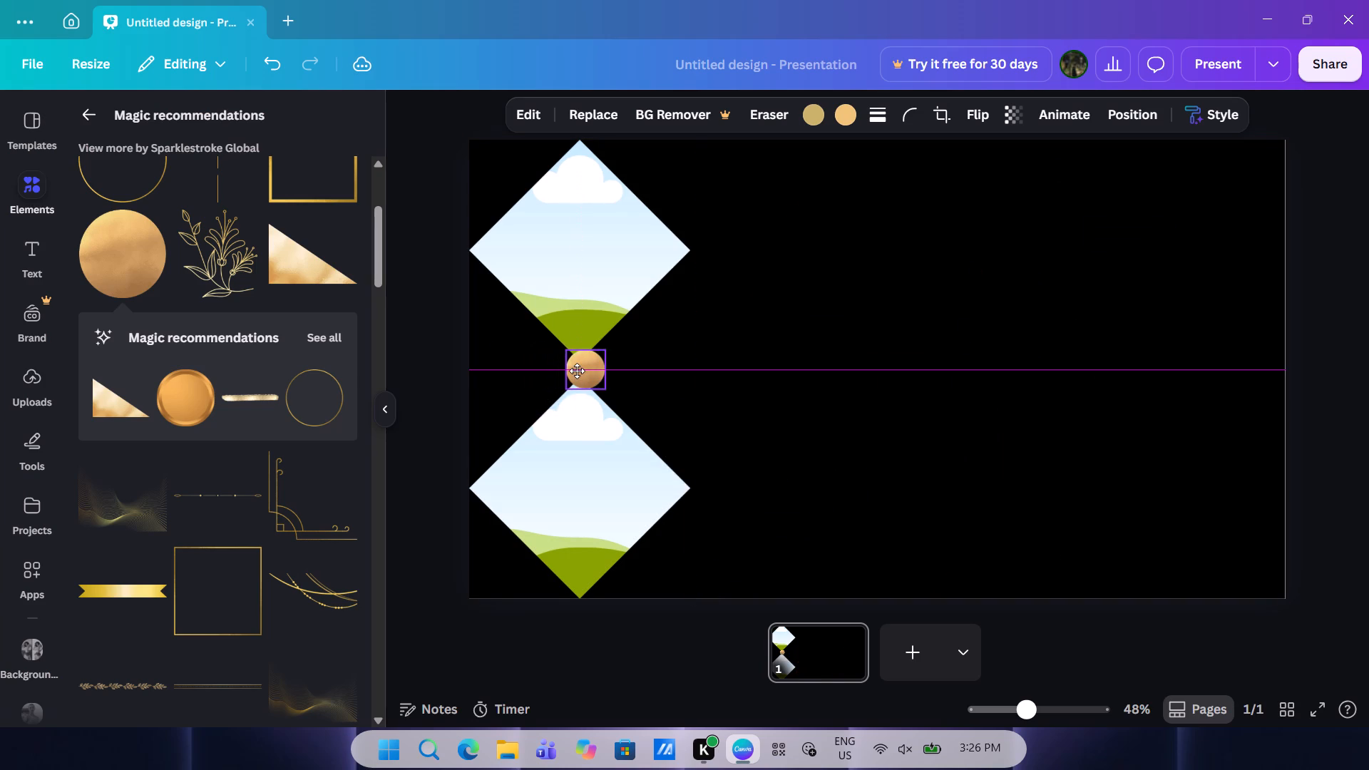
{"action": "left_click_drag", "start_coordinate": [577, 371], "coordinate": [572, 371]}
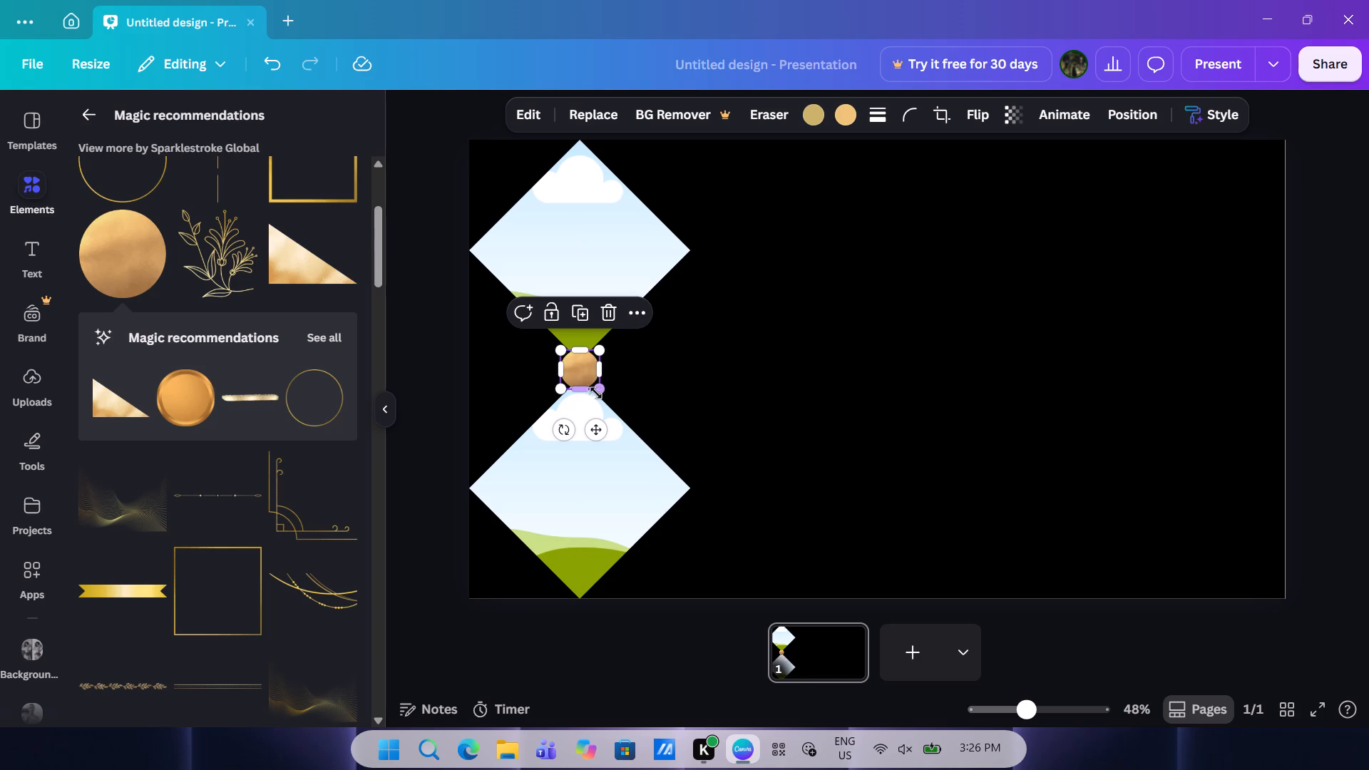
Shrink the solid gold circle further to match the gap and centre it between the points of the two diamond frames.
{"action": "left_click_drag", "start_coordinate": [601, 393], "coordinate": [593, 381]}
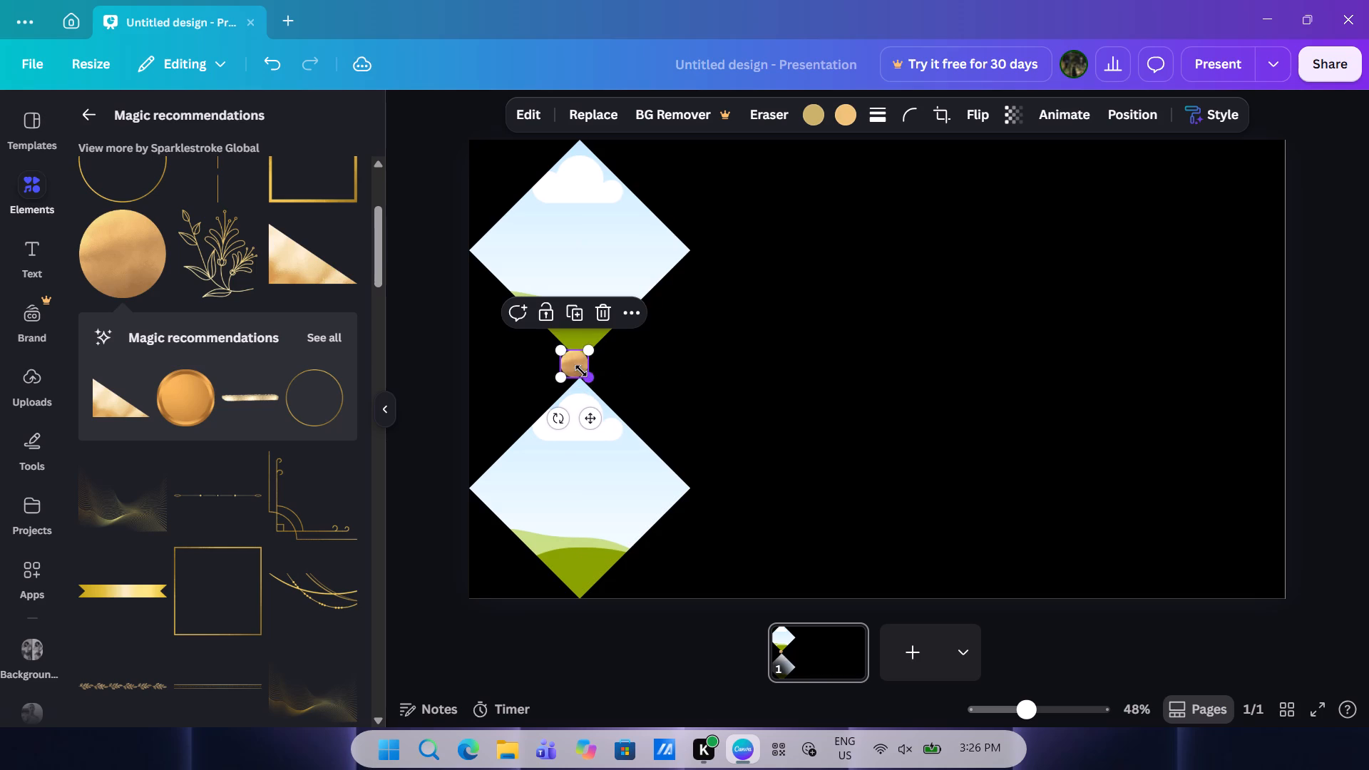
{"action": "left_click", "coordinate": [580, 371]}
{"action": "left_click_drag", "start_coordinate": [569, 365], "coordinate": [577, 372]}
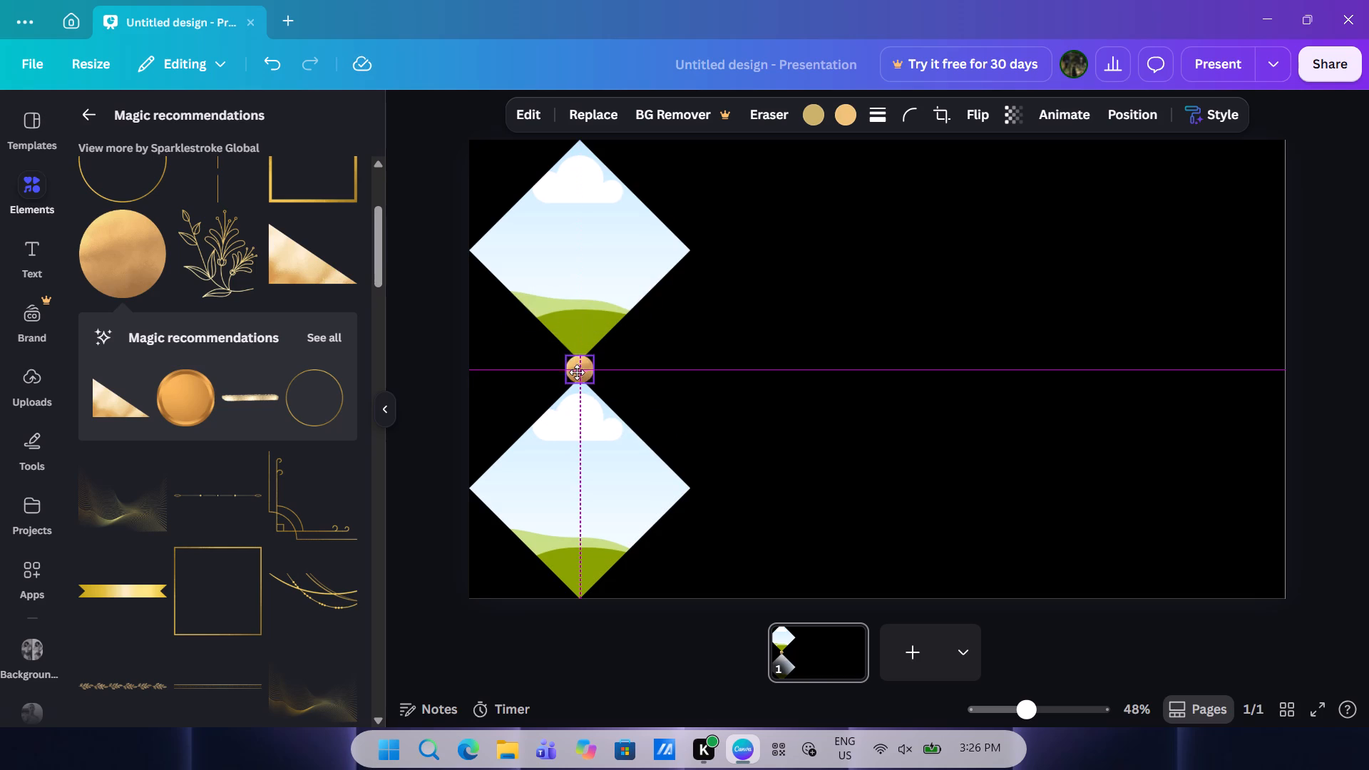
{"action": "left_click_drag", "start_coordinate": [577, 372], "coordinate": [578, 371]}
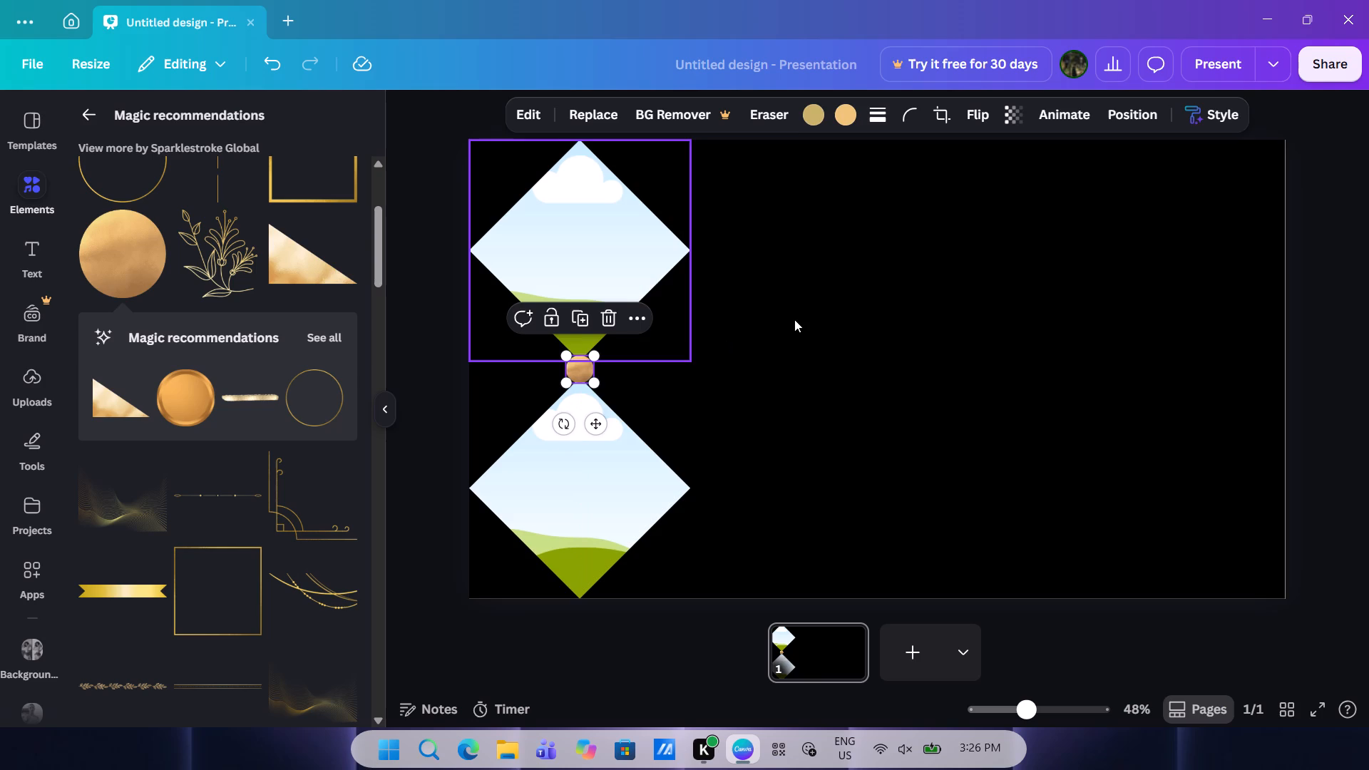
{"action": "left_click", "coordinate": [794, 319]}
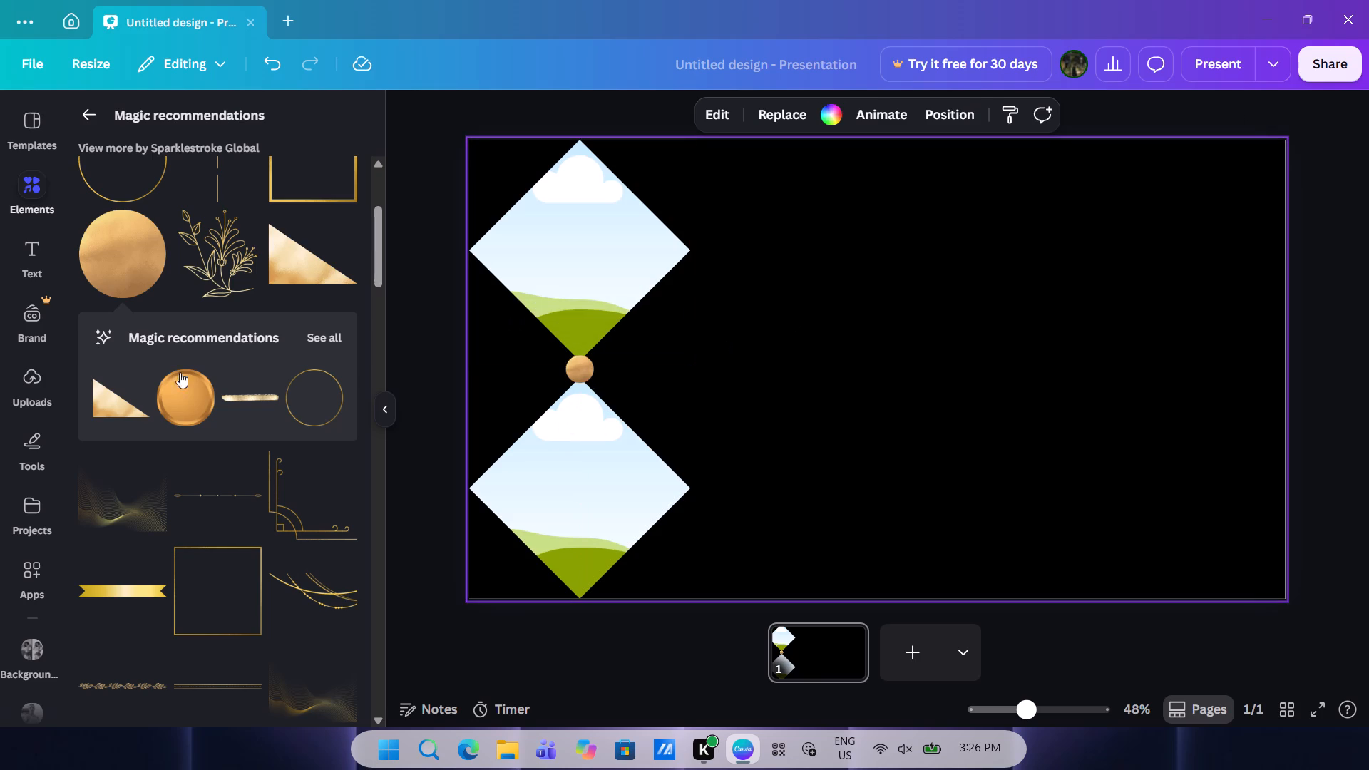
Insert the uploaded bowl of potato chips image and place it inside the lower diamond frame.
{"action": "left_click", "coordinate": [16, 388]}
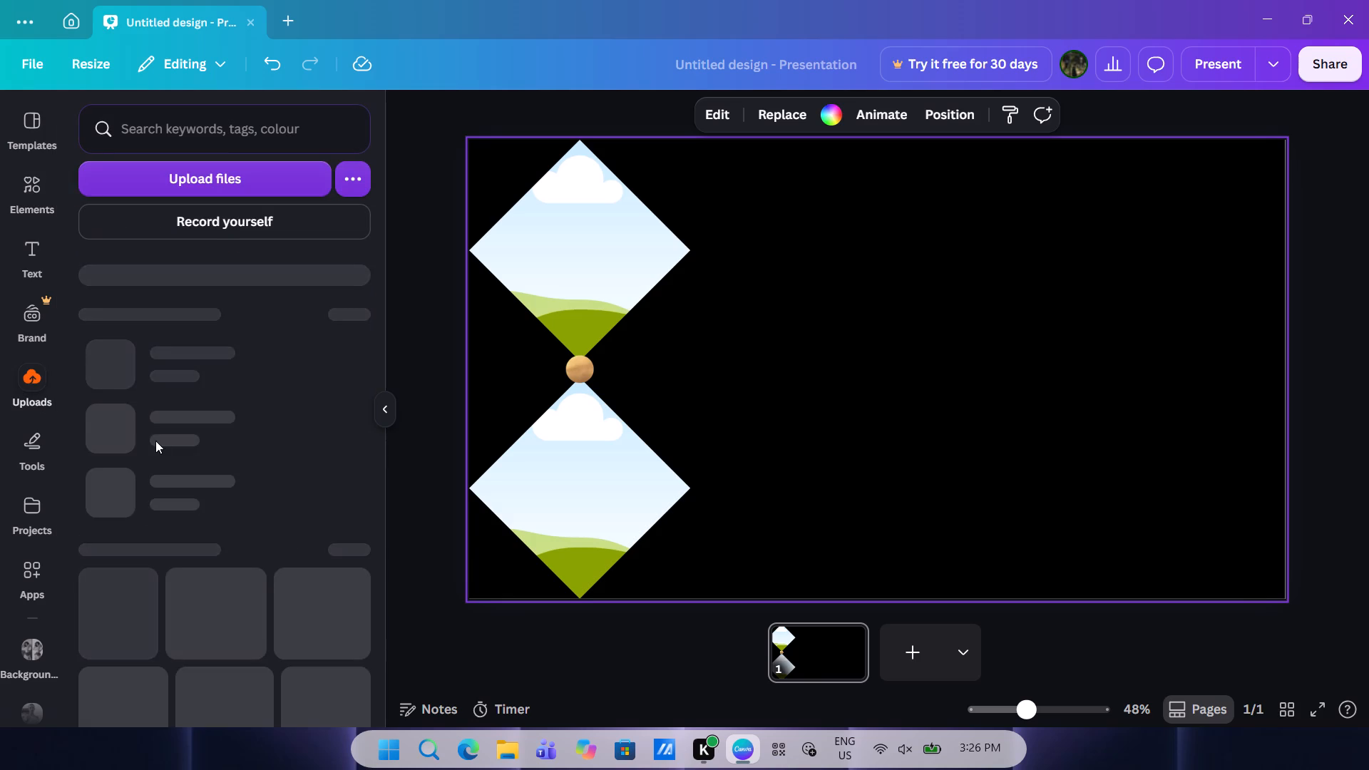
{"action": "scroll", "coordinate": [155, 441], "scroll_direction": "down", "scroll_amount": 2}
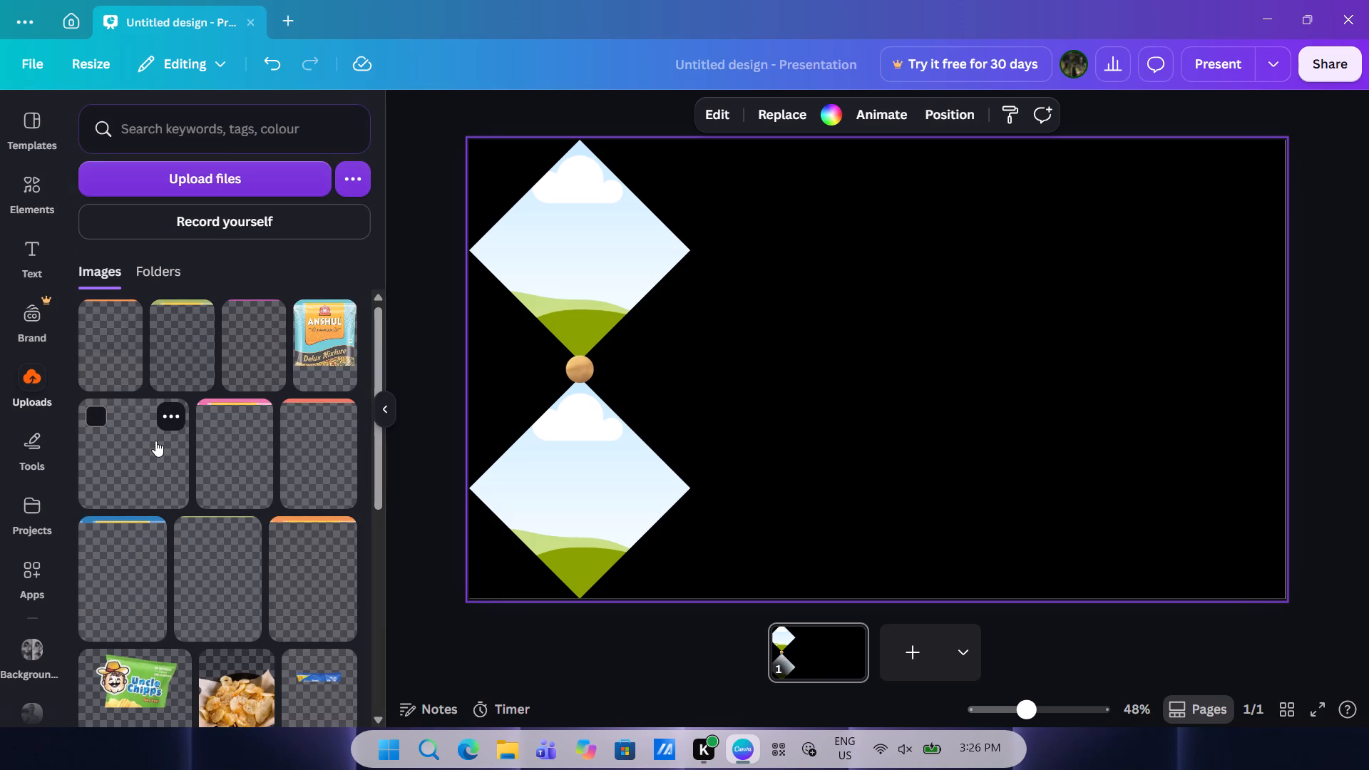
{"action": "scroll", "coordinate": [155, 441], "scroll_direction": "down", "scroll_amount": 2}
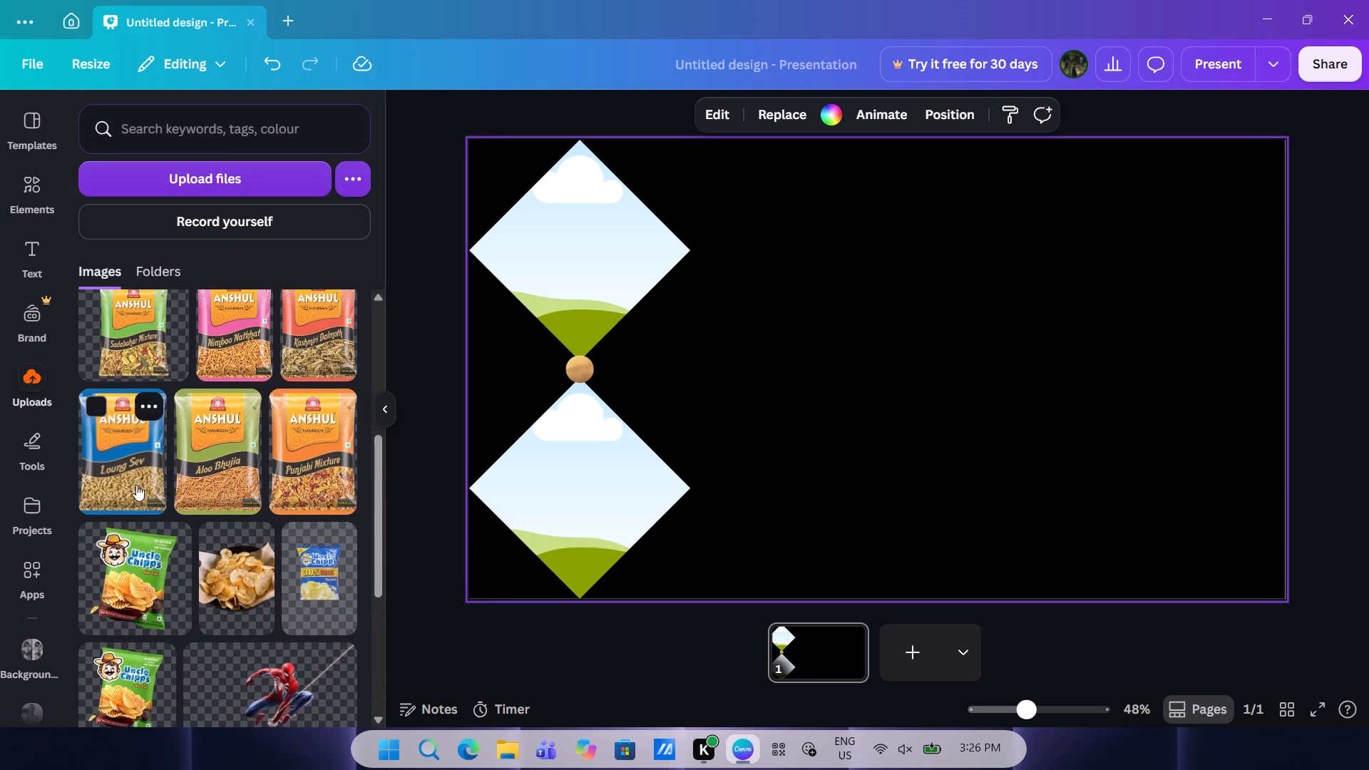
{"action": "scroll", "coordinate": [163, 508], "scroll_direction": "down", "scroll_amount": 1}
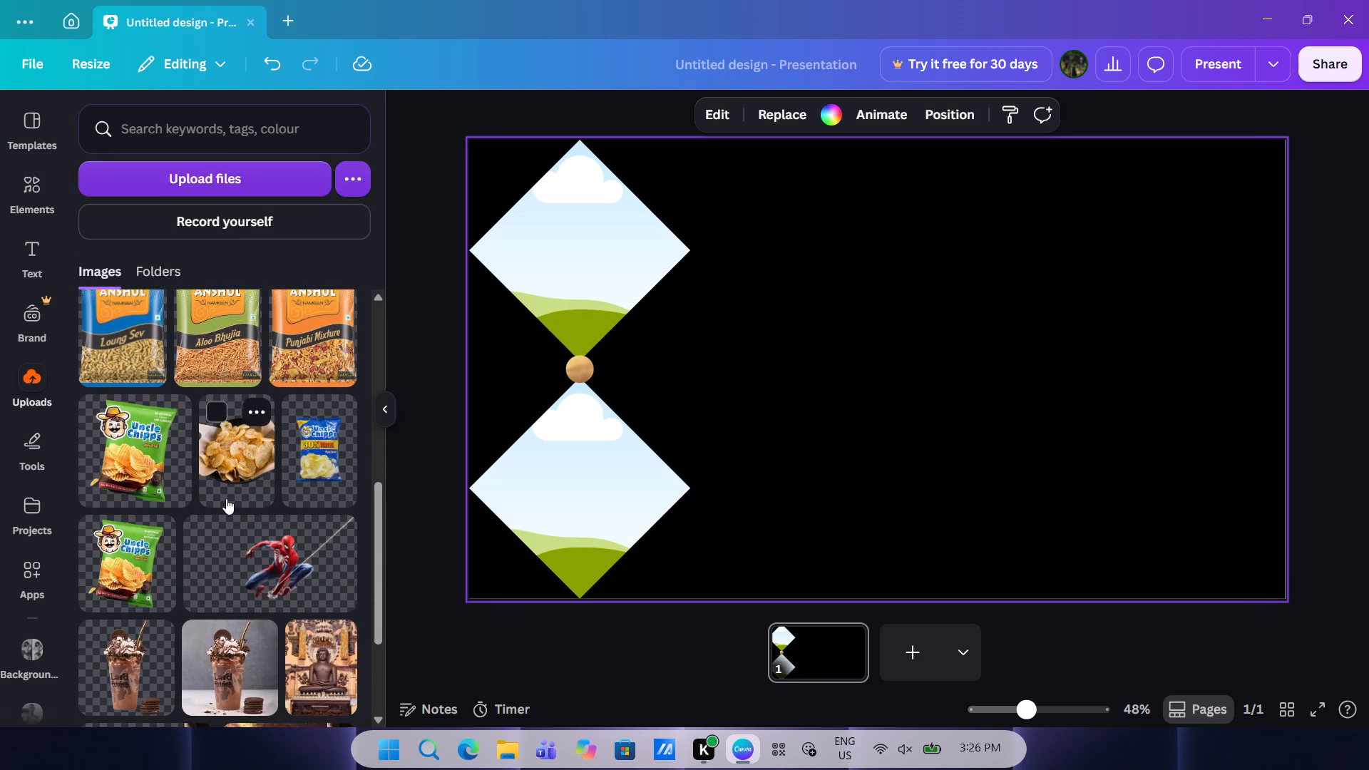
{"action": "left_click", "coordinate": [226, 498]}
{"action": "left_click_drag", "start_coordinate": [923, 418], "coordinate": [646, 564]}
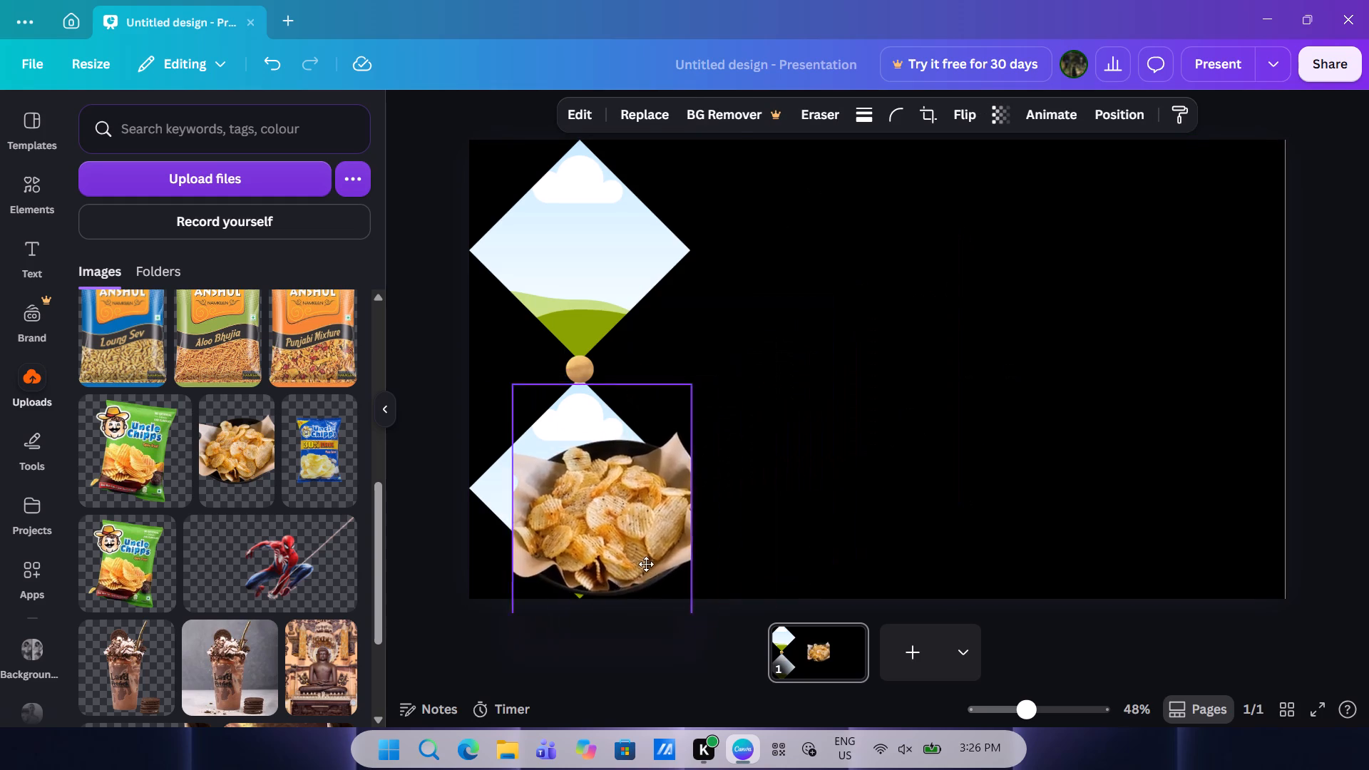
{"action": "left_click_drag", "start_coordinate": [646, 564], "coordinate": [612, 542]}
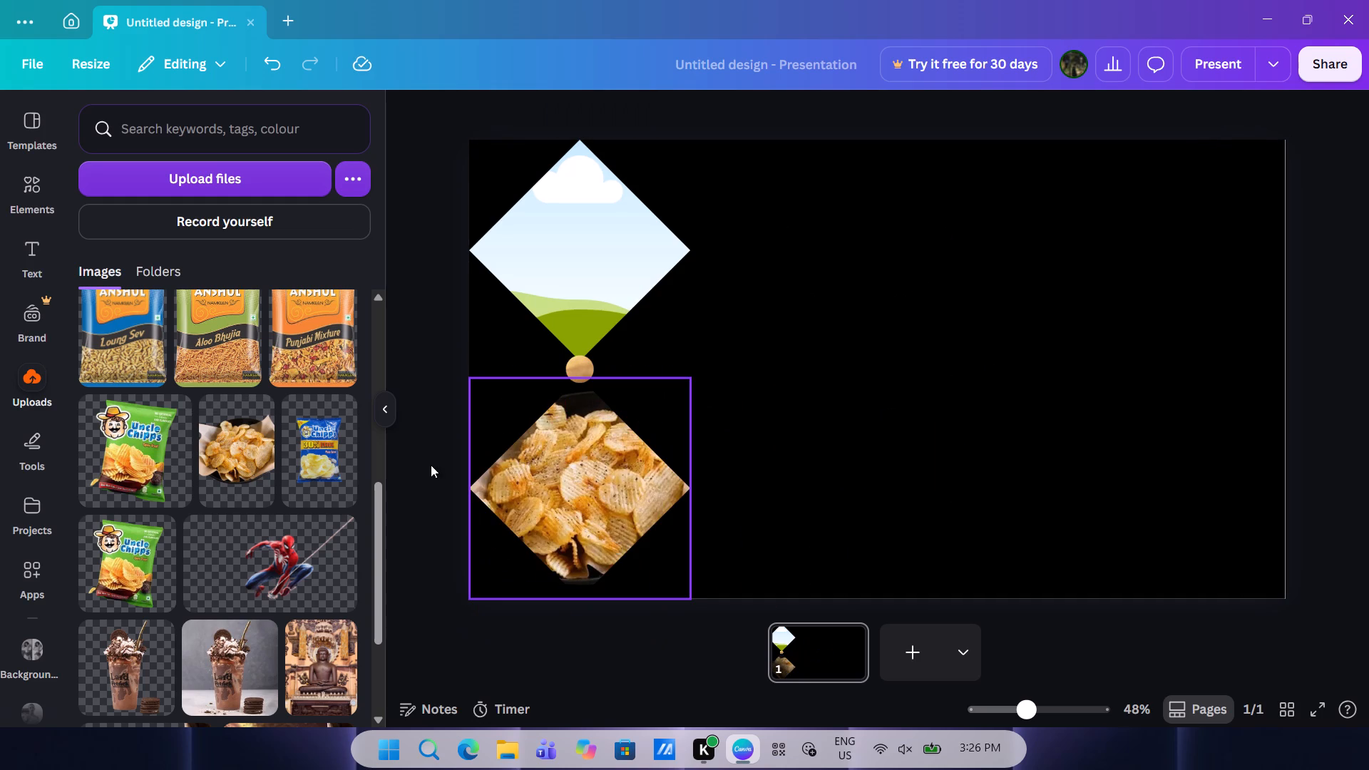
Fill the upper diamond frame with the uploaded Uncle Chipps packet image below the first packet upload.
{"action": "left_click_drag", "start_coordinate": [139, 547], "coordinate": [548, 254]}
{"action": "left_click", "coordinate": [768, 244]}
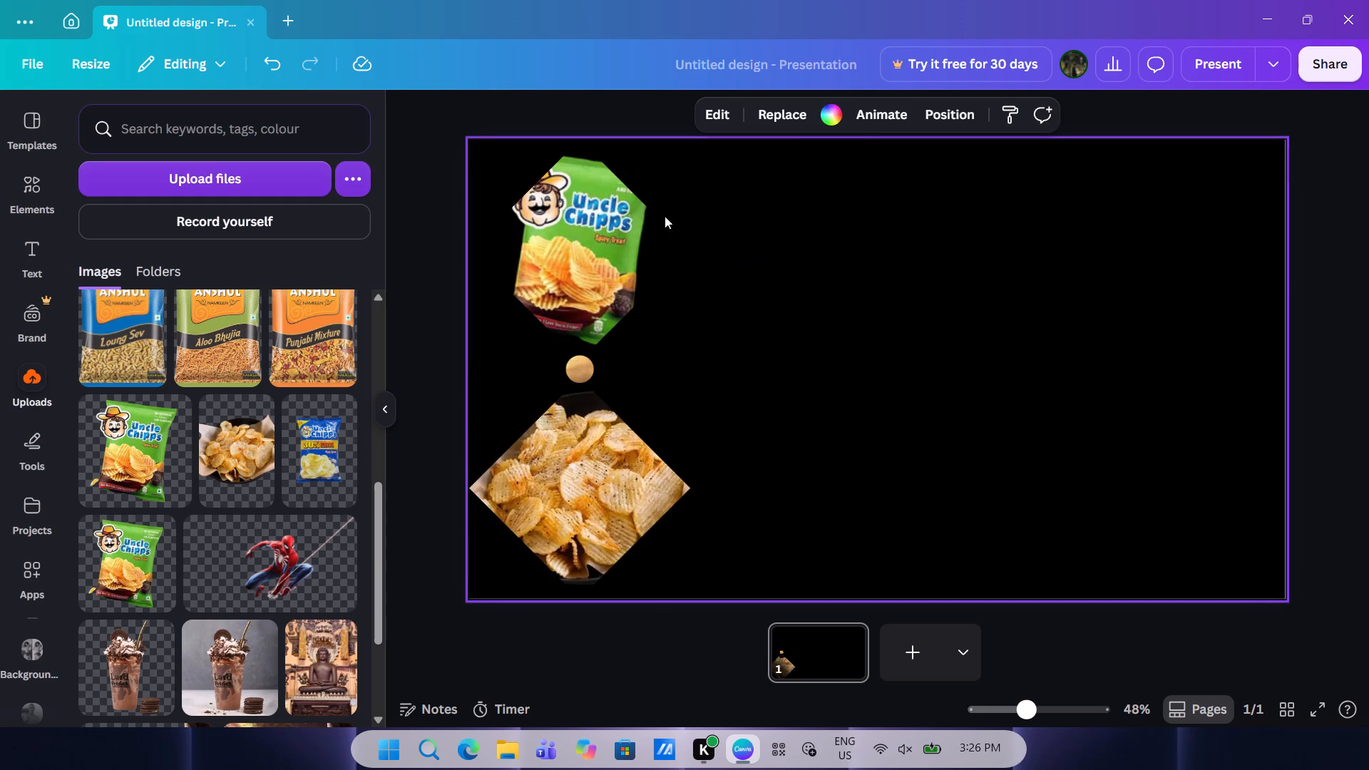
Insert the first uploaded Uncle Chipps packet image, enlarge it, and place it inside the upper diamond frame.
{"action": "left_click", "coordinate": [585, 211]}
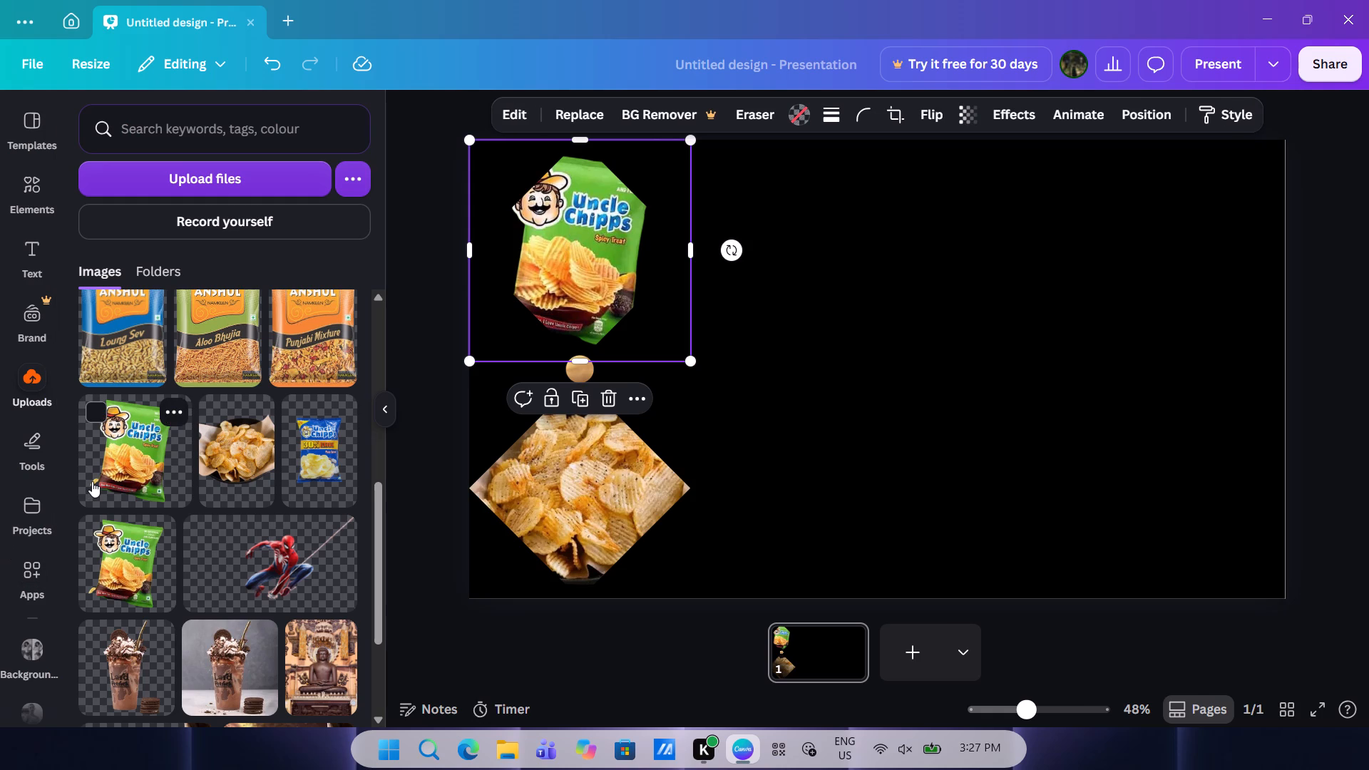
{"action": "left_click", "coordinate": [92, 481]}
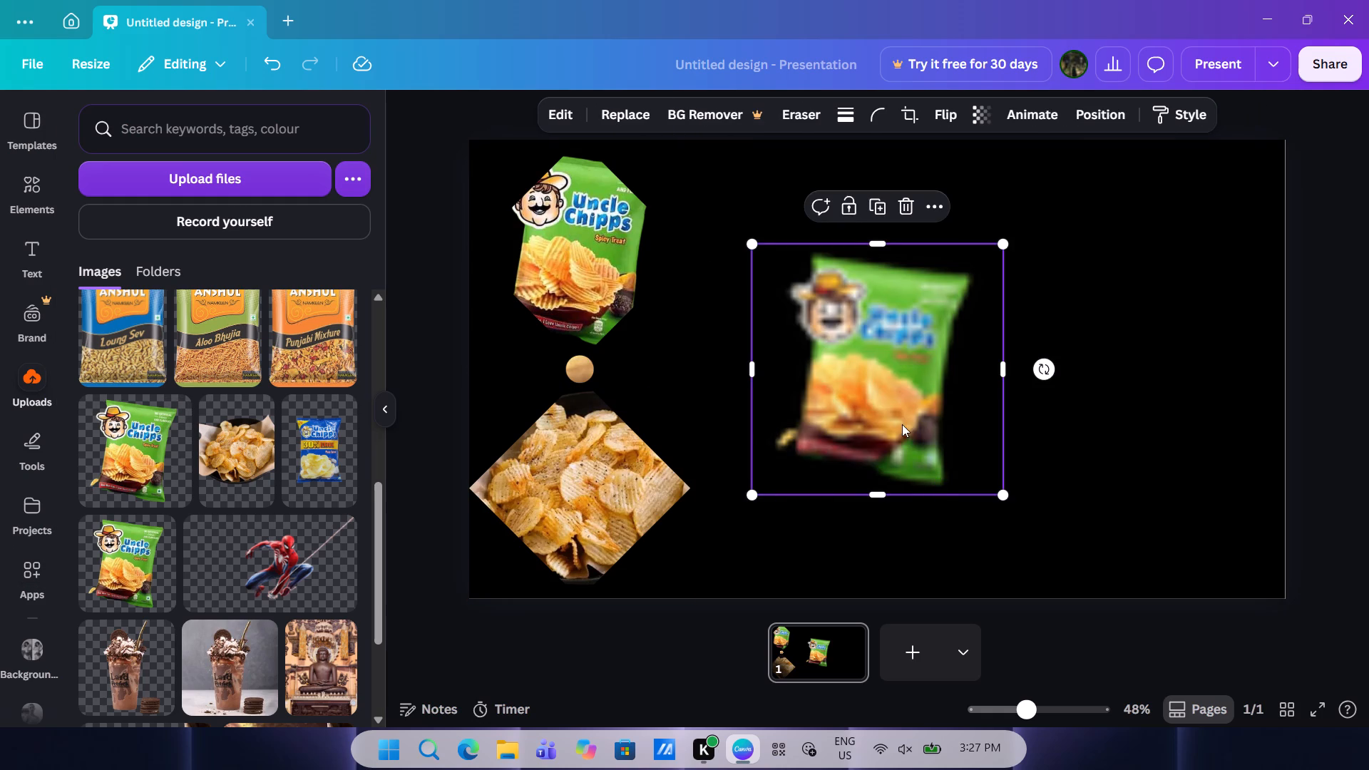
{"action": "left_click_drag", "start_coordinate": [1005, 245], "coordinate": [1058, 225]}
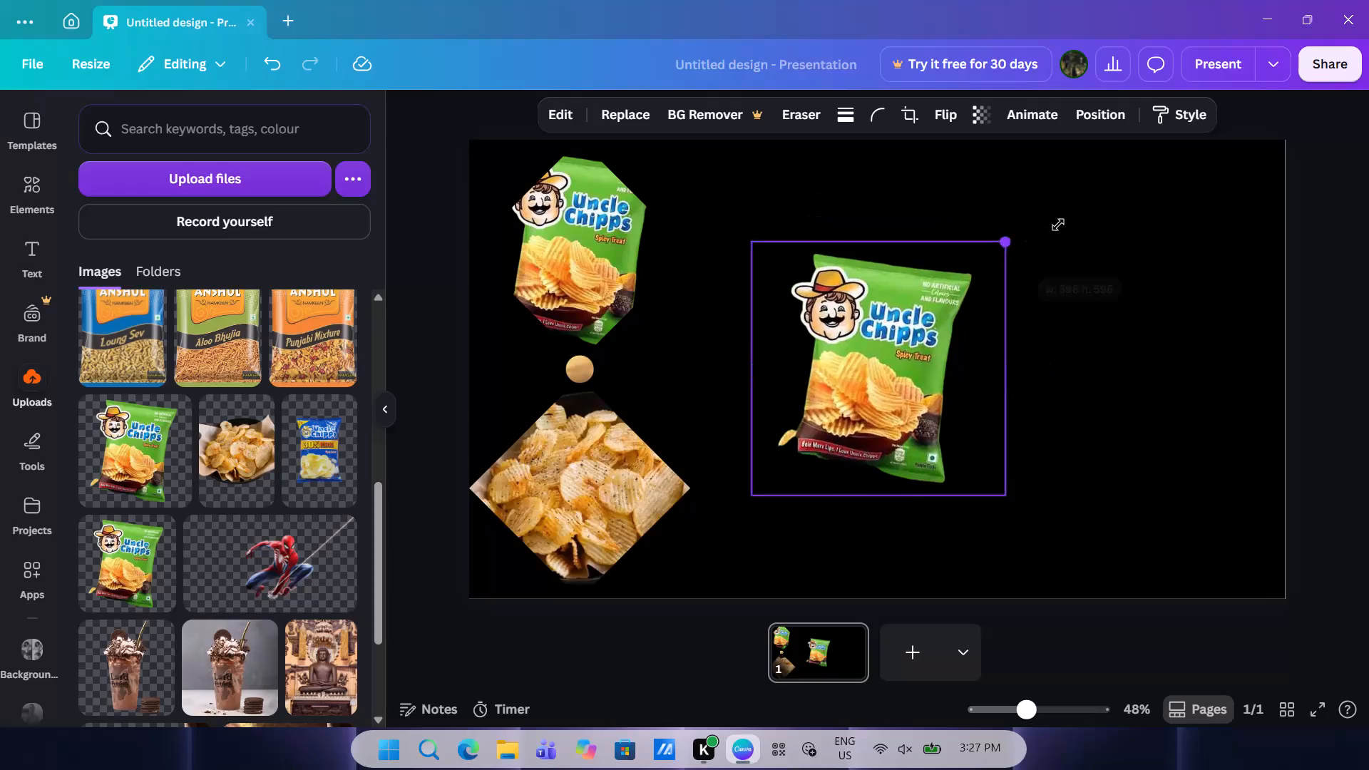
{"action": "left_click_drag", "start_coordinate": [1058, 225], "coordinate": [1097, 213]}
{"action": "left_click_drag", "start_coordinate": [935, 313], "coordinate": [590, 231]}
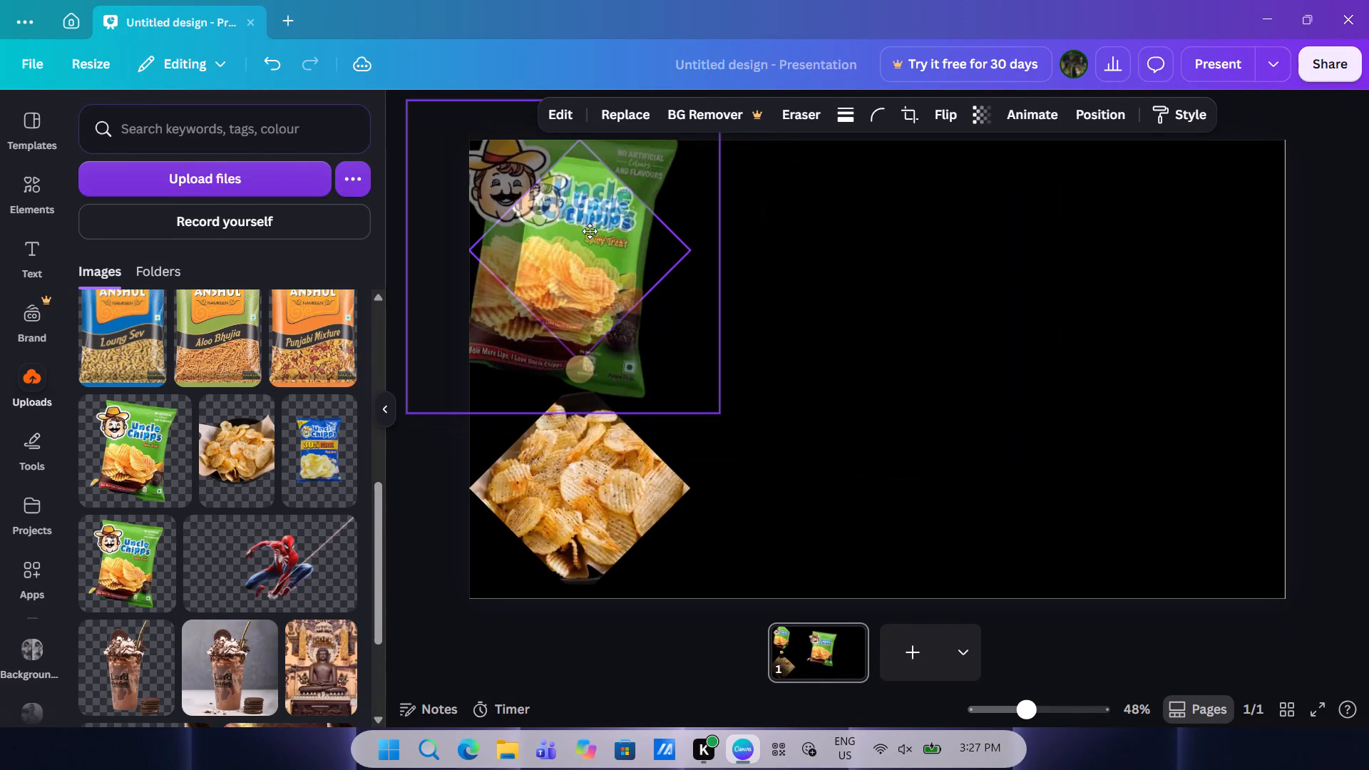
{"action": "left_click_drag", "start_coordinate": [590, 231], "coordinate": [594, 234]}
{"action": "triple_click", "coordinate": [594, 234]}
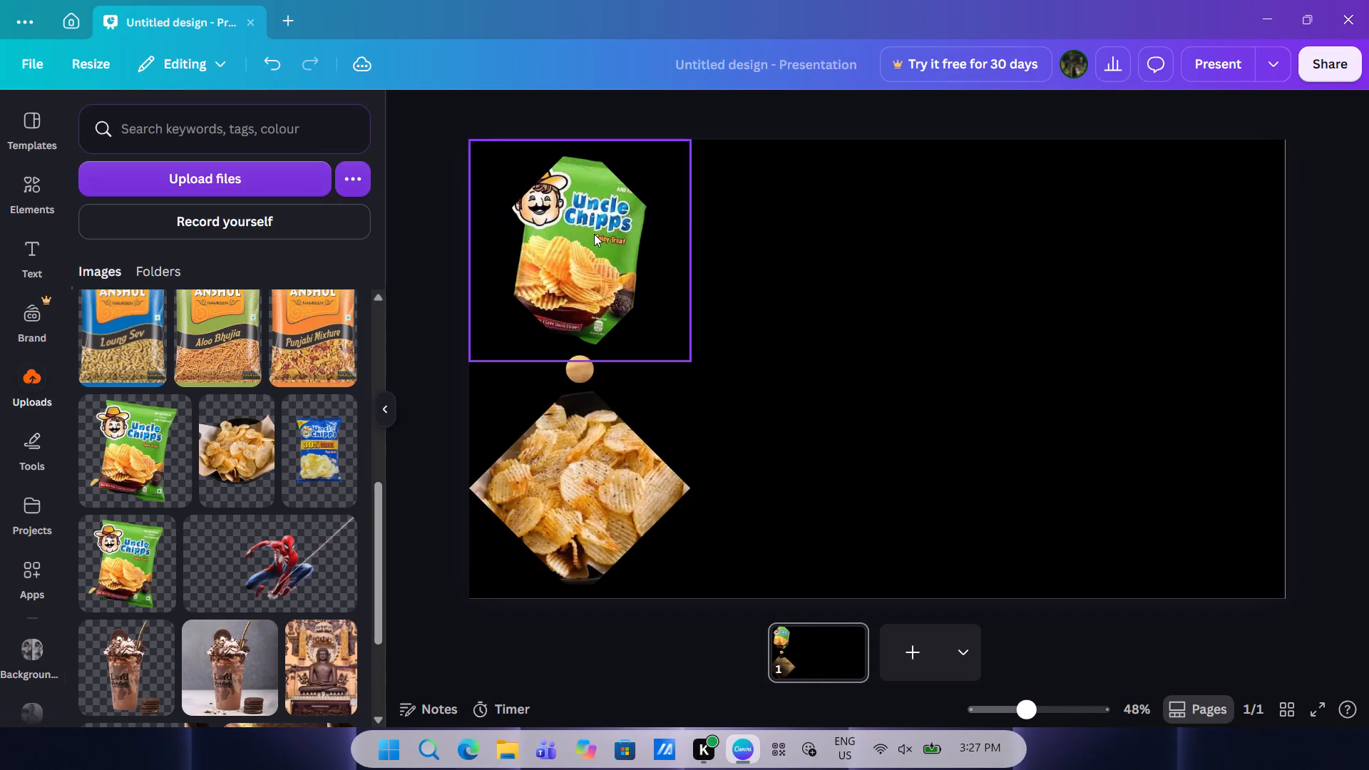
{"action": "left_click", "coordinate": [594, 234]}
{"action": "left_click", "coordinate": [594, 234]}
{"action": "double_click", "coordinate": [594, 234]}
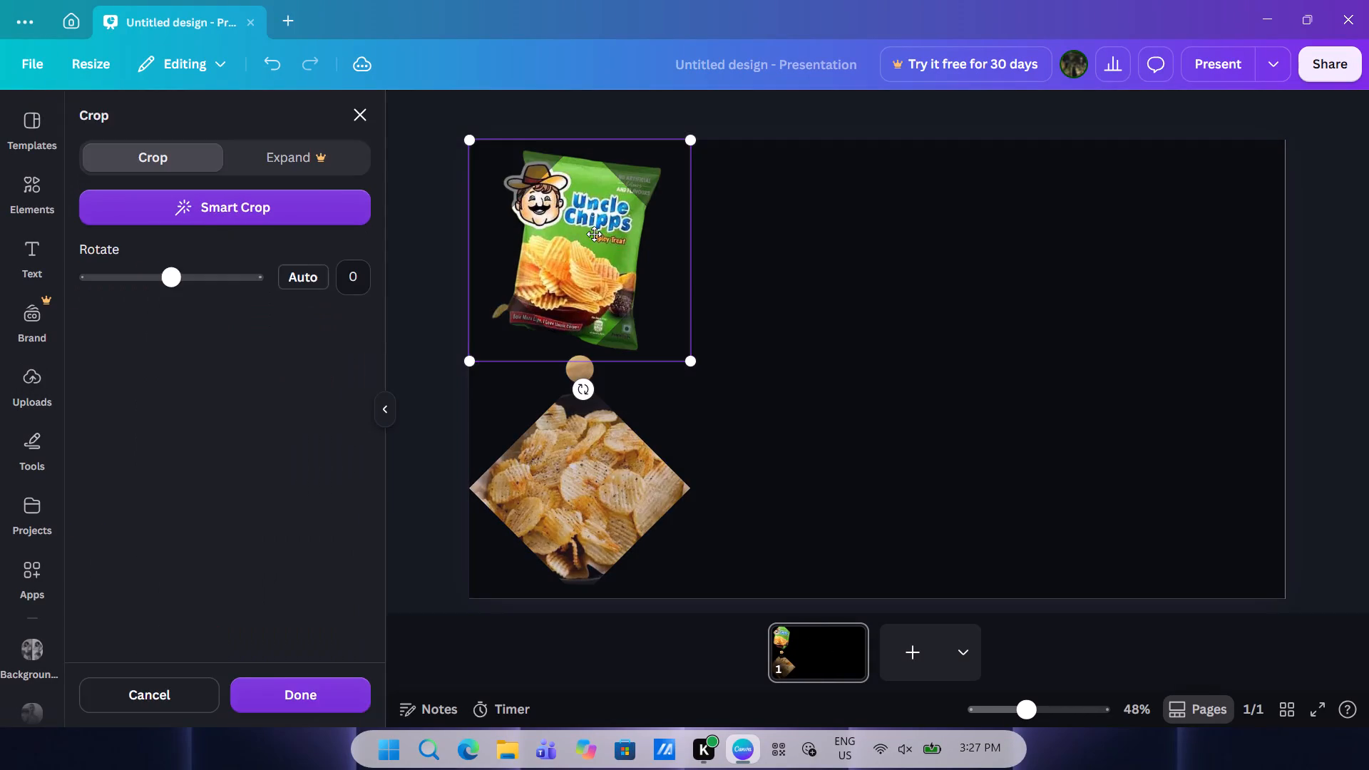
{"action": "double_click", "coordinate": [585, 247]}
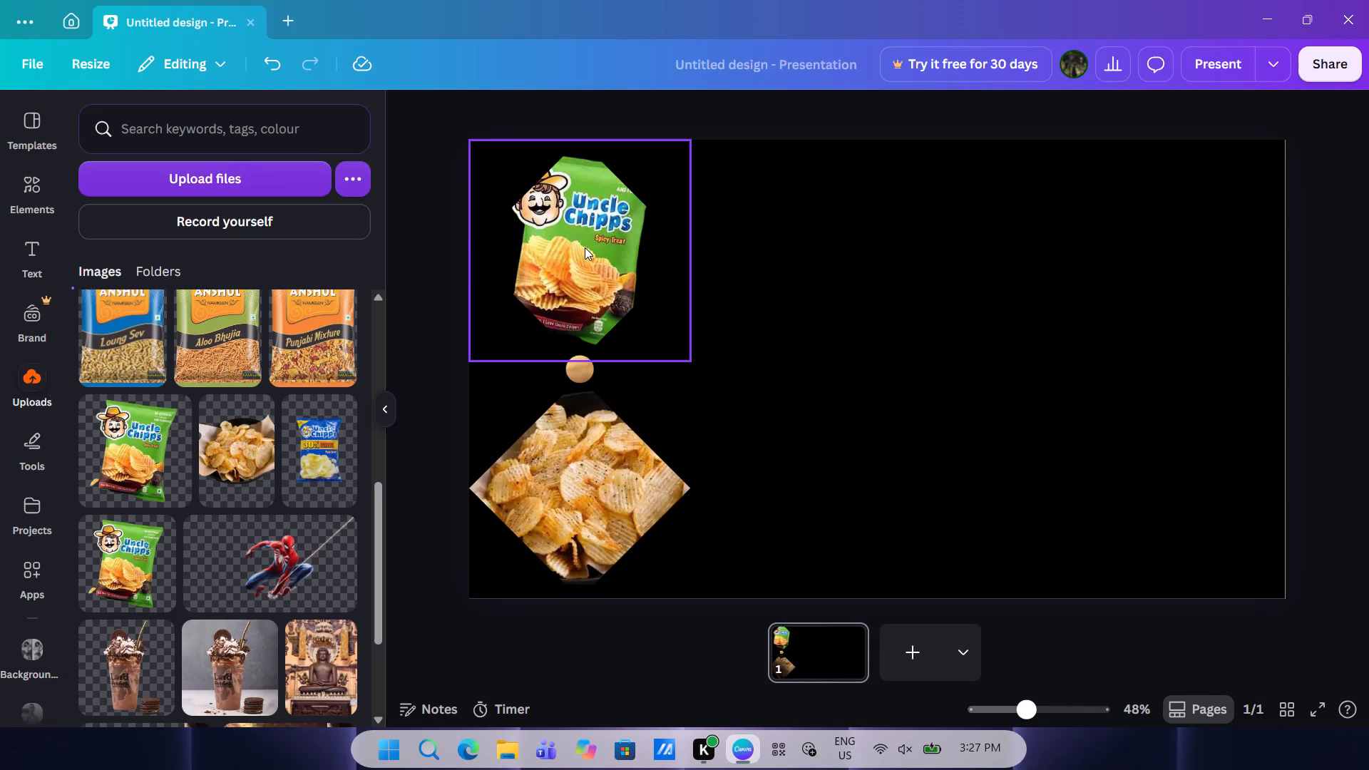
Crop the Uncle Chipps image in the upper diamond frame, enlarging it moderately and shifting it up and to the left.
{"action": "double_click", "coordinate": [562, 255]}
{"action": "left_click", "coordinate": [562, 255]}
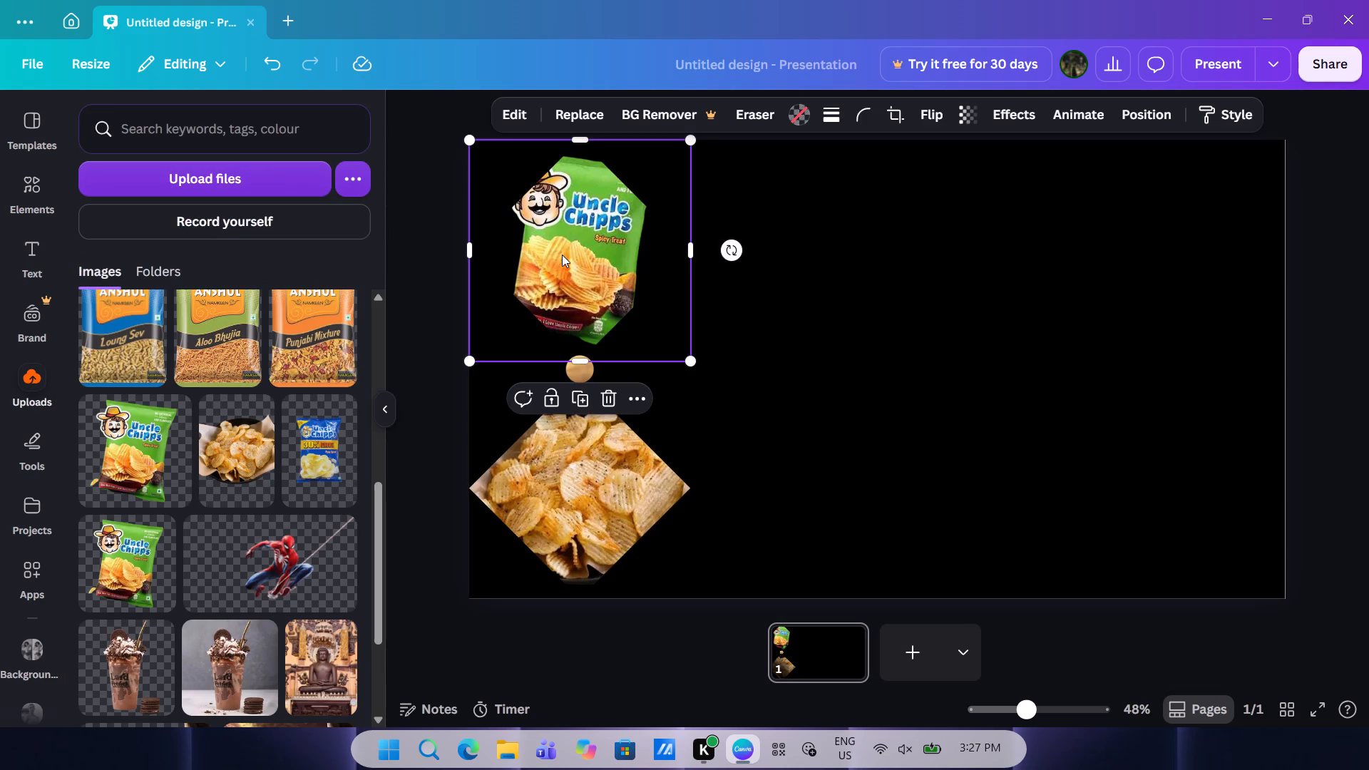
{"action": "left_click", "coordinate": [562, 255]}
{"action": "left_click", "coordinate": [562, 255]}
{"action": "double_click", "coordinate": [562, 255]}
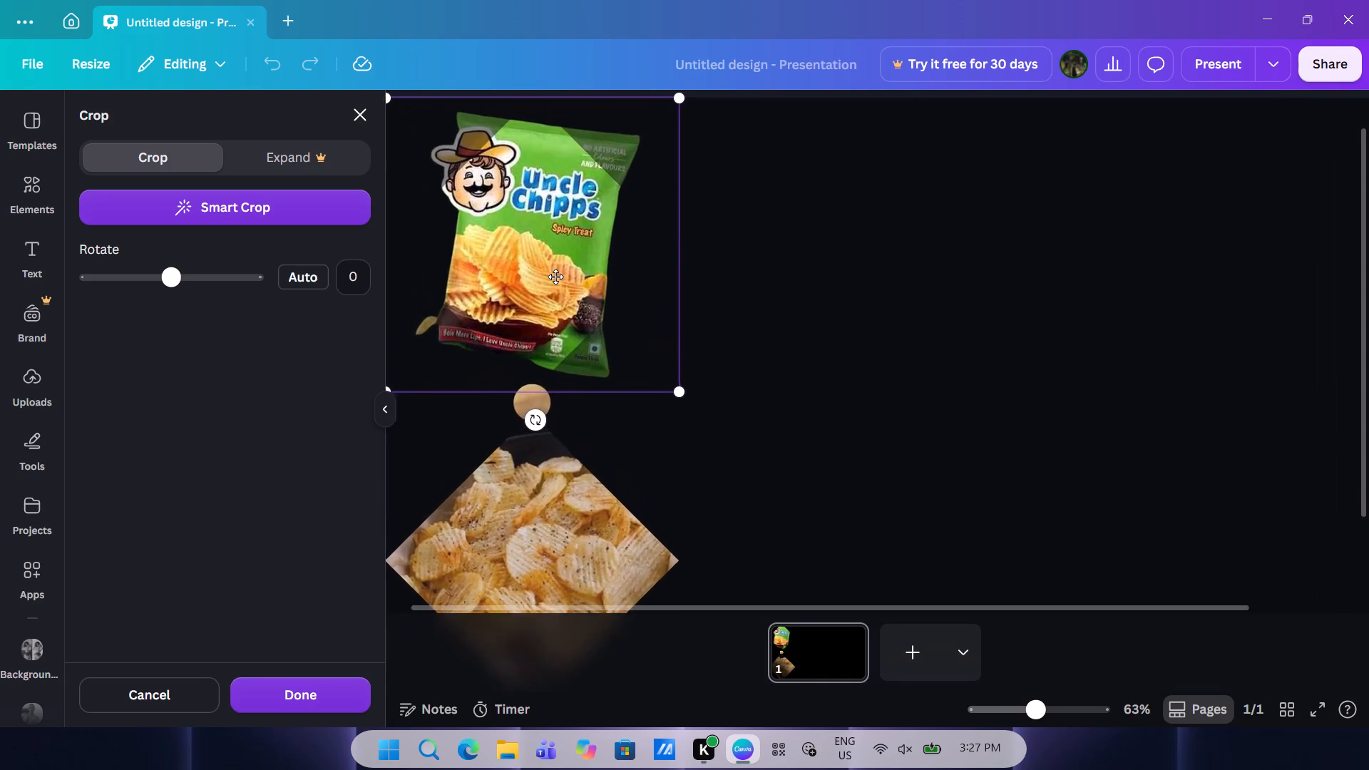
{"action": "left_click", "coordinate": [535, 264]}
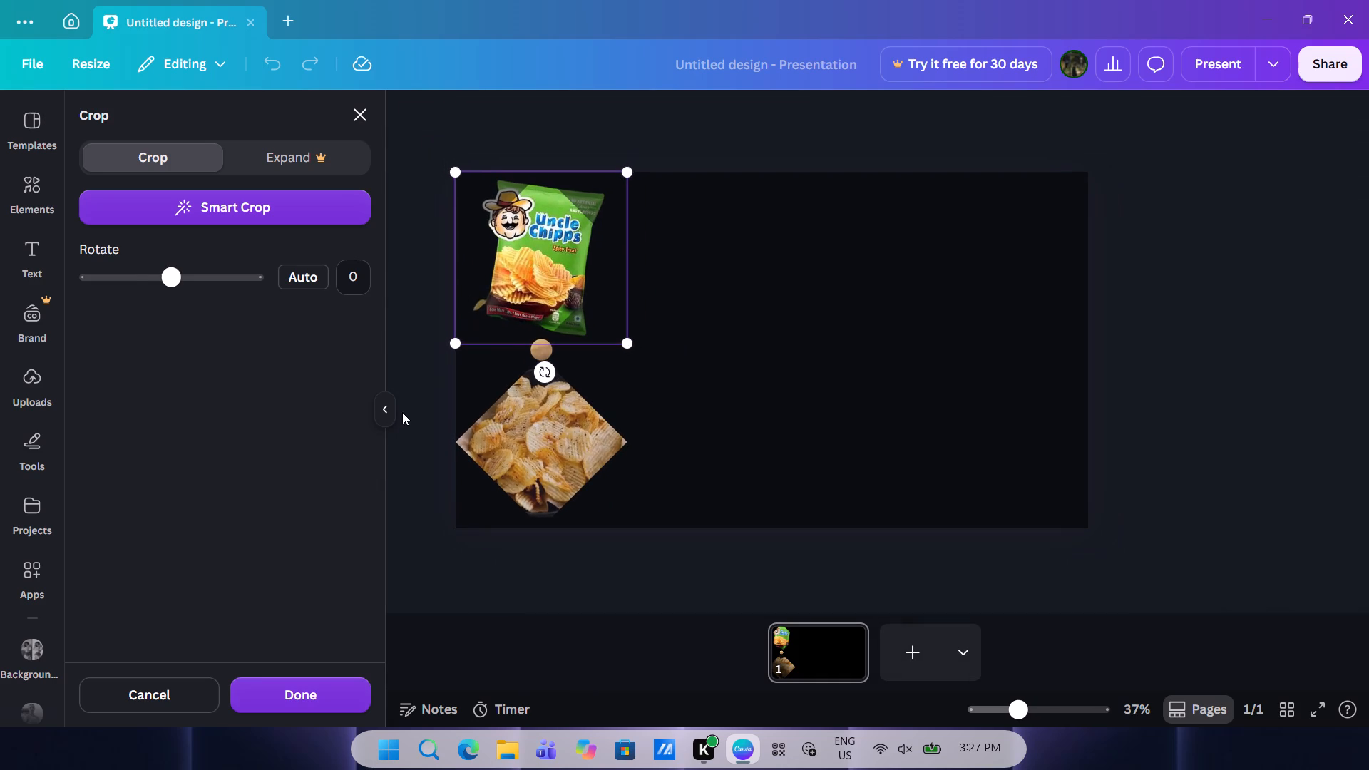
{"action": "left_click", "coordinate": [406, 414]}
{"action": "double_click", "coordinate": [613, 270]}
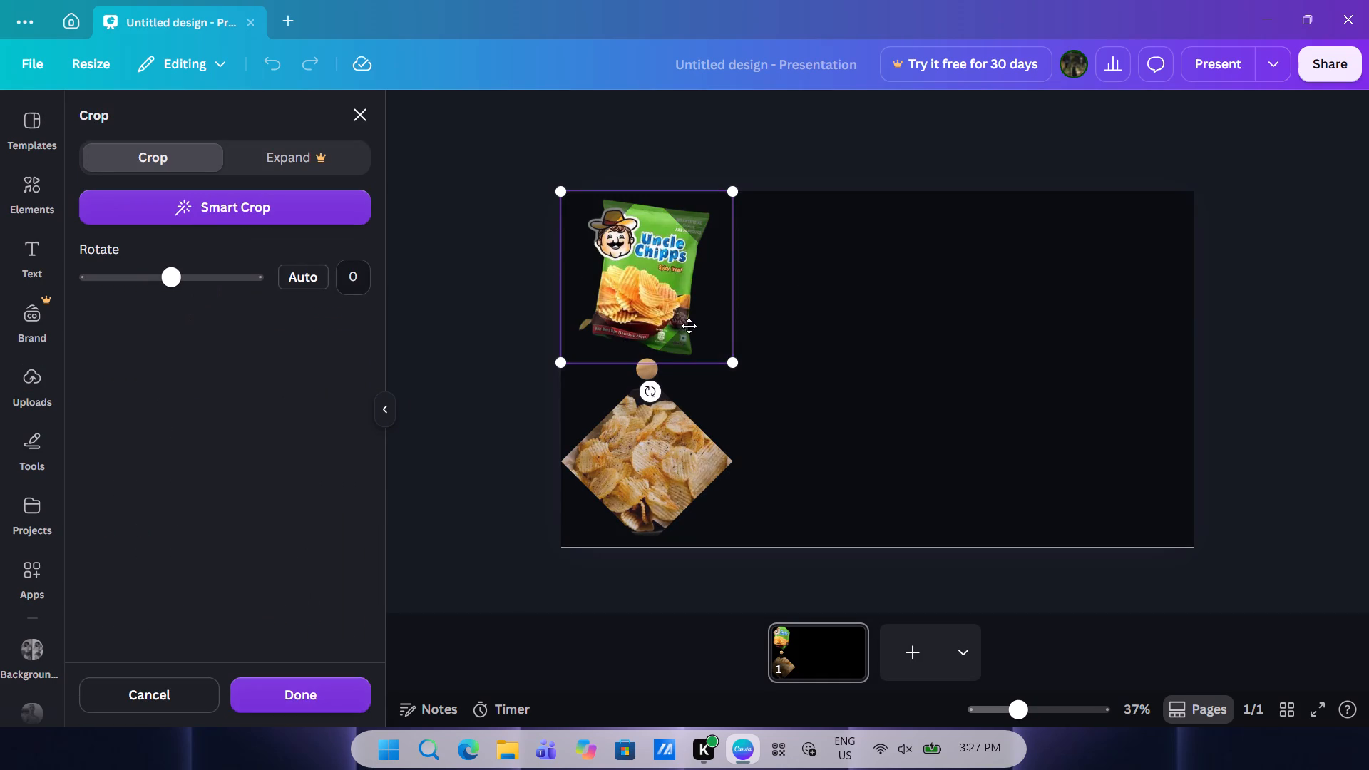
{"action": "left_click", "coordinate": [687, 274]}
{"action": "left_click_drag", "start_coordinate": [734, 369], "coordinate": [809, 372]}
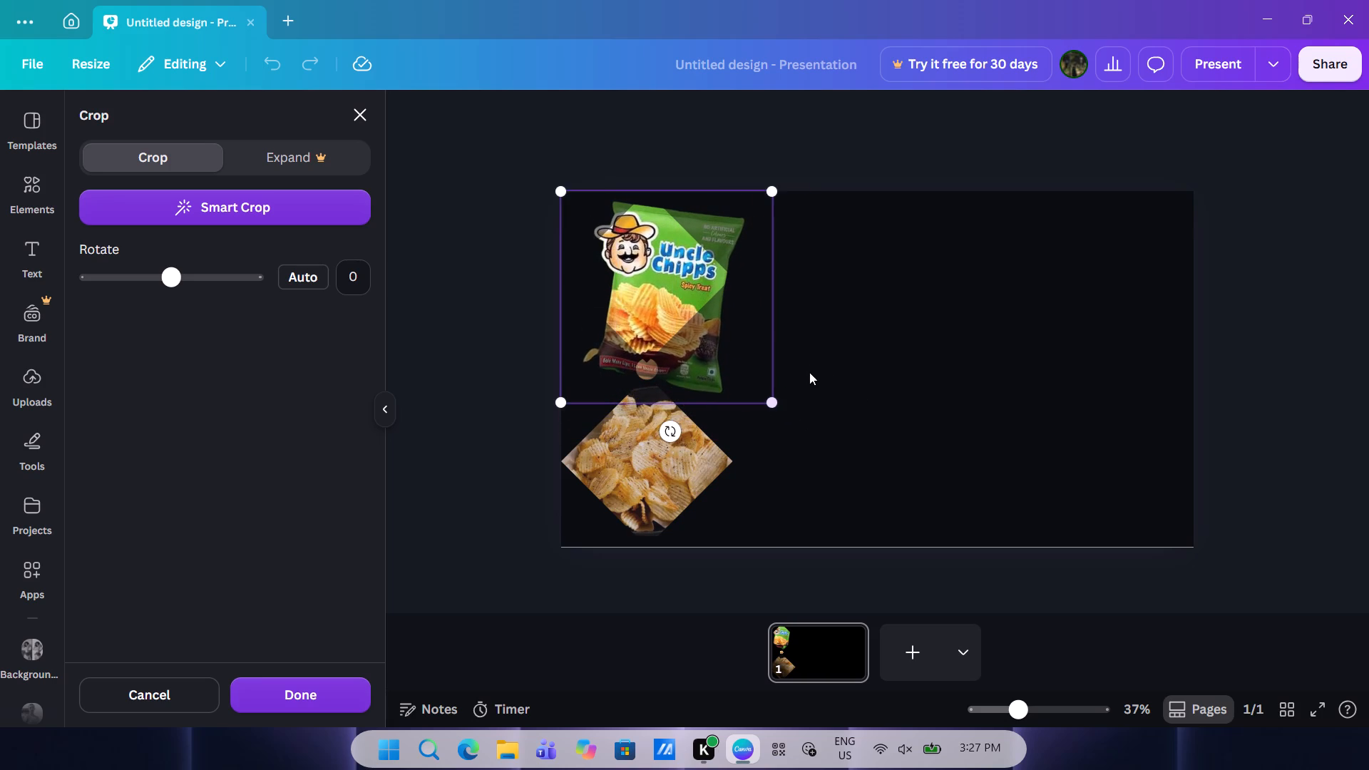
{"action": "left_click_drag", "start_coordinate": [652, 288], "coordinate": [628, 283]}
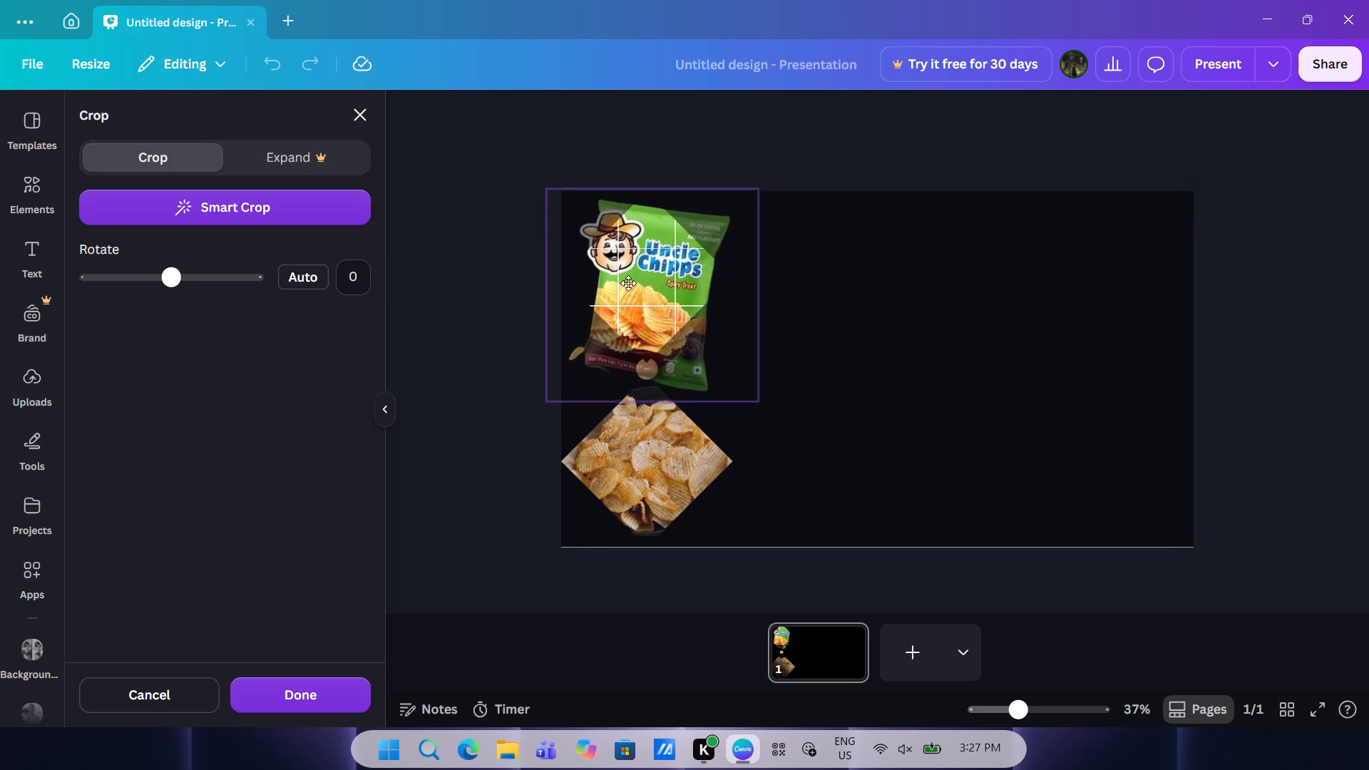
{"action": "left_click_drag", "start_coordinate": [628, 283], "coordinate": [626, 268]}
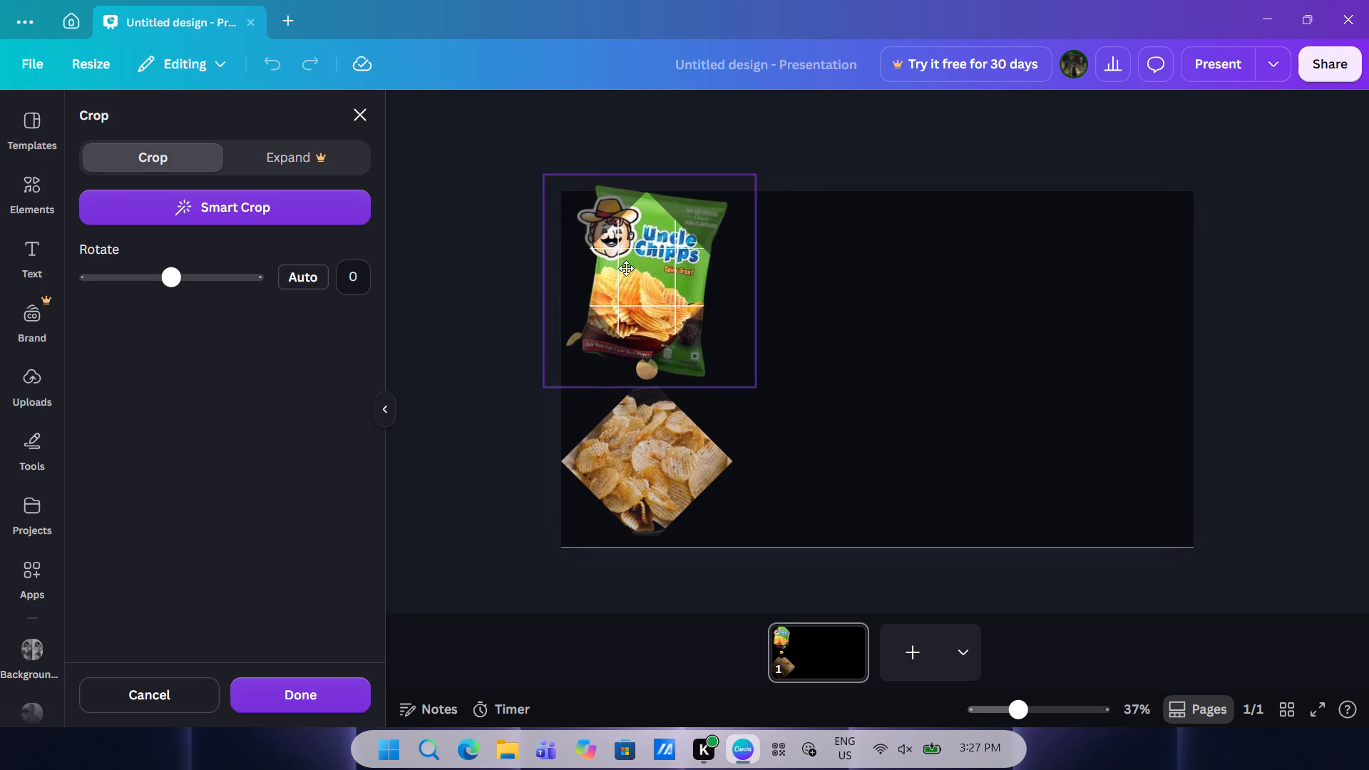
{"action": "left_click_drag", "start_coordinate": [626, 268], "coordinate": [613, 267]}
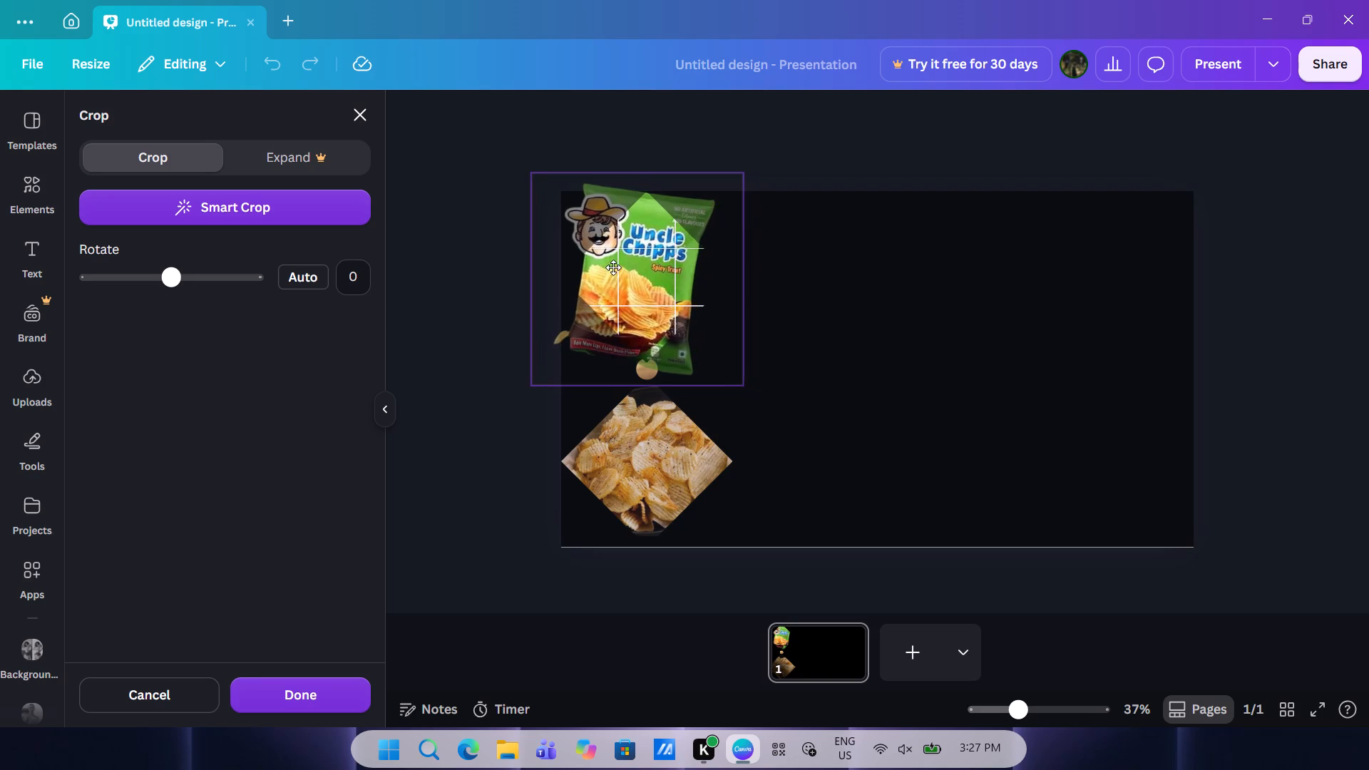
{"action": "left_click_drag", "start_coordinate": [613, 267], "coordinate": [610, 255]}
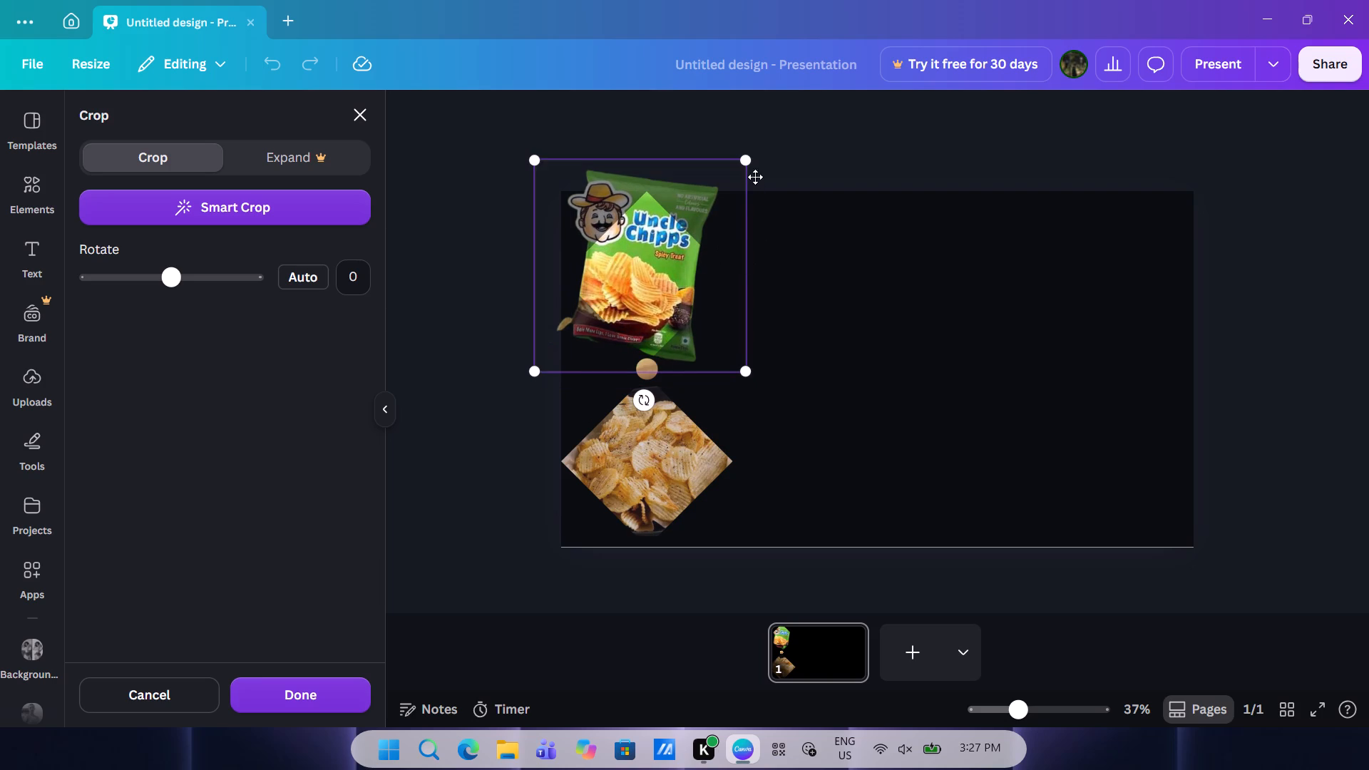
Enlarge the Uncle Chipps image further within its crop and reposition it so the brand name sits across the diamond's centre.
{"action": "left_click_drag", "start_coordinate": [749, 159], "coordinate": [896, 148]}
{"action": "left_click_drag", "start_coordinate": [647, 294], "coordinate": [589, 349]}
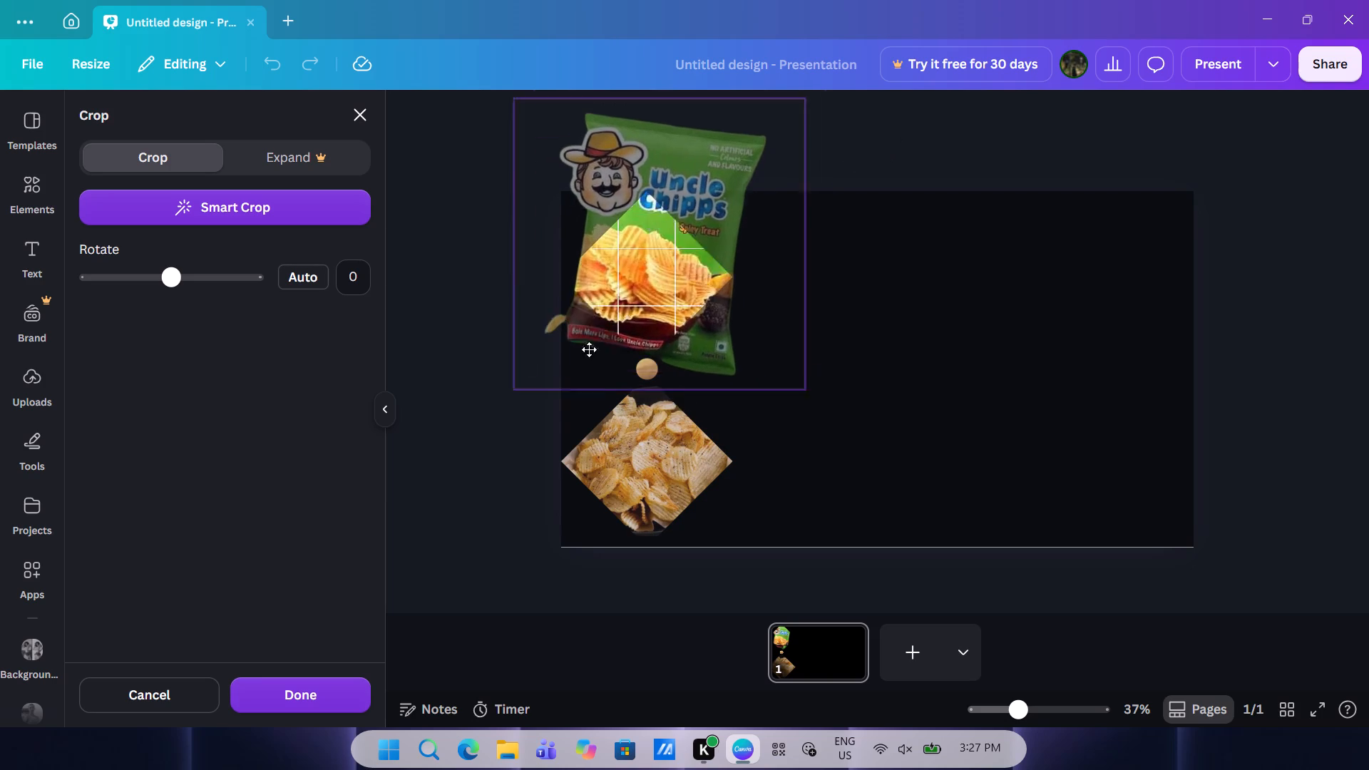
{"action": "left_click_drag", "start_coordinate": [589, 349], "coordinate": [577, 379]}
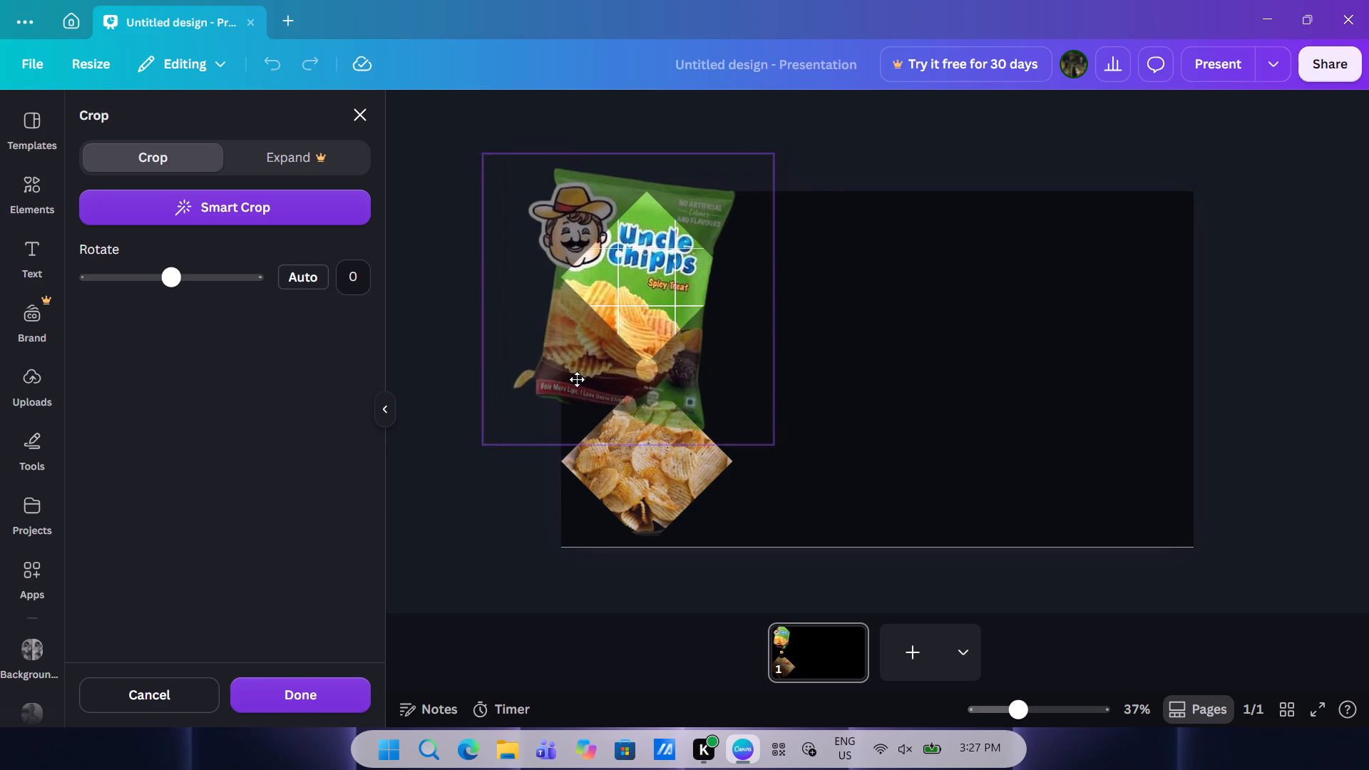
{"action": "left_click_drag", "start_coordinate": [577, 379], "coordinate": [565, 387]}
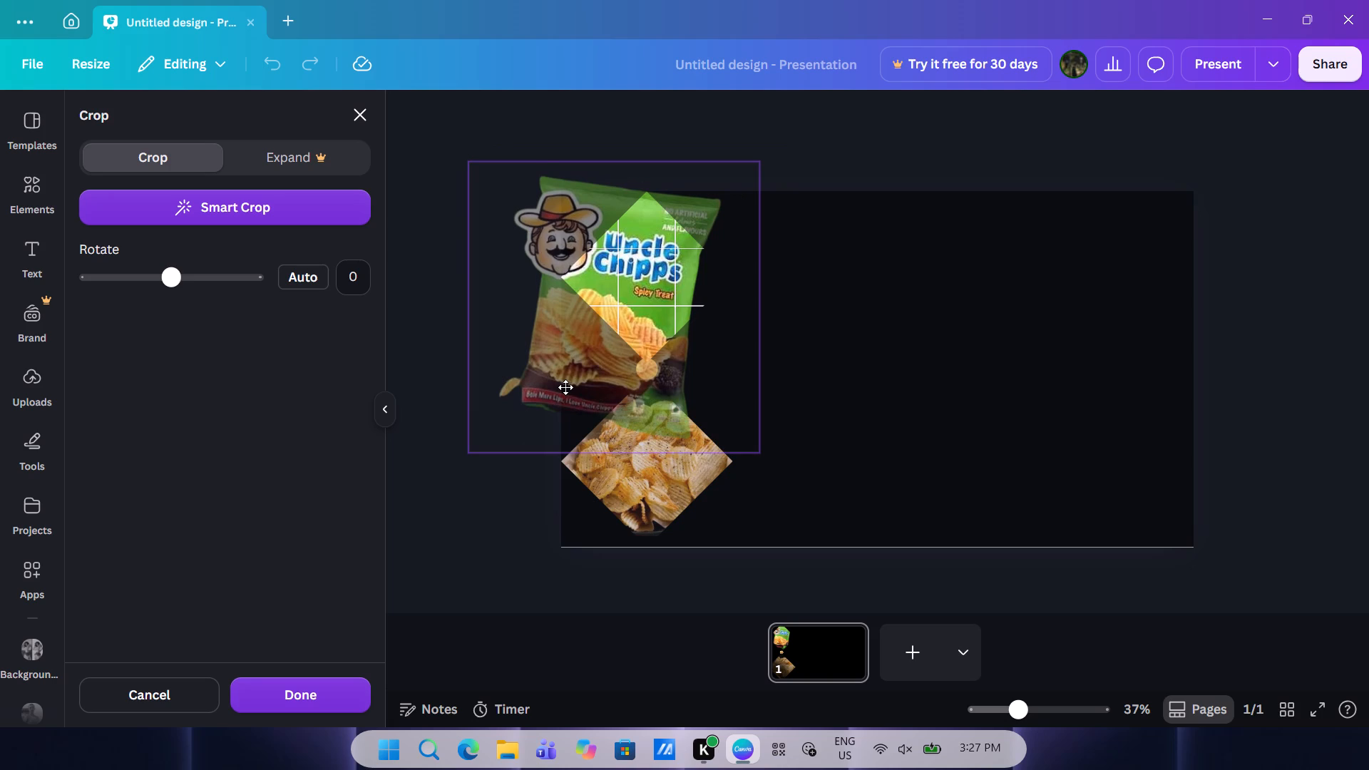
{"action": "left_click_drag", "start_coordinate": [565, 387], "coordinate": [589, 385]}
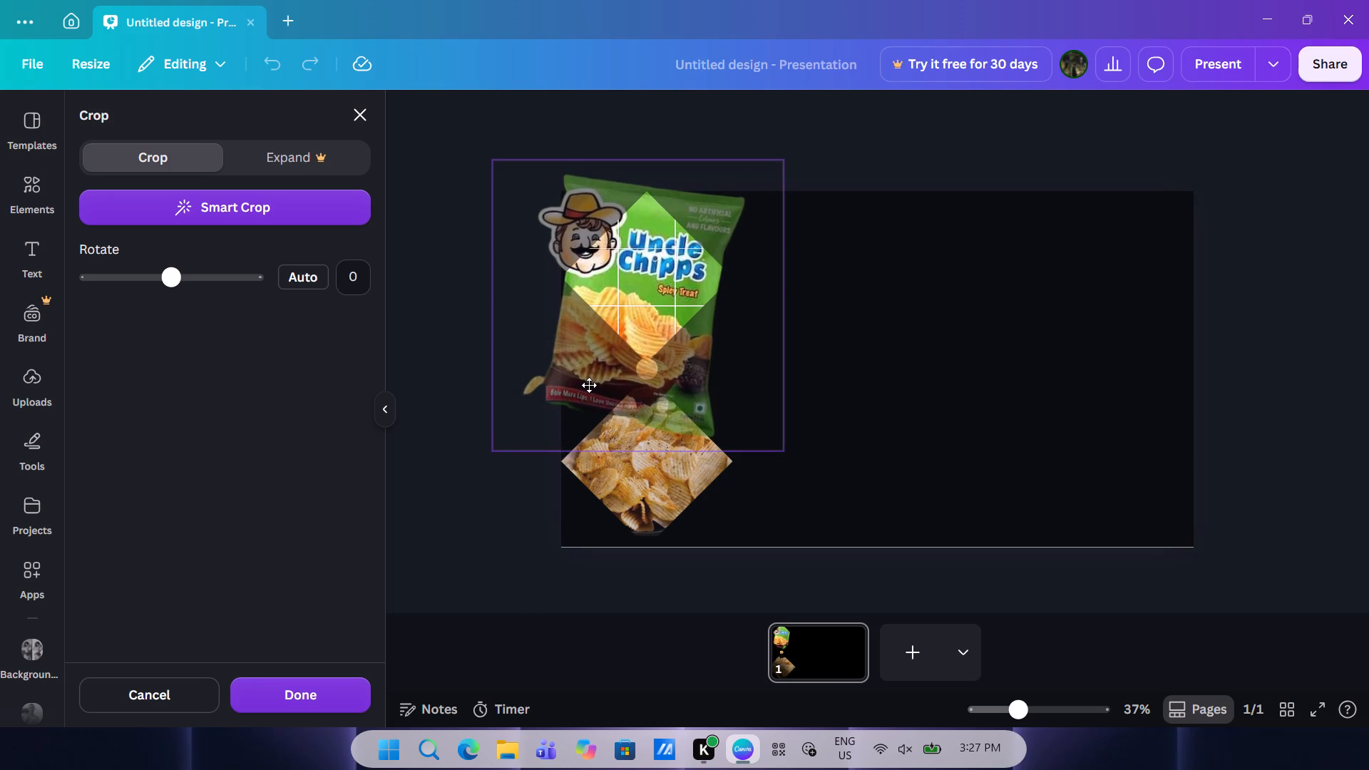
{"action": "left_click_drag", "start_coordinate": [589, 385], "coordinate": [586, 388]}
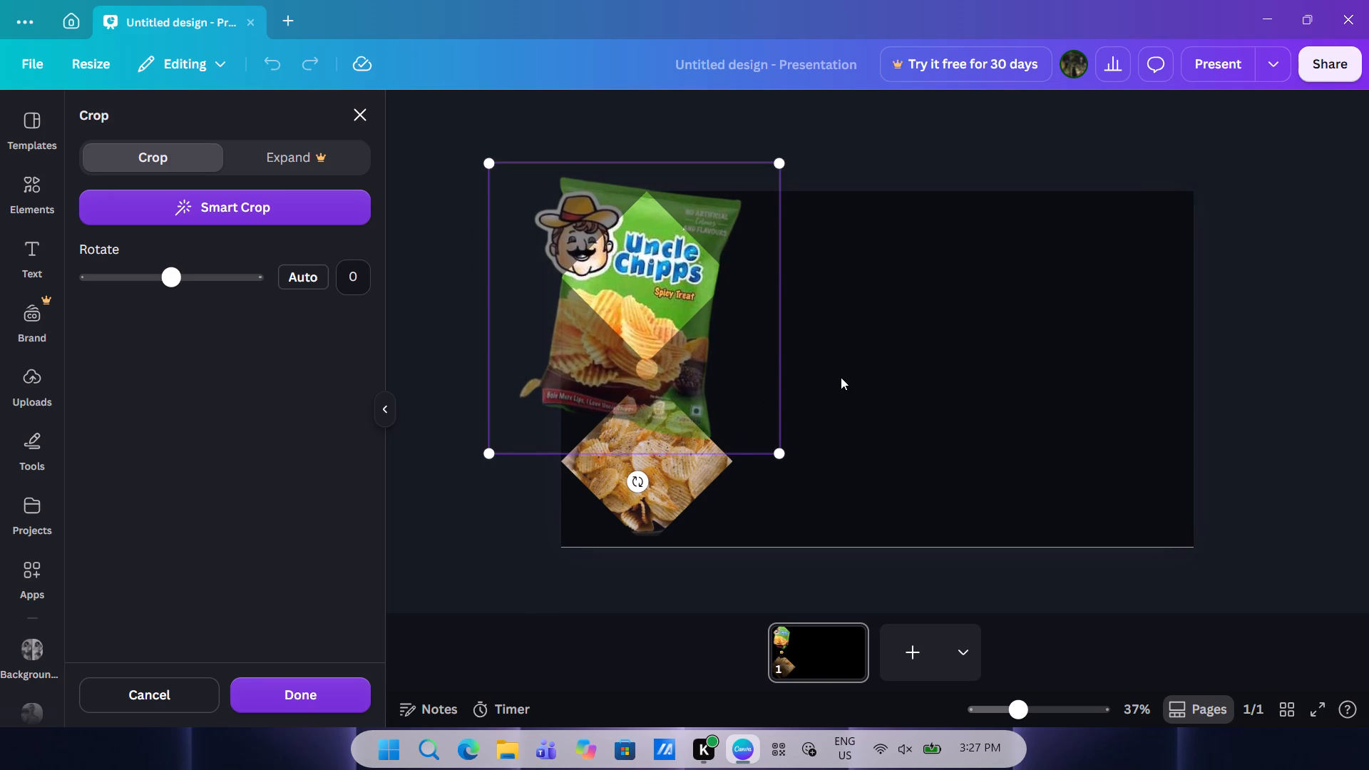
Rotate the Uncle Chipps image to 3.9 degrees within the upper diamond's crop and reposition it around the brand name.
{"action": "left_click_drag", "start_coordinate": [645, 479], "coordinate": [625, 496]}
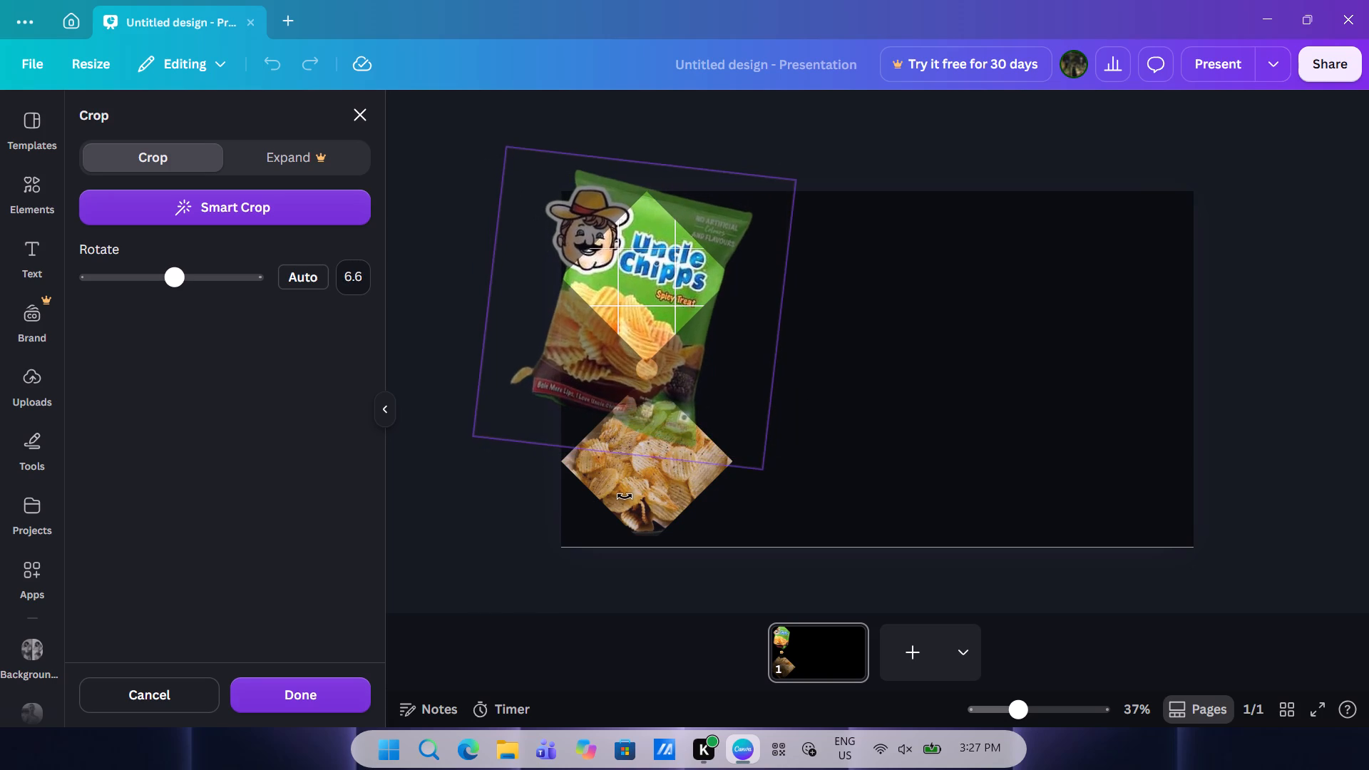
{"action": "left_click_drag", "start_coordinate": [625, 496], "coordinate": [633, 486]}
{"action": "left_click_drag", "start_coordinate": [646, 294], "coordinate": [638, 323]}
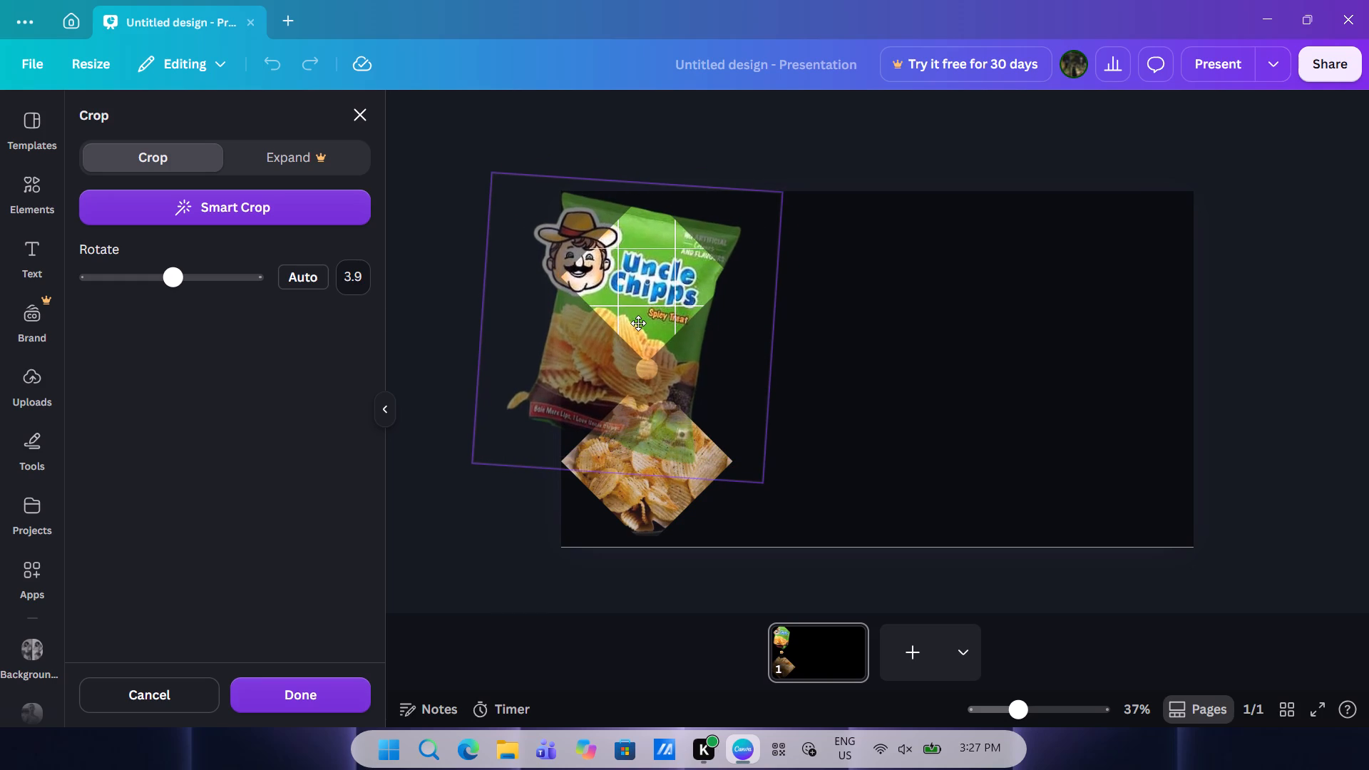
{"action": "left_click_drag", "start_coordinate": [638, 323], "coordinate": [690, 342]}
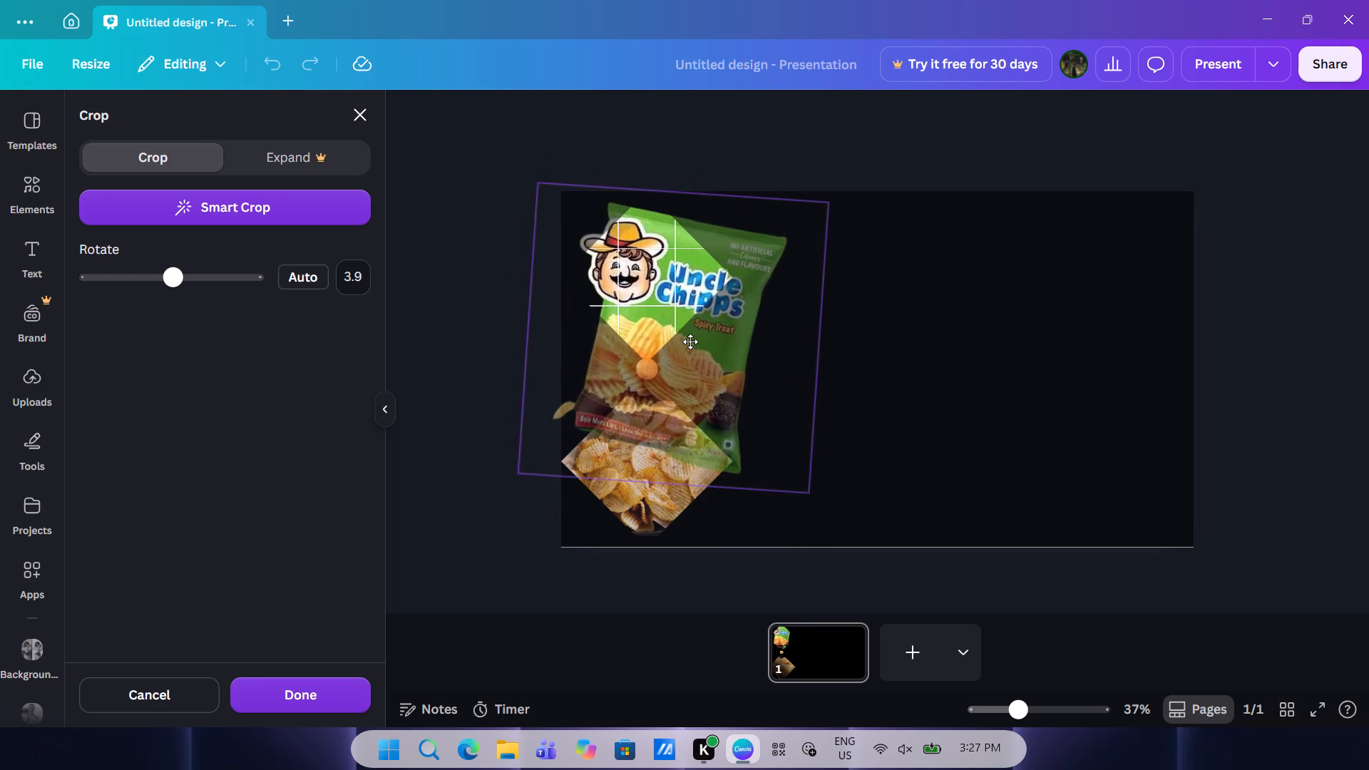
{"action": "left_click_drag", "start_coordinate": [690, 342], "coordinate": [655, 328]}
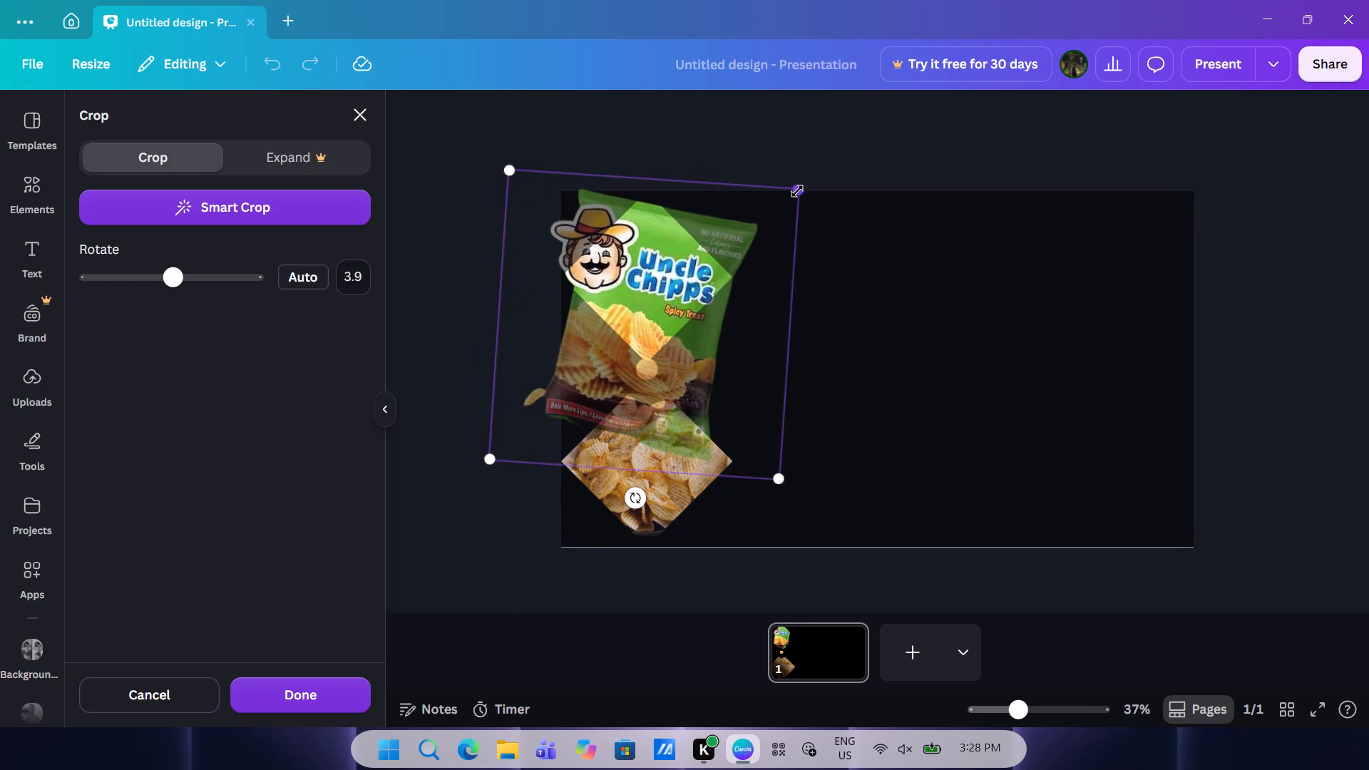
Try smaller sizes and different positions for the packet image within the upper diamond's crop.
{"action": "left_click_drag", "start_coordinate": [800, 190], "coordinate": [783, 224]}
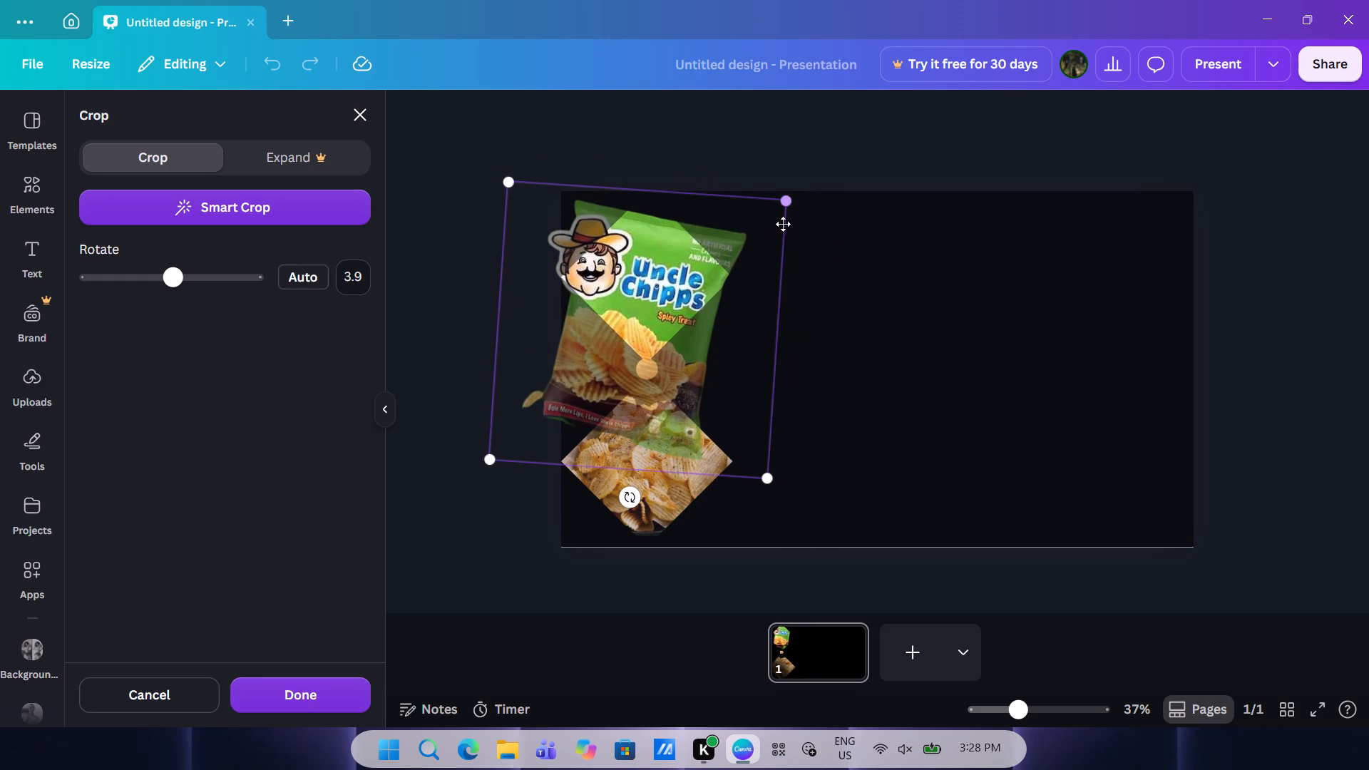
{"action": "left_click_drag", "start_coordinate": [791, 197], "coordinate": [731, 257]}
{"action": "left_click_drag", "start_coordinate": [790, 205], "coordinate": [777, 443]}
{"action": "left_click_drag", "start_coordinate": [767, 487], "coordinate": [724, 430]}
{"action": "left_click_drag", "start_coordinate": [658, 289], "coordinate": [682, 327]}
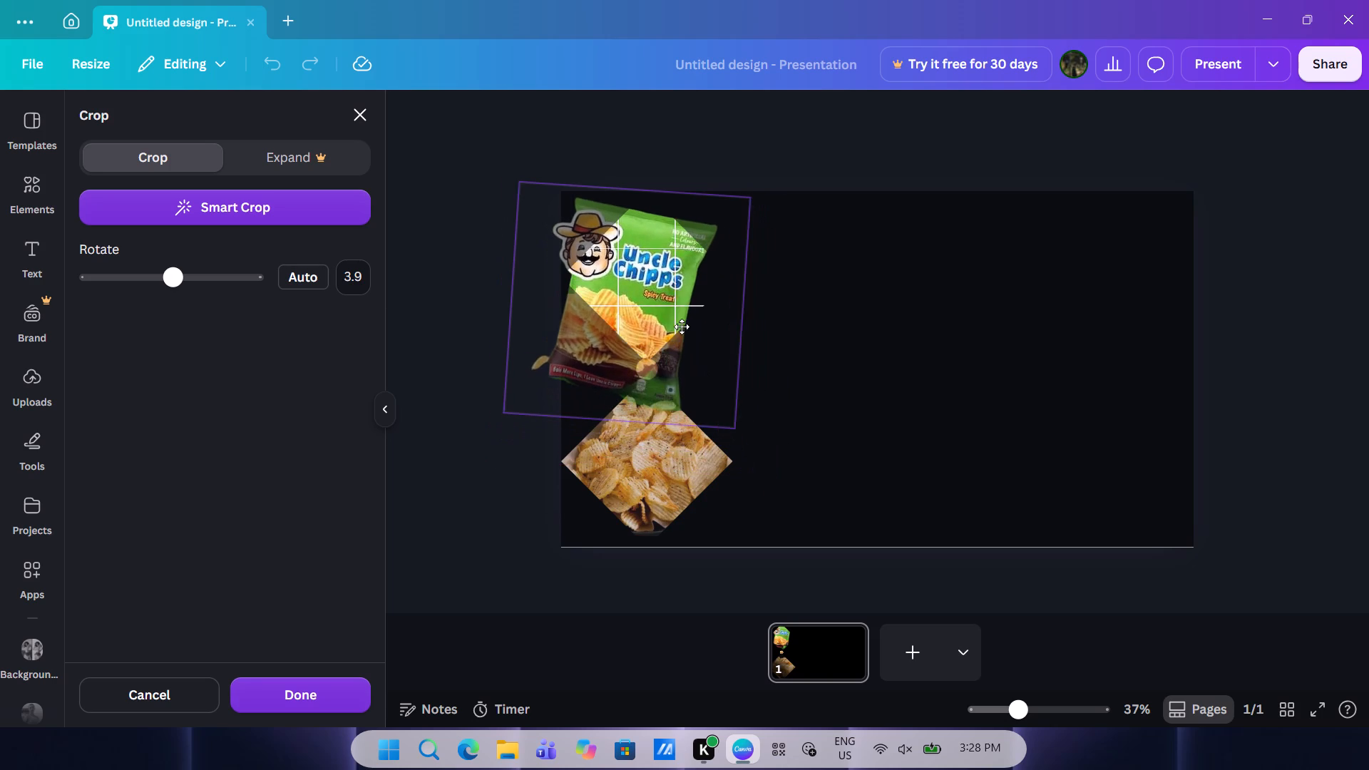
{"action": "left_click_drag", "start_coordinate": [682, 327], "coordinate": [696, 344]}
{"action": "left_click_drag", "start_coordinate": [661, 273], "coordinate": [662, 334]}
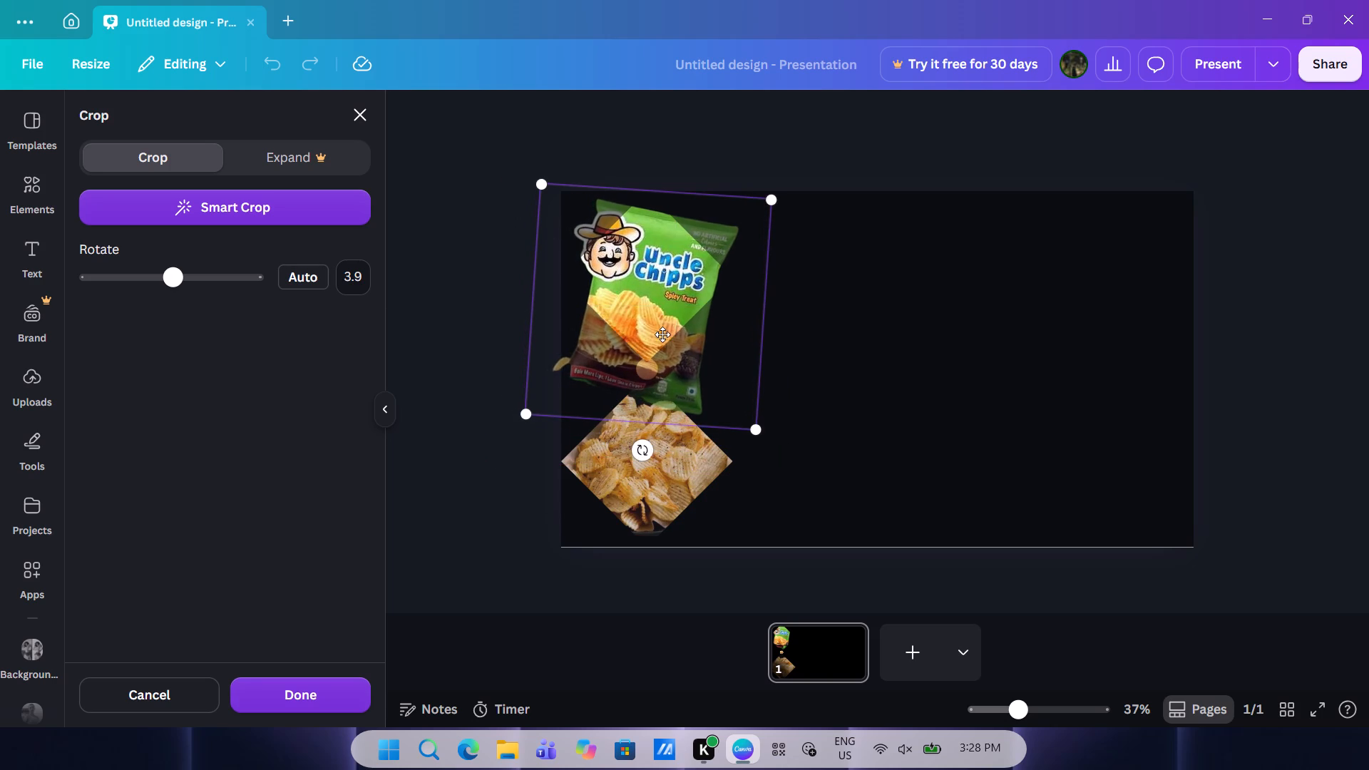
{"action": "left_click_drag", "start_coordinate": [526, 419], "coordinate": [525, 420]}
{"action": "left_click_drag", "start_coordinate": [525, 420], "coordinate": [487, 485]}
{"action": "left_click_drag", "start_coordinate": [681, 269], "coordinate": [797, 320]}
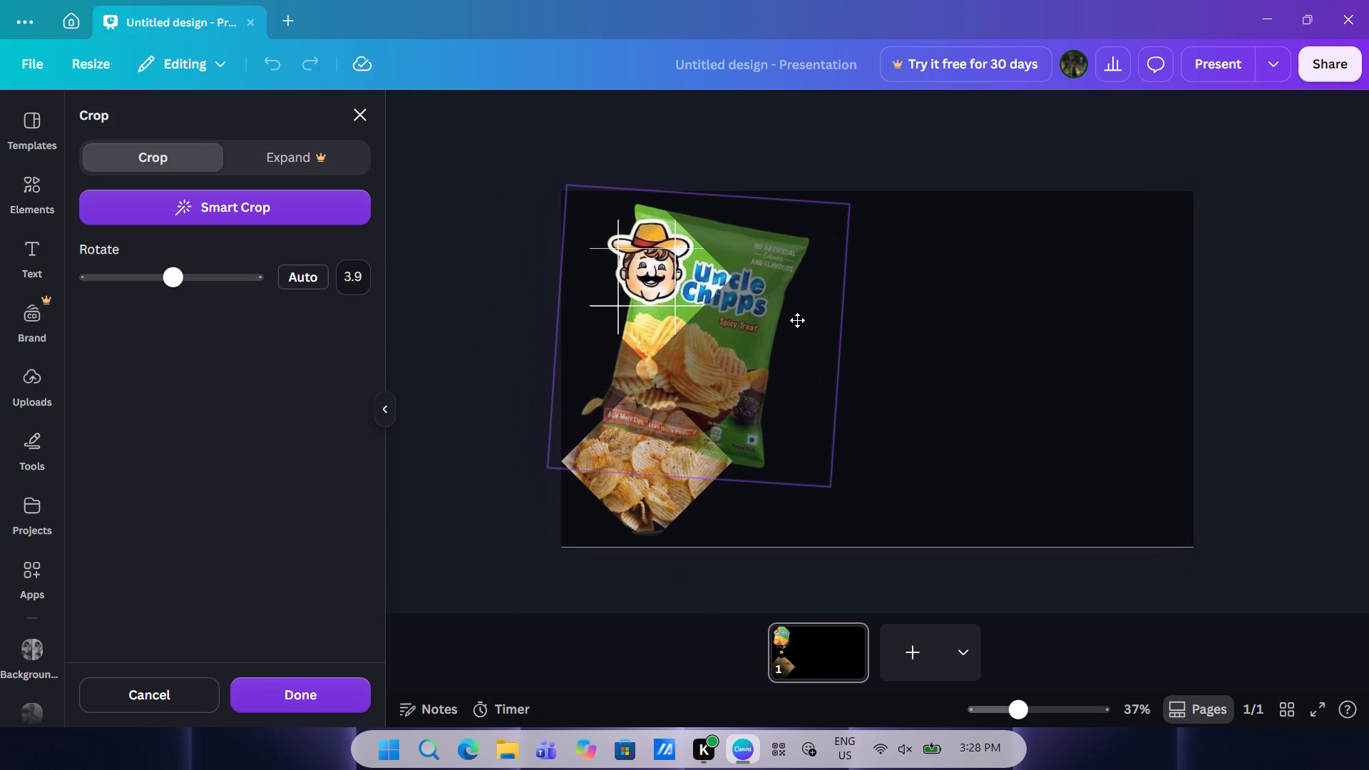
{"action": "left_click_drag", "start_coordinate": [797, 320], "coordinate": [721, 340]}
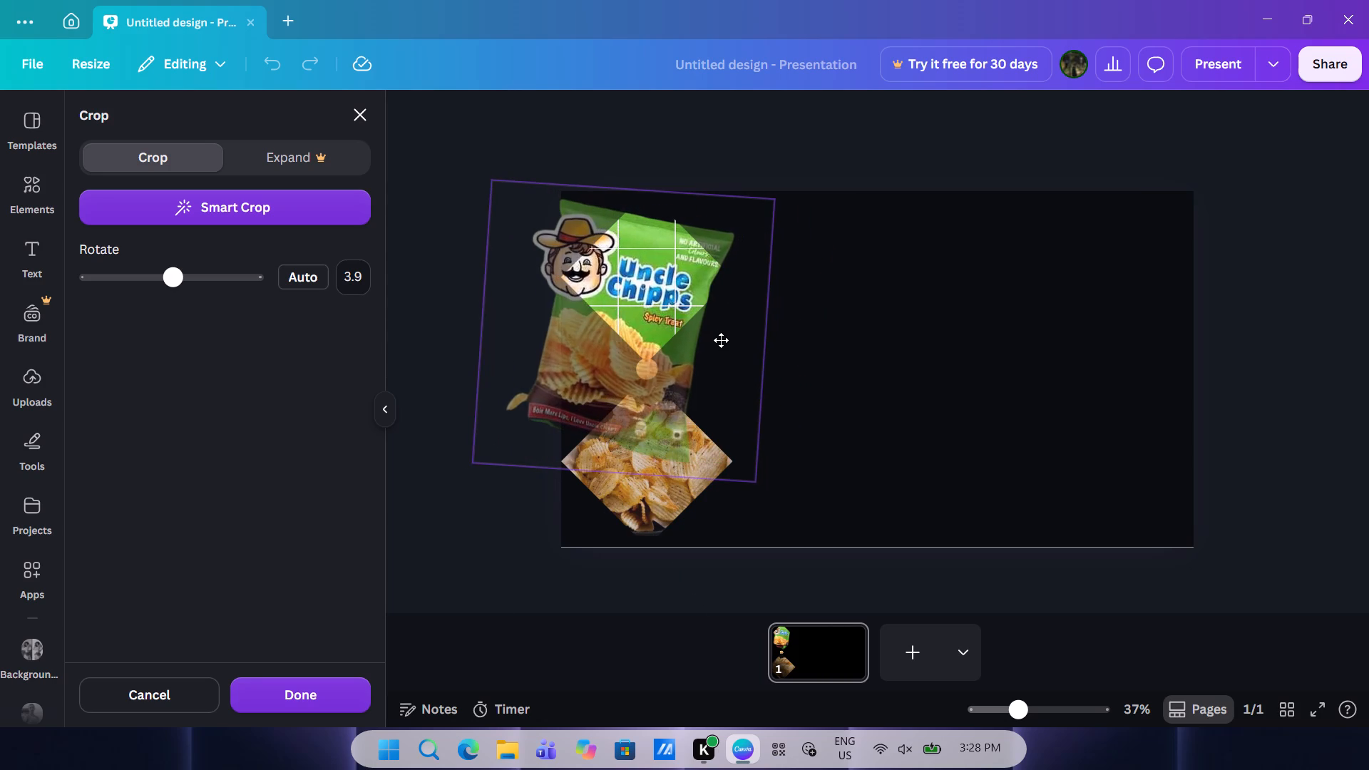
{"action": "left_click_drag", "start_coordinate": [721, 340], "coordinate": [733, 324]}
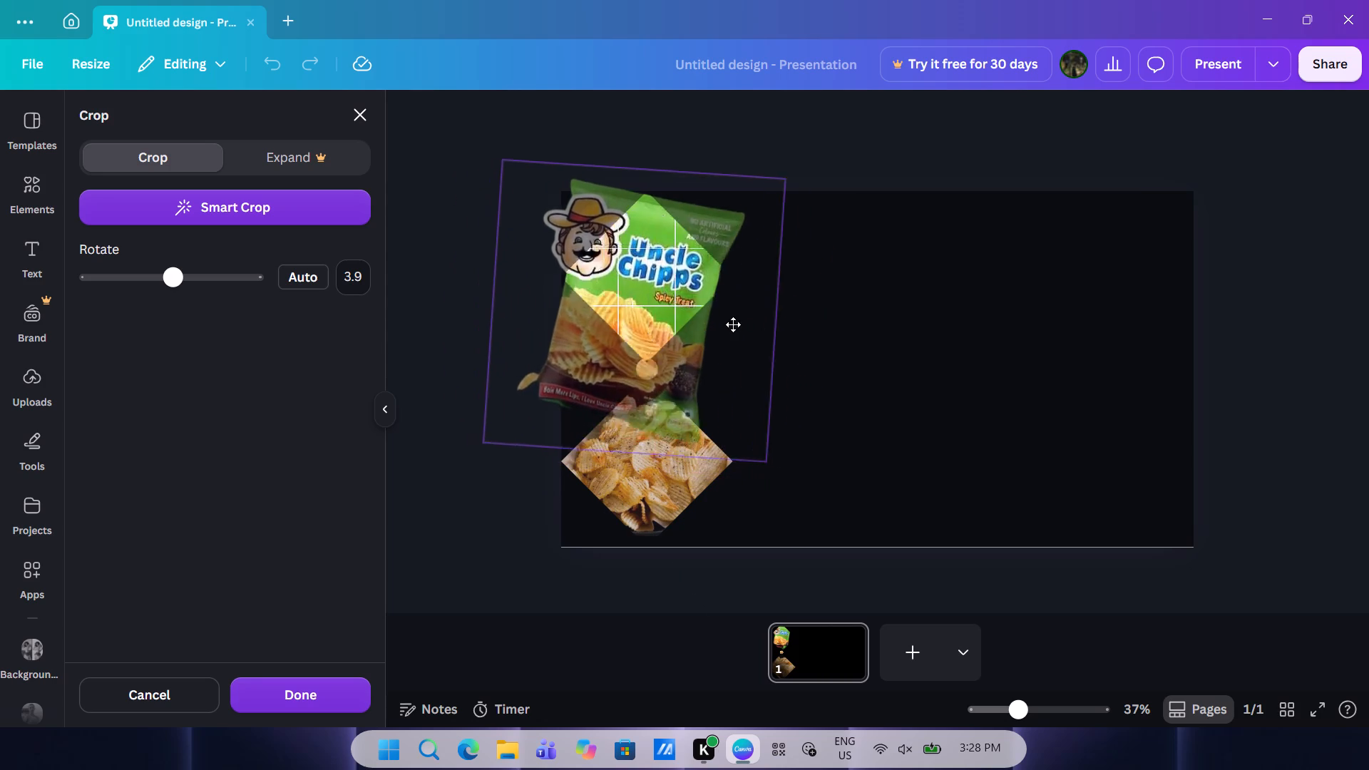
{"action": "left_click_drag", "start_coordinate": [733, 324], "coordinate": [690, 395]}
Enlarge the packet image until the Uncle Chipps name fills the upper diamond, centre it there, and apply the crop.
{"action": "left_click_drag", "start_coordinate": [744, 479], "coordinate": [933, 553]}
{"action": "left_click_drag", "start_coordinate": [824, 361], "coordinate": [734, 339]}
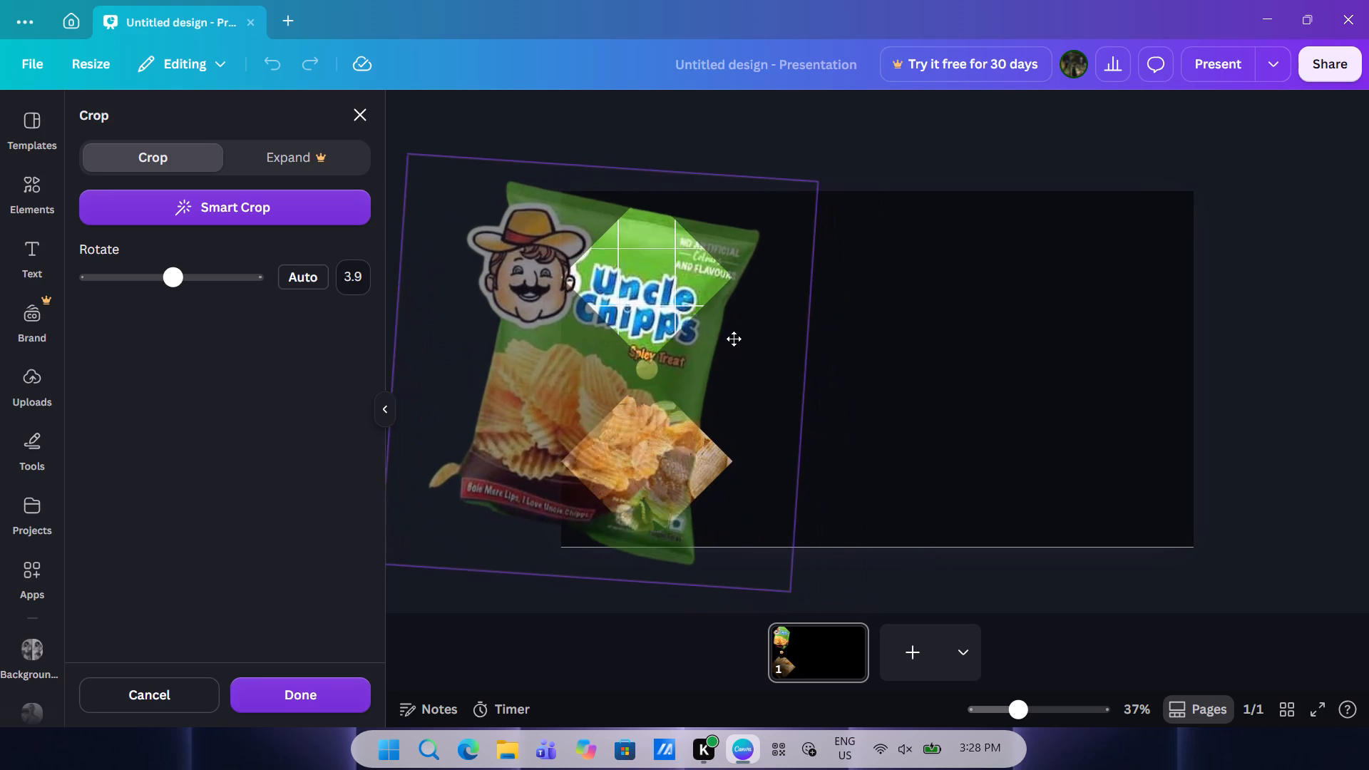
{"action": "left_click_drag", "start_coordinate": [734, 339], "coordinate": [733, 308]}
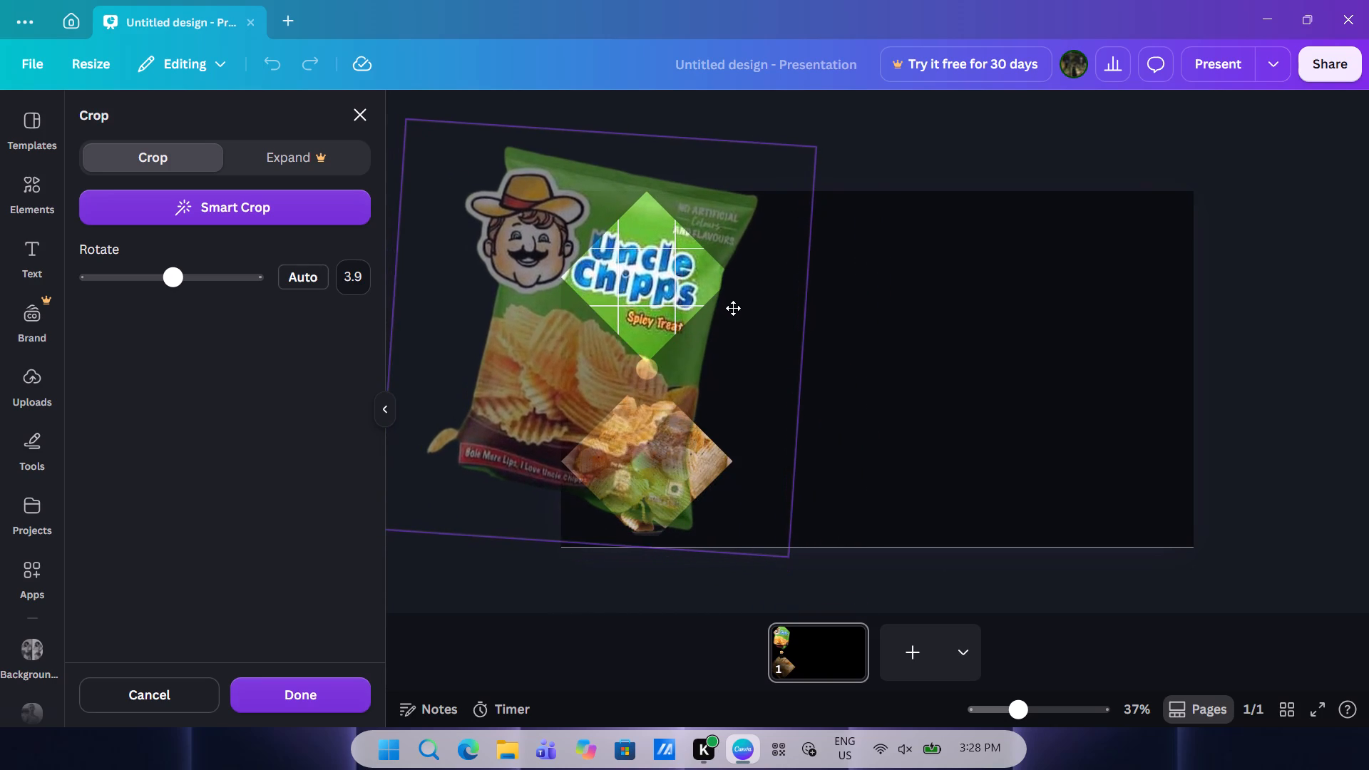
{"action": "left_click_drag", "start_coordinate": [733, 308], "coordinate": [744, 315]}
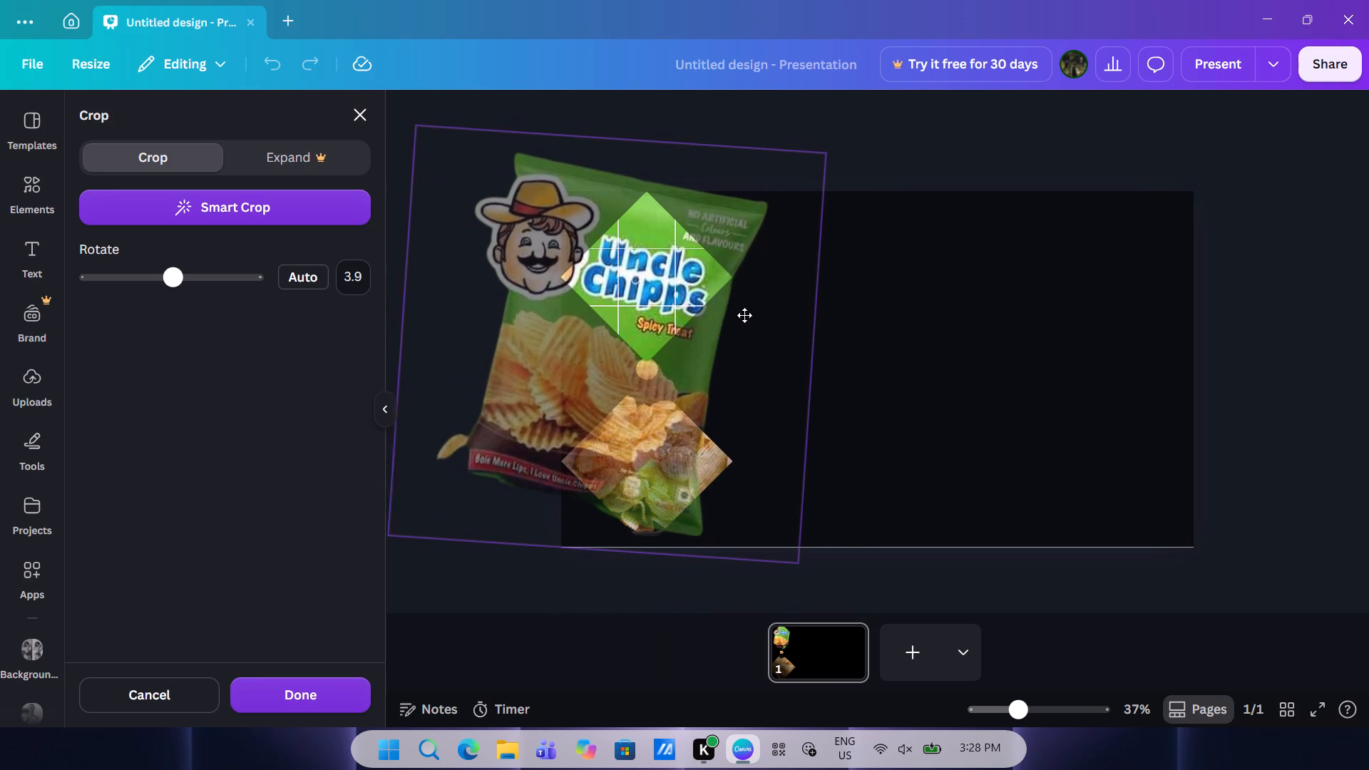
{"action": "left_click_drag", "start_coordinate": [744, 315], "coordinate": [737, 306]}
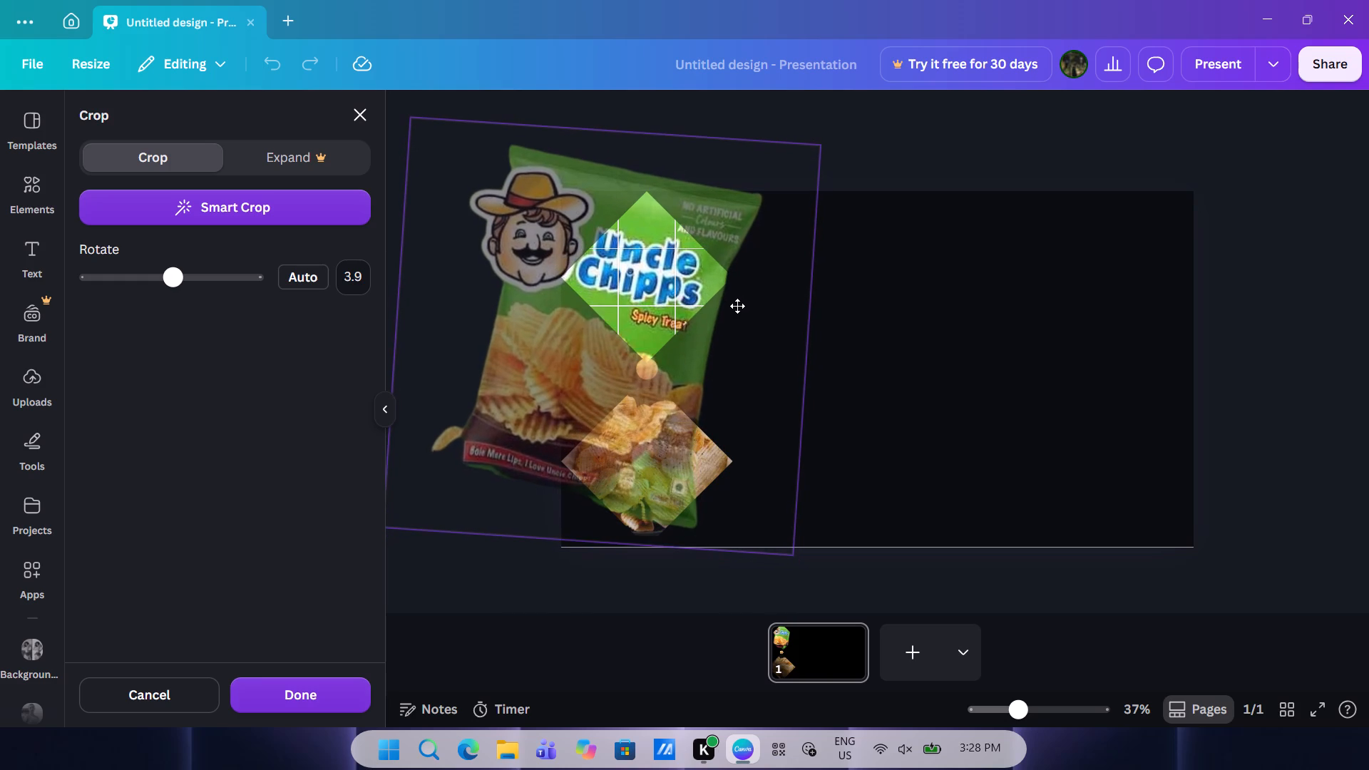
{"action": "left_click_drag", "start_coordinate": [737, 306], "coordinate": [738, 316]}
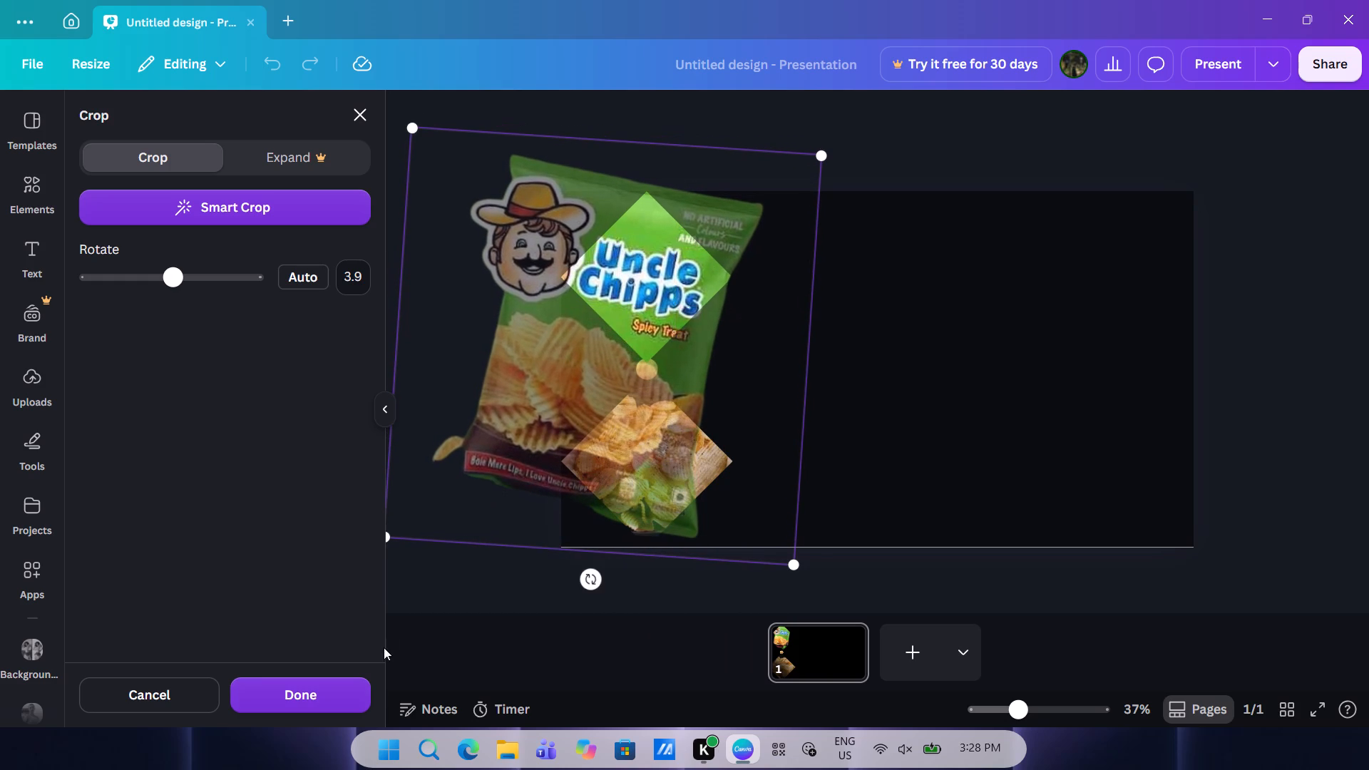
{"action": "left_click", "coordinate": [324, 686]}
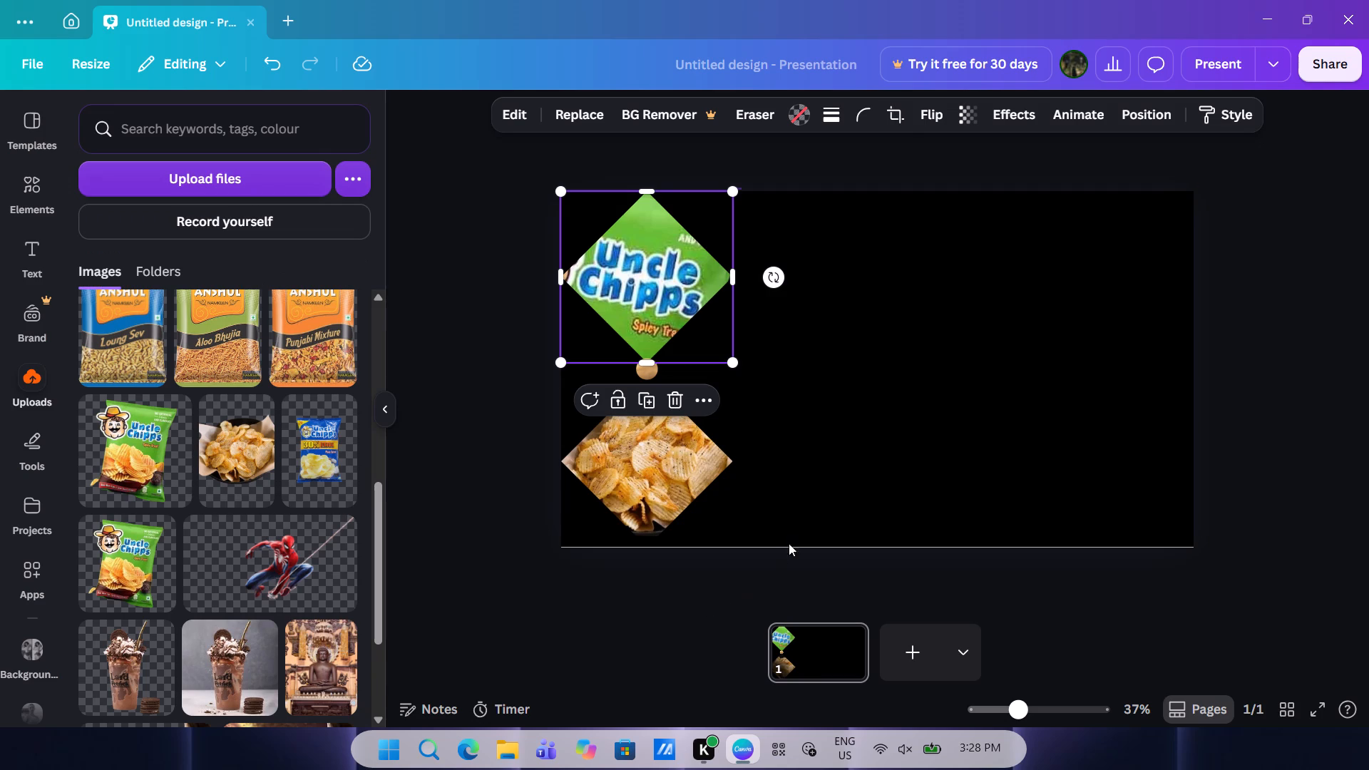
{"action": "left_click", "coordinate": [468, 309]}
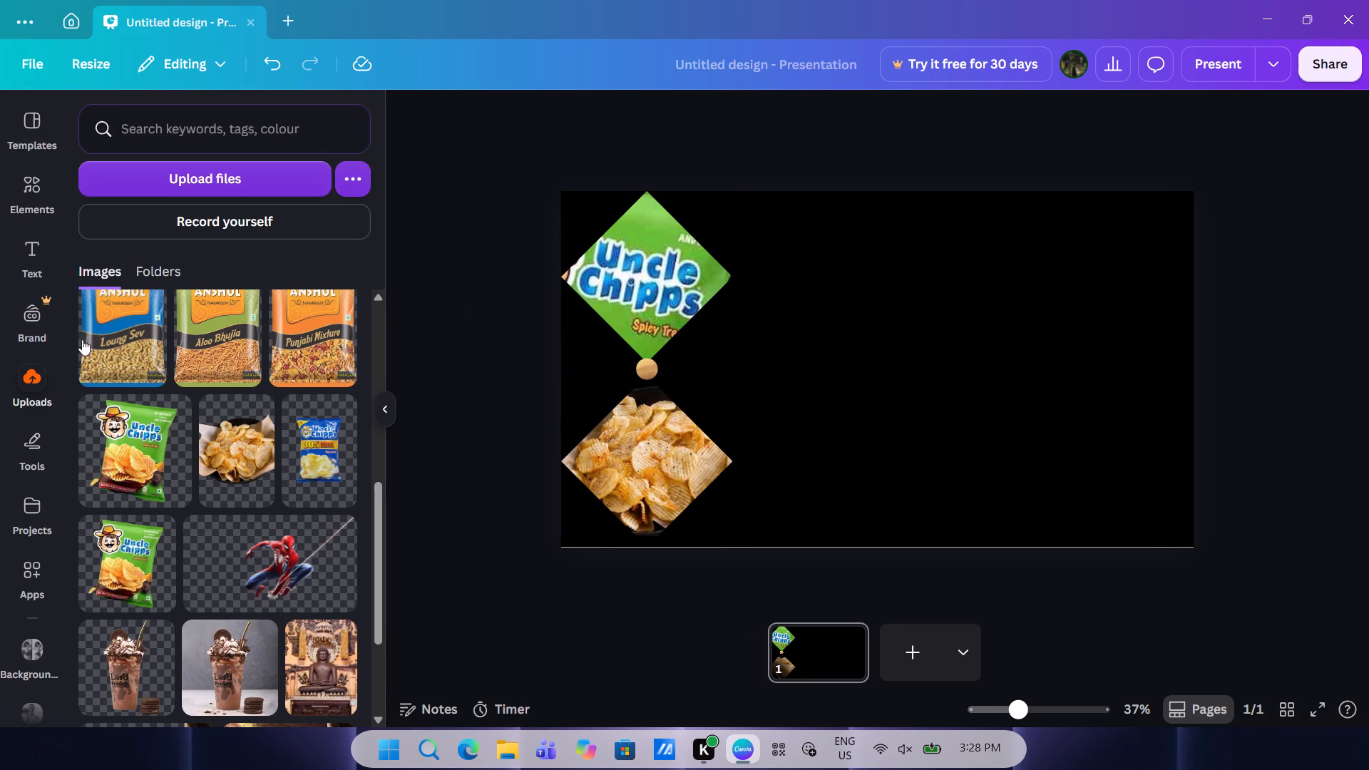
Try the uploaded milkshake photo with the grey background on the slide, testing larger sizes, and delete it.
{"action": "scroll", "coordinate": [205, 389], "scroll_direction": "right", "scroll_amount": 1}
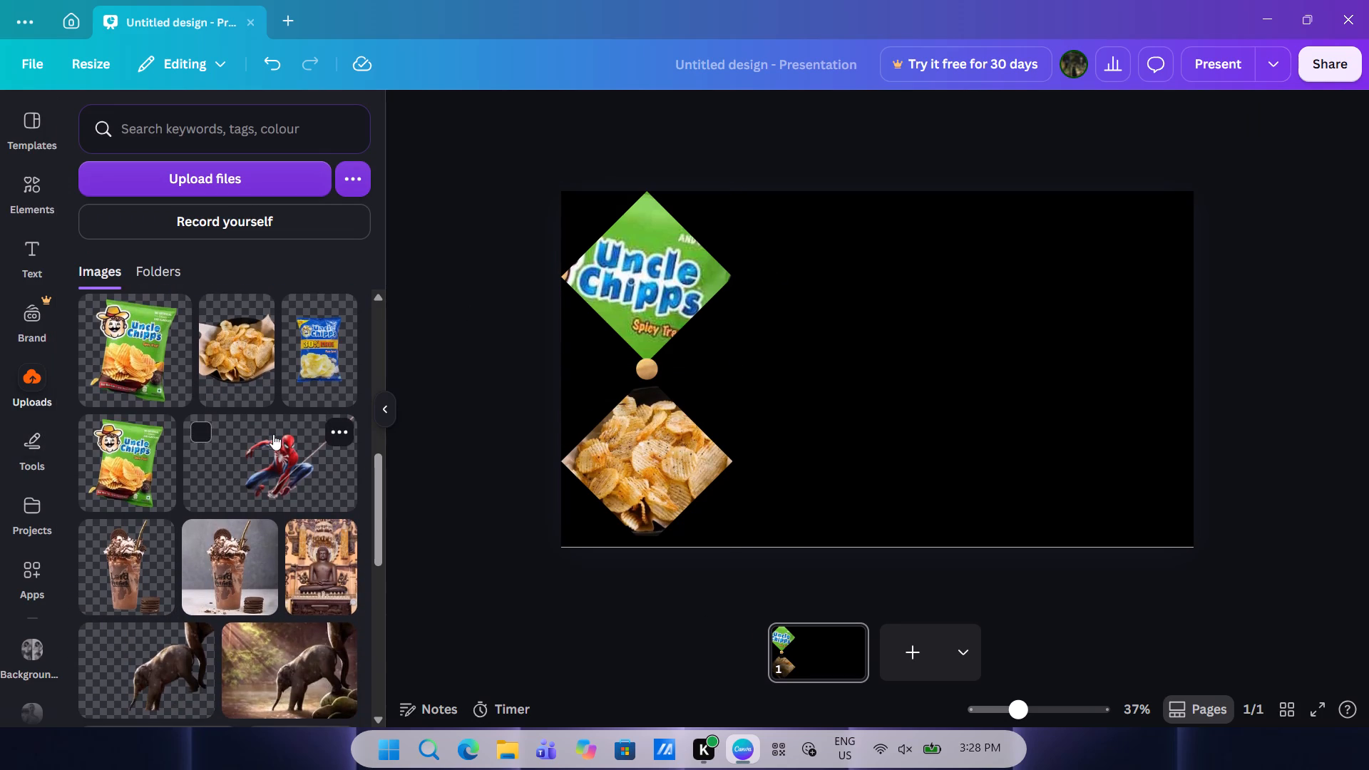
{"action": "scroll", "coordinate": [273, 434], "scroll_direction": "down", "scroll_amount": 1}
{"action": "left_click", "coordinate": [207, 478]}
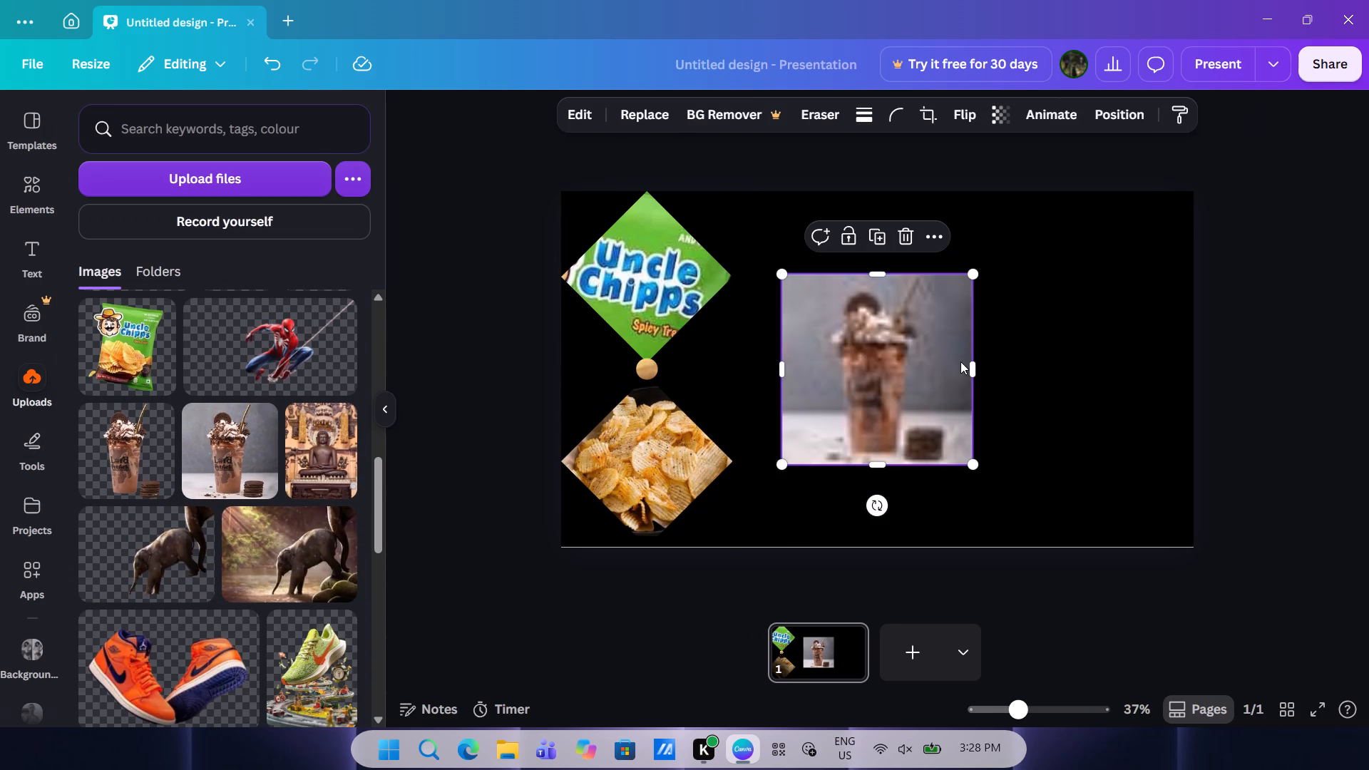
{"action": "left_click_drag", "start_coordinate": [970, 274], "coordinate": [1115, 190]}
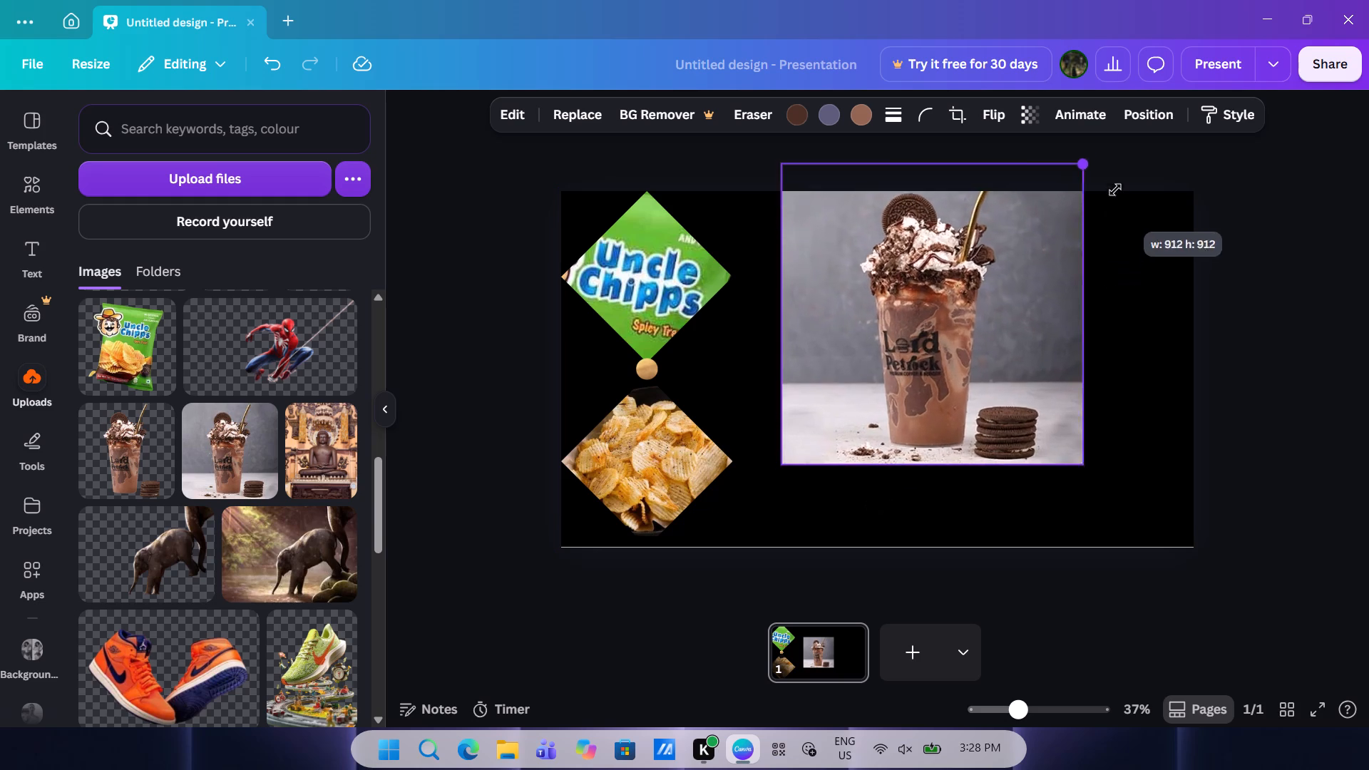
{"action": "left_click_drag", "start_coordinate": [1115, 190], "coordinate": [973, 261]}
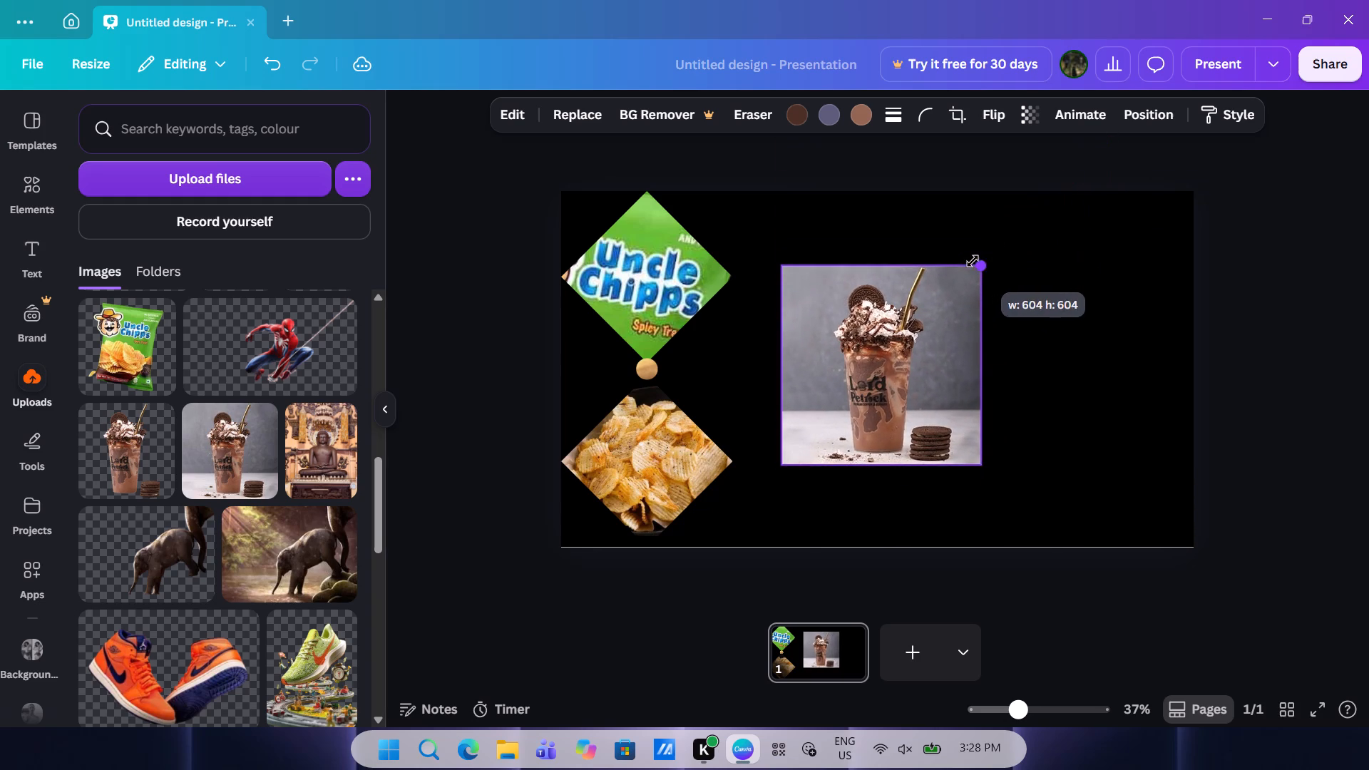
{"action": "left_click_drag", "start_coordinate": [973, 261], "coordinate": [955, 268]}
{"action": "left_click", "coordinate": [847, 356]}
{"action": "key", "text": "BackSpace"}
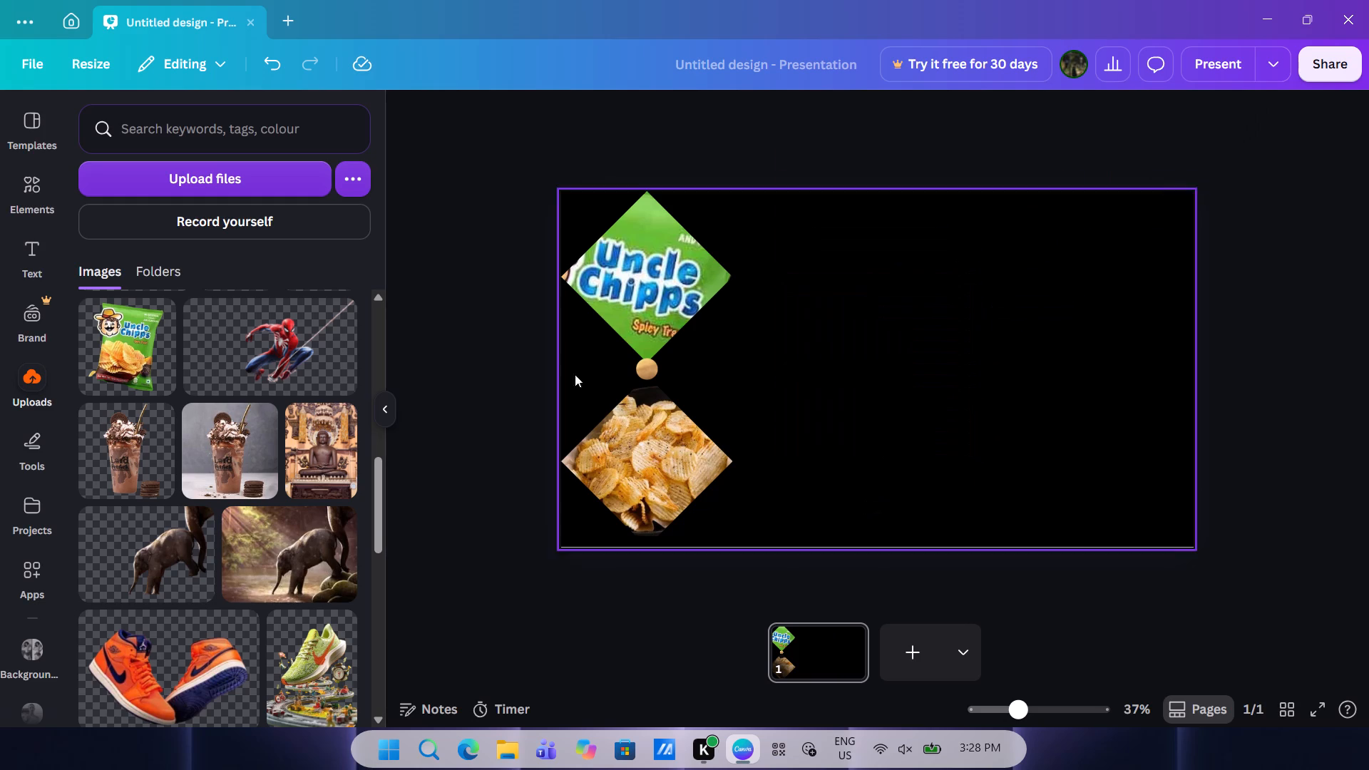
Add the uploaded cut-out milkshake image to the slide and place it at mid-height just past the vertical centreline, on the side opposite the diamonds.
{"action": "left_click", "coordinate": [126, 473]}
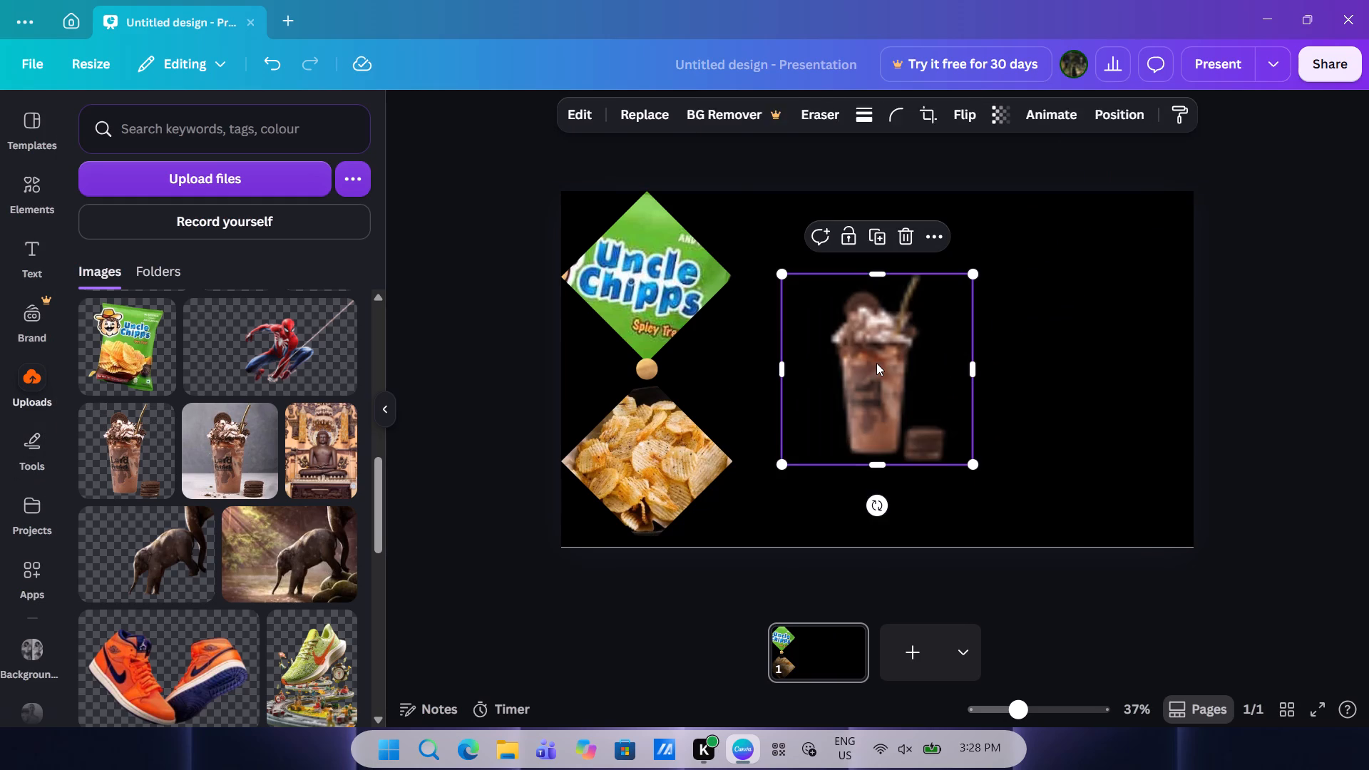
{"action": "left_click_drag", "start_coordinate": [883, 359], "coordinate": [935, 346]}
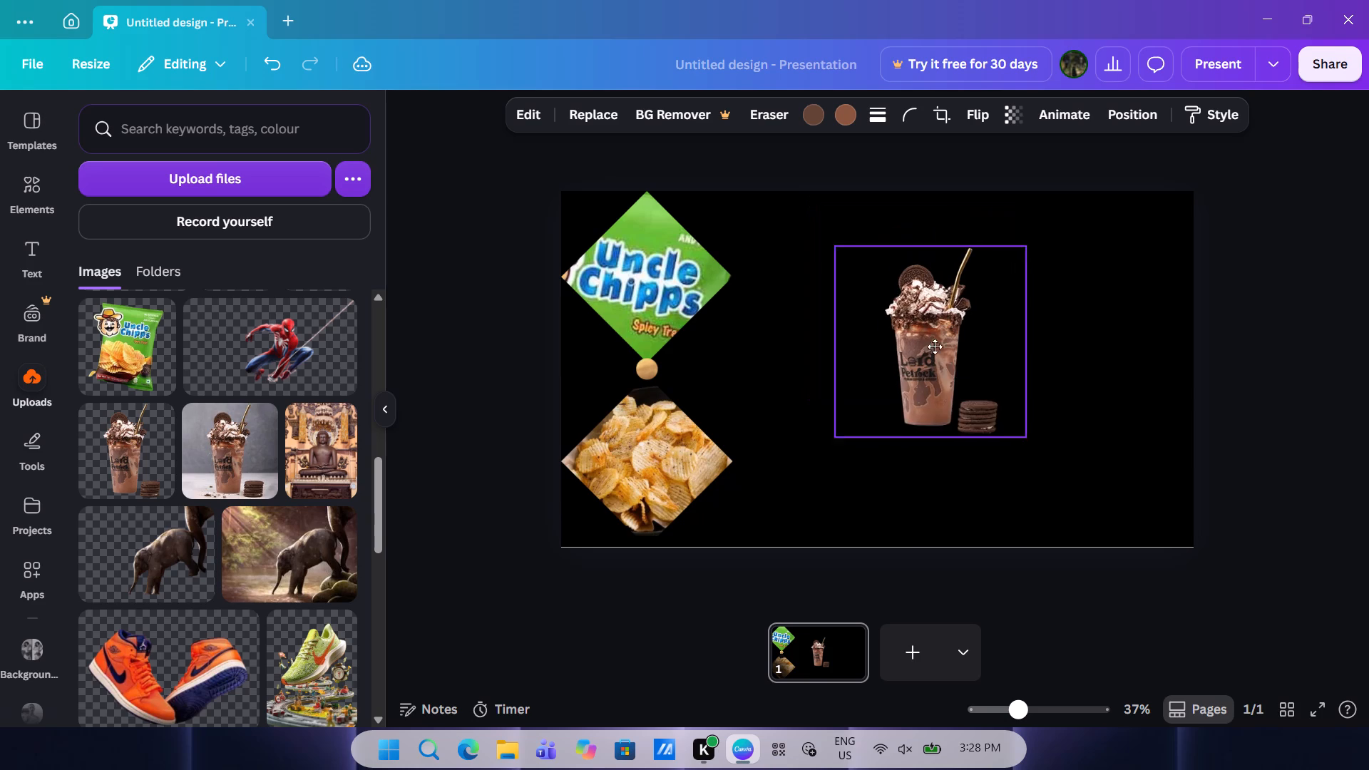
{"action": "left_click_drag", "start_coordinate": [935, 346], "coordinate": [958, 347]}
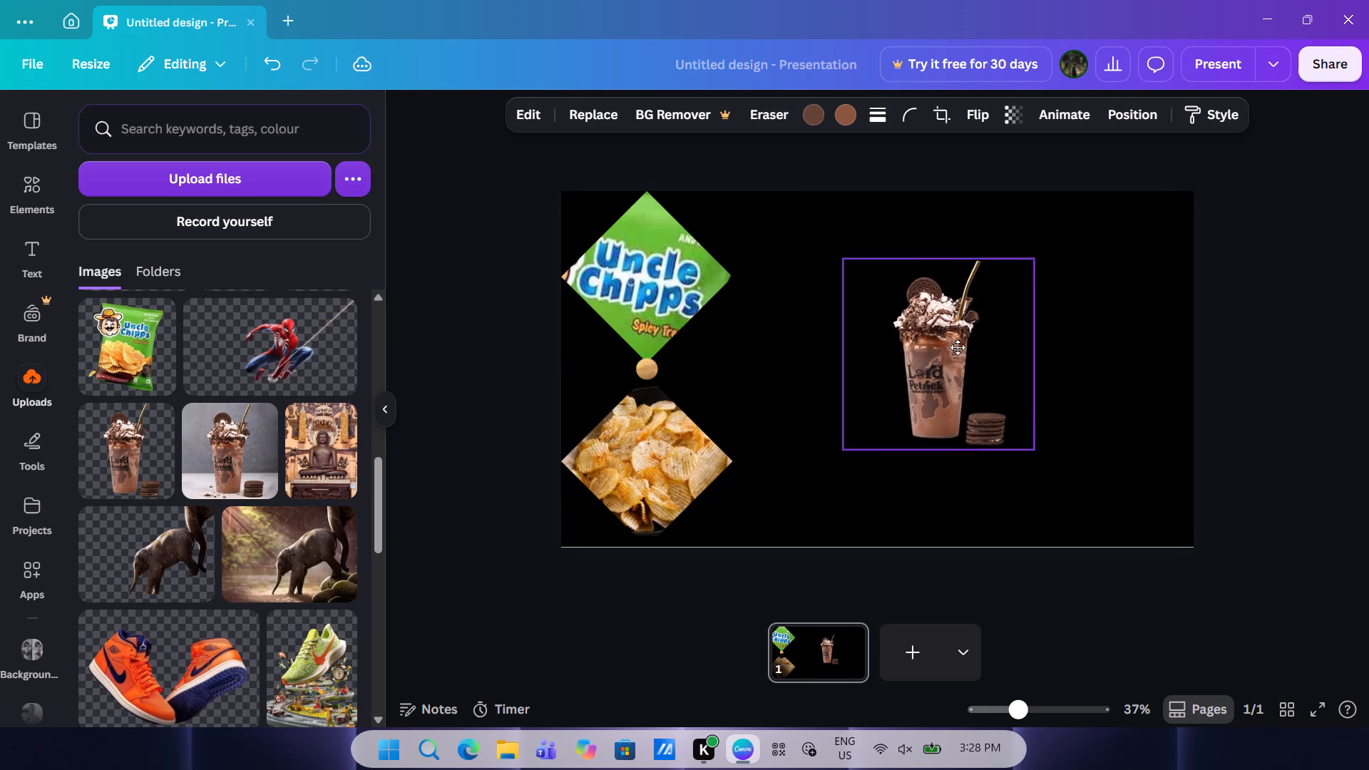
{"action": "left_click_drag", "start_coordinate": [958, 347], "coordinate": [969, 340]}
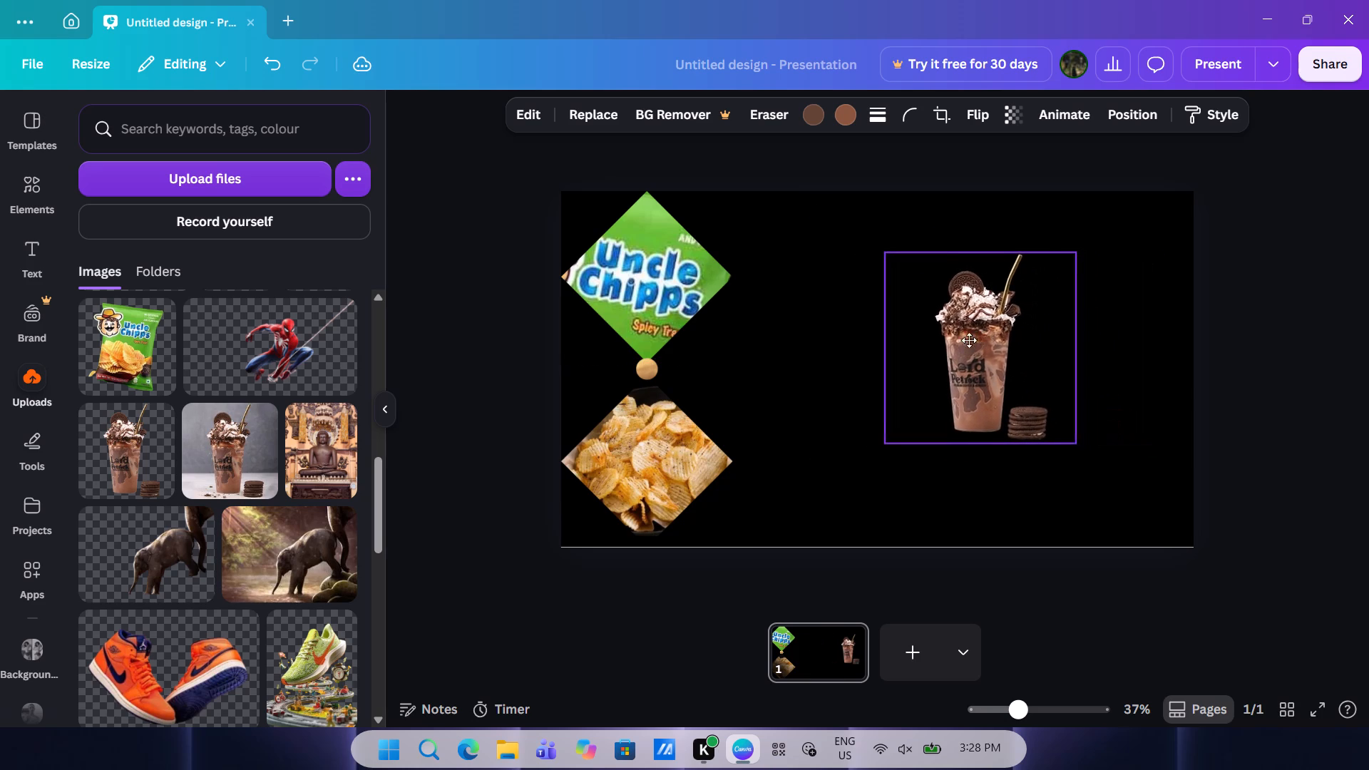
{"action": "left_click_drag", "start_coordinate": [969, 340], "coordinate": [976, 346]}
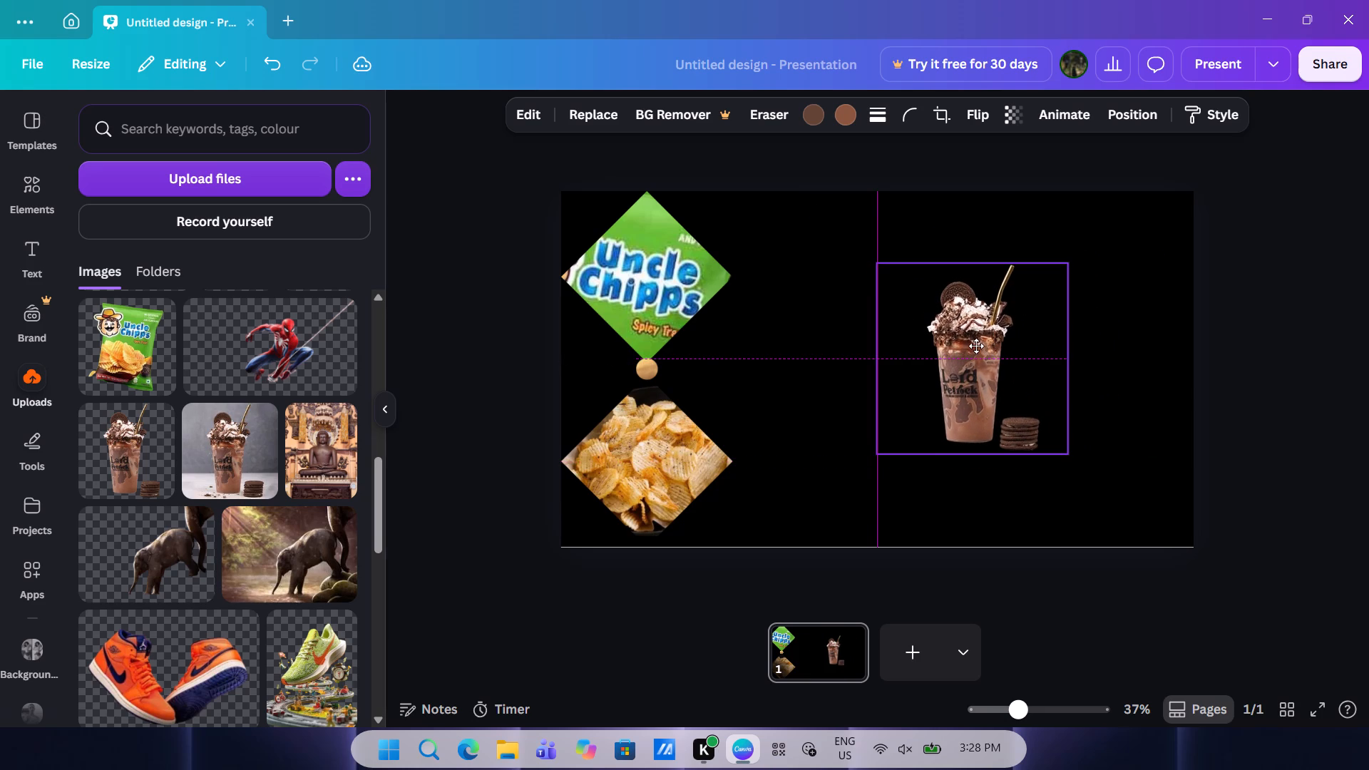
{"action": "left_click_drag", "start_coordinate": [976, 346], "coordinate": [976, 345]}
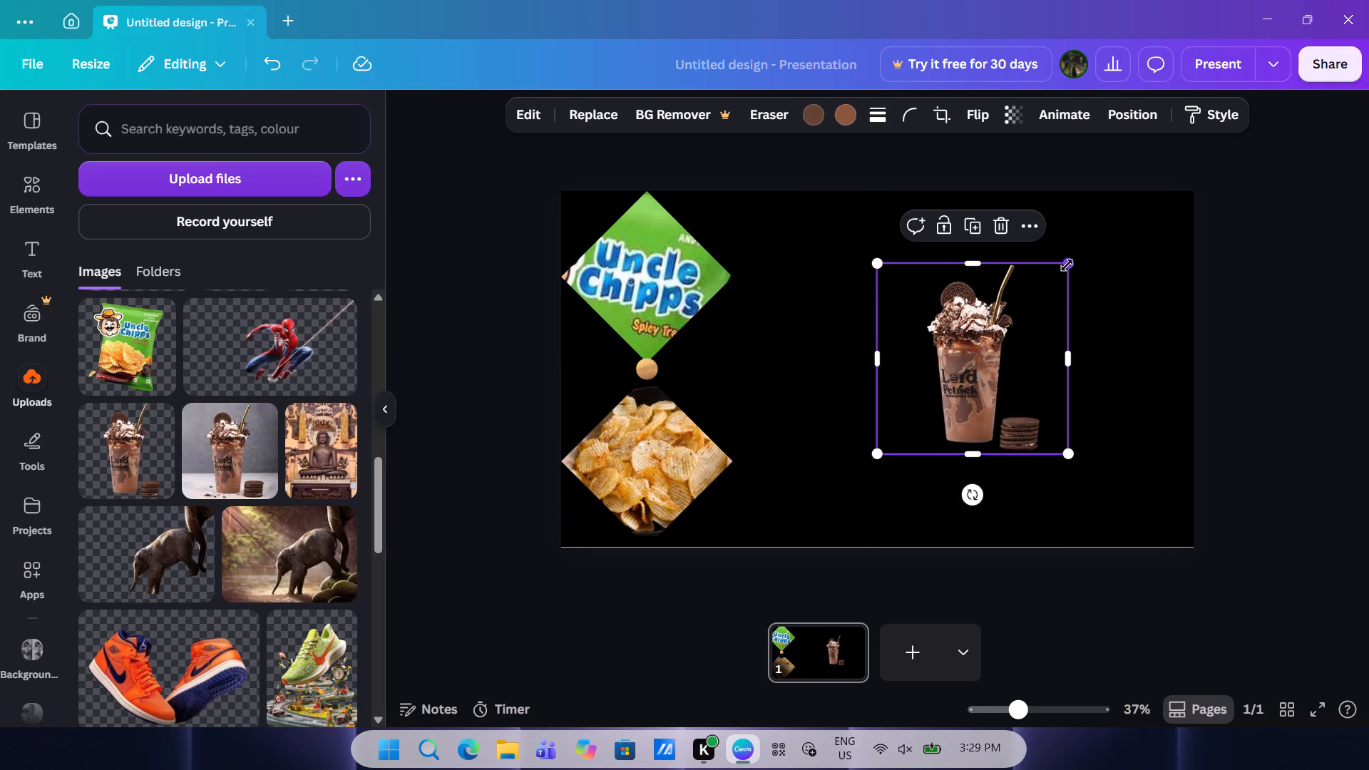
Enlarge the milkshake image, try positions around the slide's right half, and settle it just right of the slide's centre, slightly below mid-height.
{"action": "left_click_drag", "start_coordinate": [1067, 265], "coordinate": [1142, 230]}
{"action": "left_click_drag", "start_coordinate": [1045, 307], "coordinate": [1014, 334]}
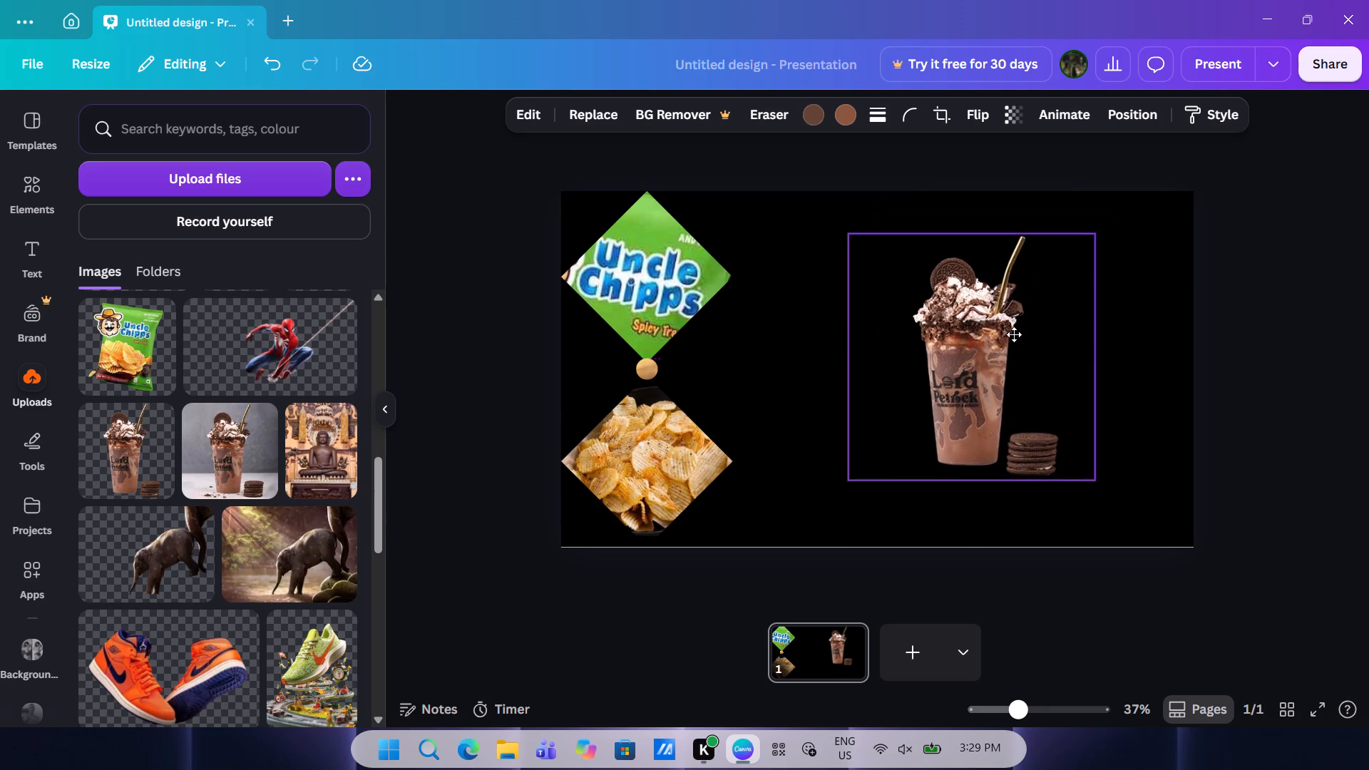
{"action": "left_click_drag", "start_coordinate": [1014, 334], "coordinate": [1031, 340]}
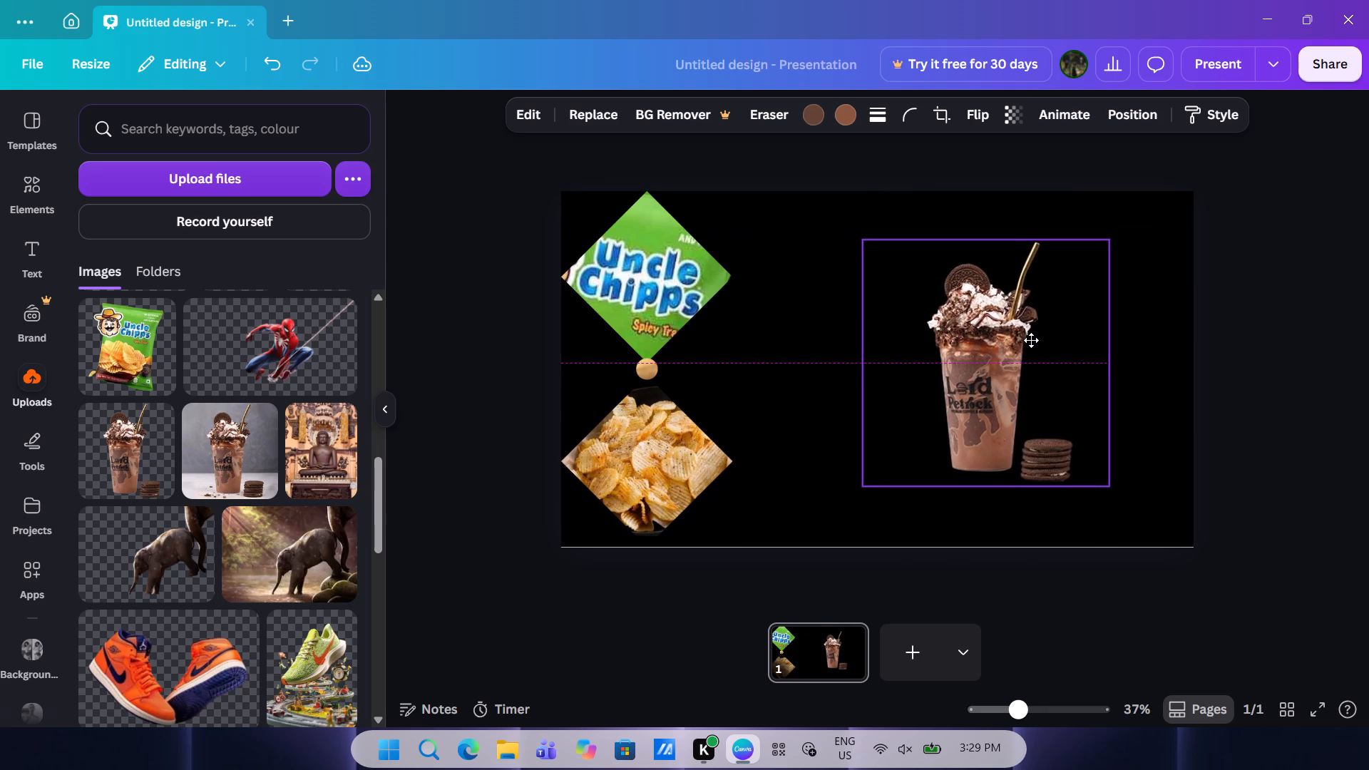
{"action": "left_click_drag", "start_coordinate": [1031, 340], "coordinate": [1037, 335]}
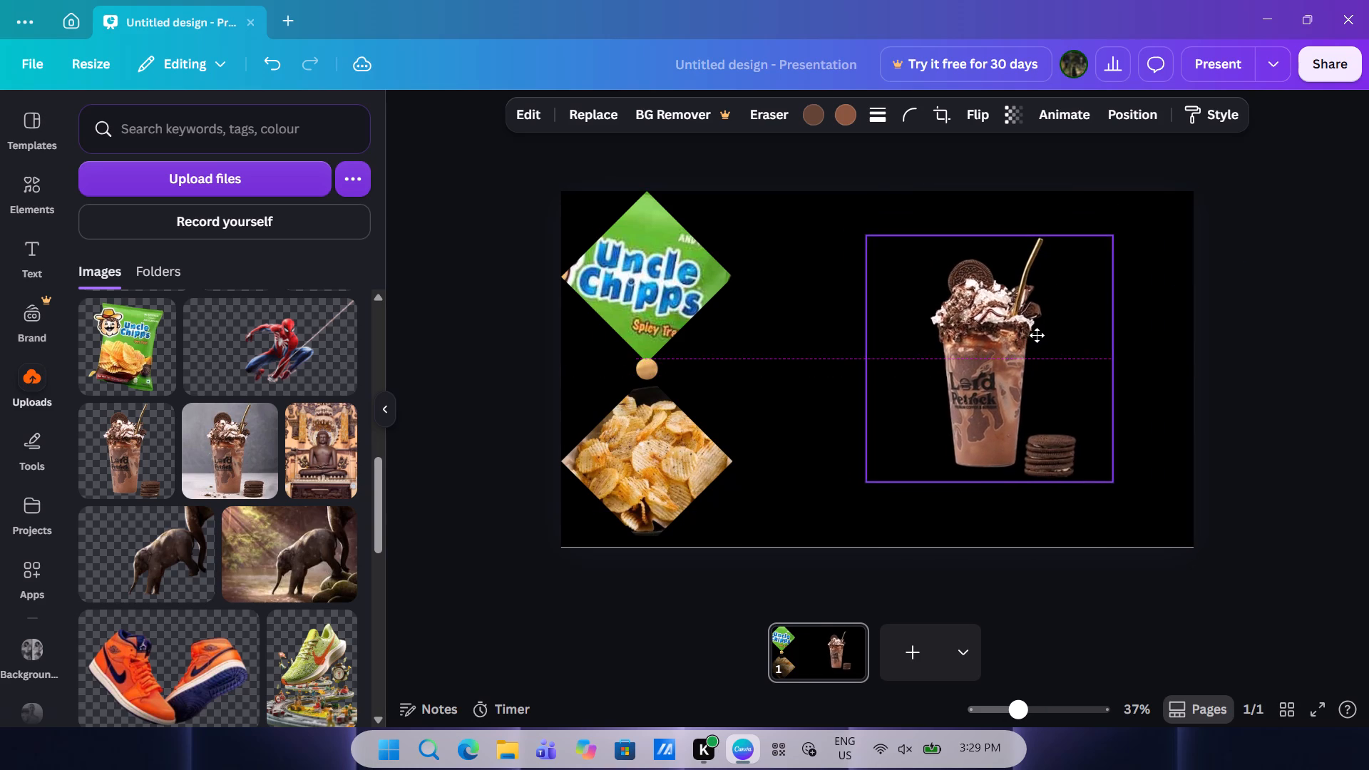
{"action": "left_click_drag", "start_coordinate": [1037, 335], "coordinate": [1038, 334]}
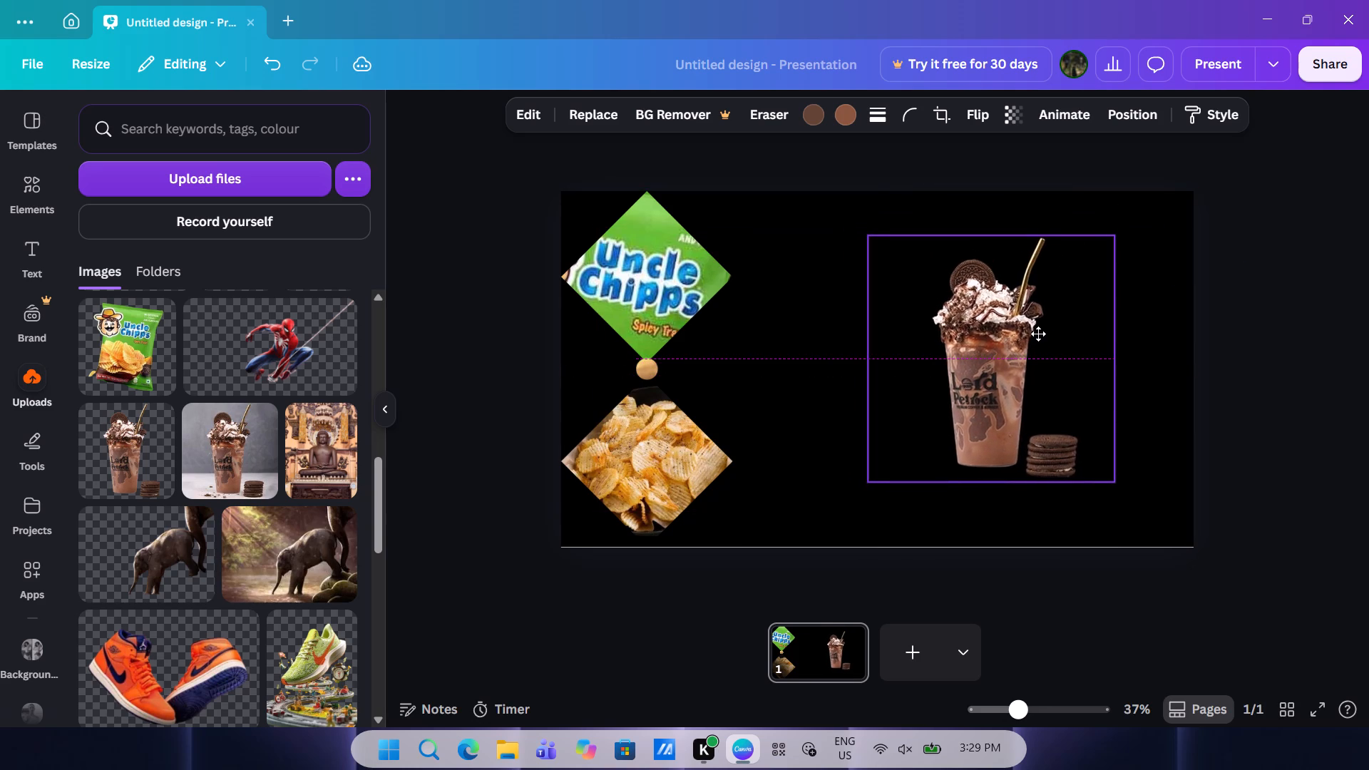
{"action": "left_click_drag", "start_coordinate": [1038, 334], "coordinate": [1032, 342]}
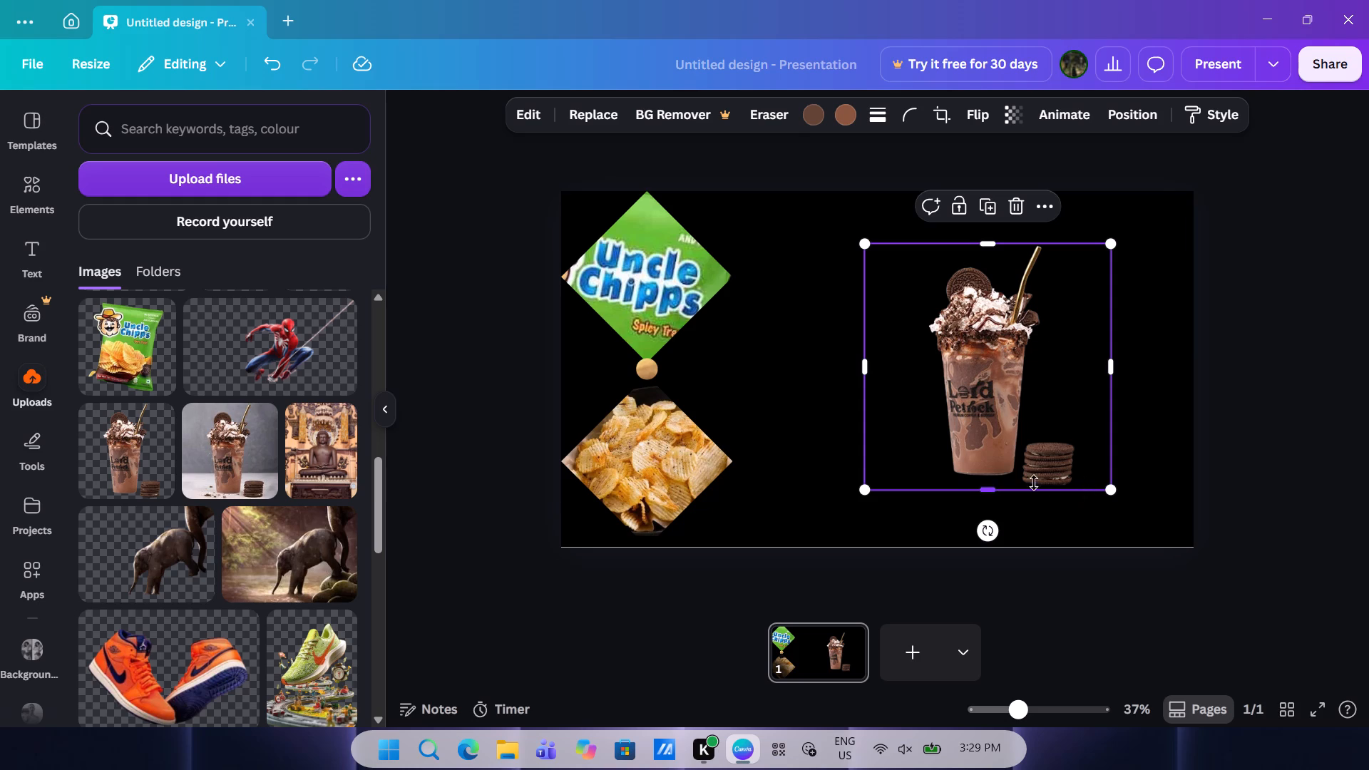
{"action": "left_click", "coordinate": [990, 529]}
{"action": "left_click_drag", "start_coordinate": [962, 438], "coordinate": [883, 452]}
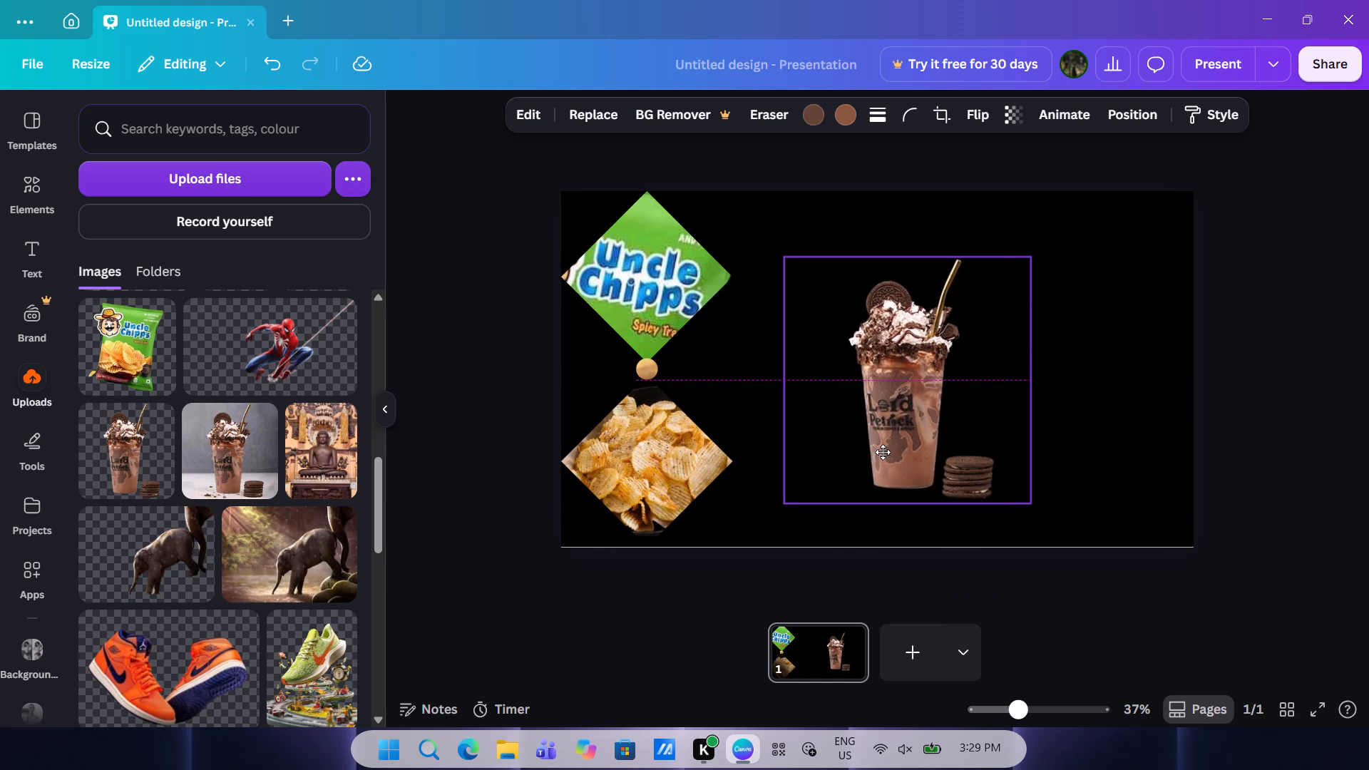
{"action": "left_click_drag", "start_coordinate": [883, 452], "coordinate": [884, 452]}
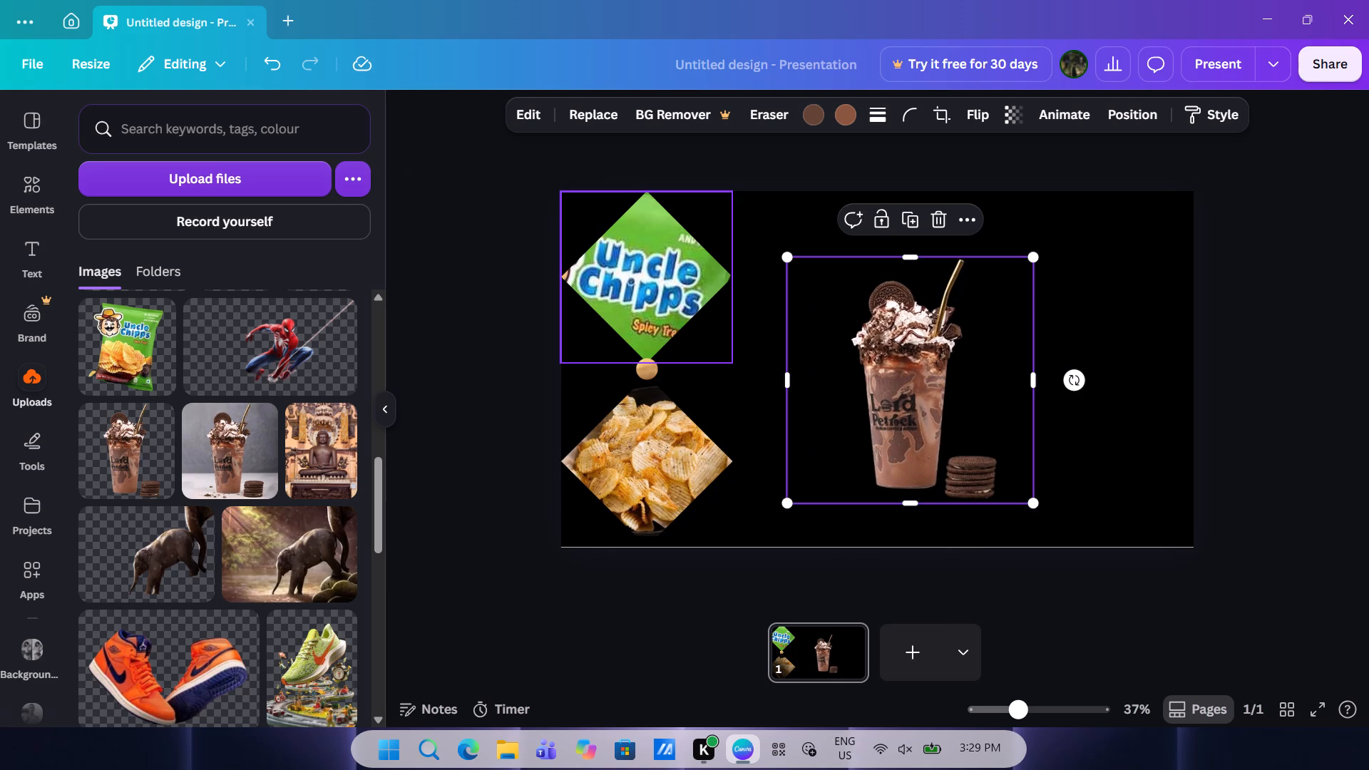
Search the design elements for "choclate splash" and show all the graphics results.
{"action": "left_click", "coordinate": [260, 126]}
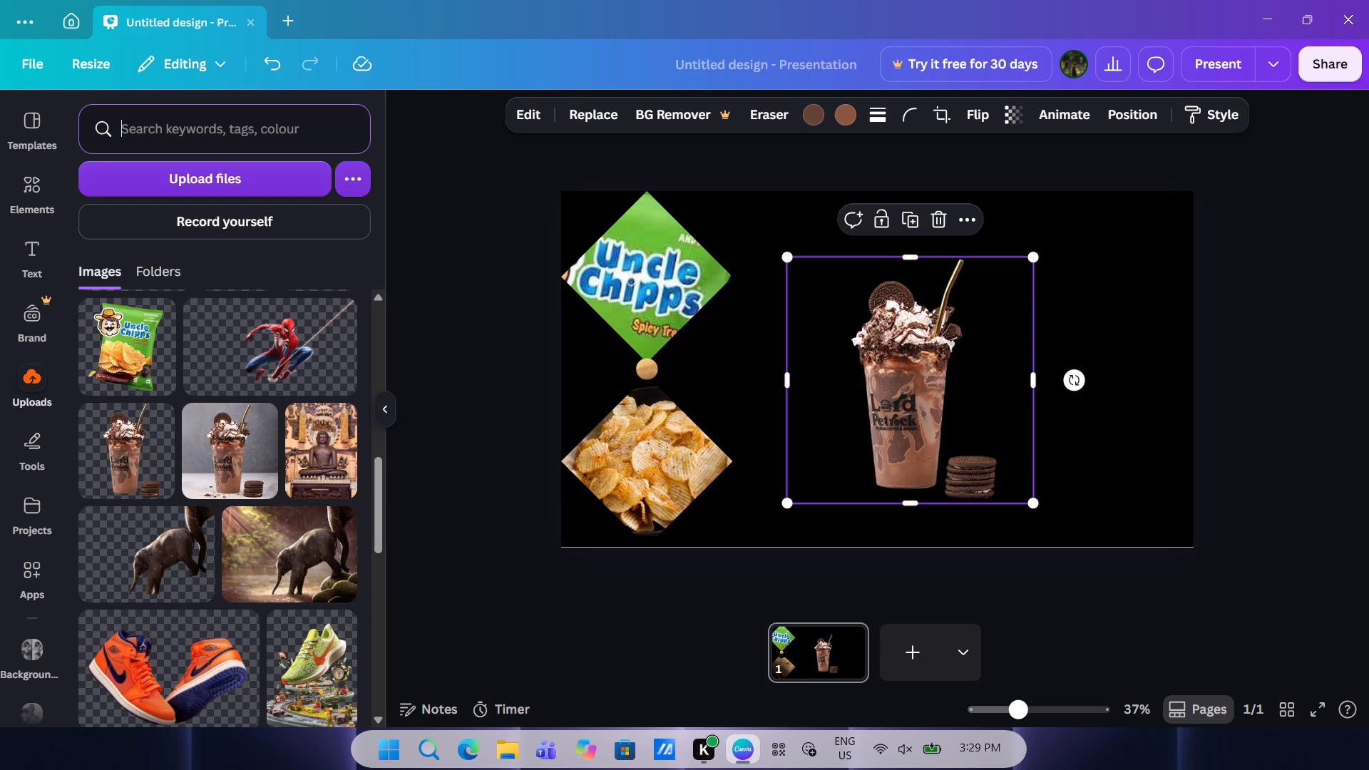
{"action": "left_click", "coordinate": [29, 194]}
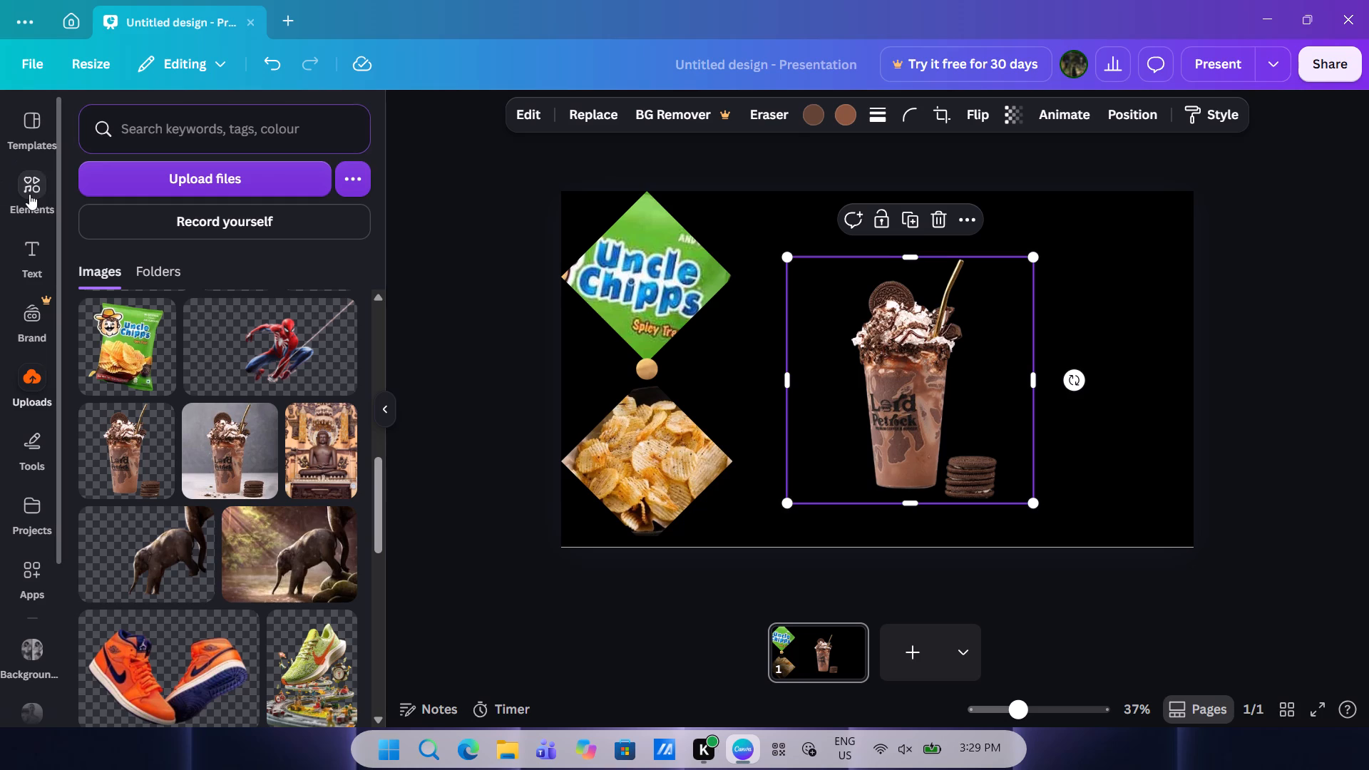
{"action": "scroll", "coordinate": [180, 212], "scroll_direction": "up", "scroll_amount": 3}
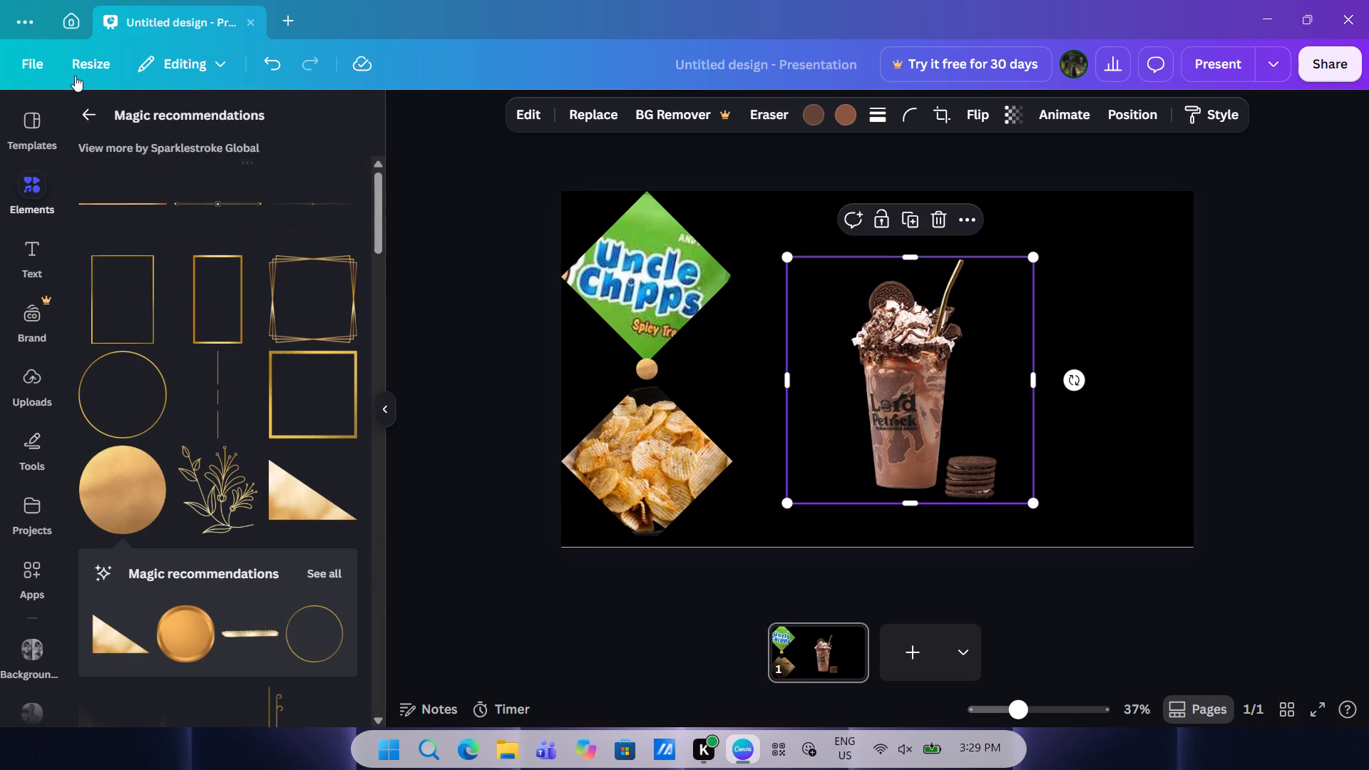
{"action": "left_click", "coordinate": [88, 105]}
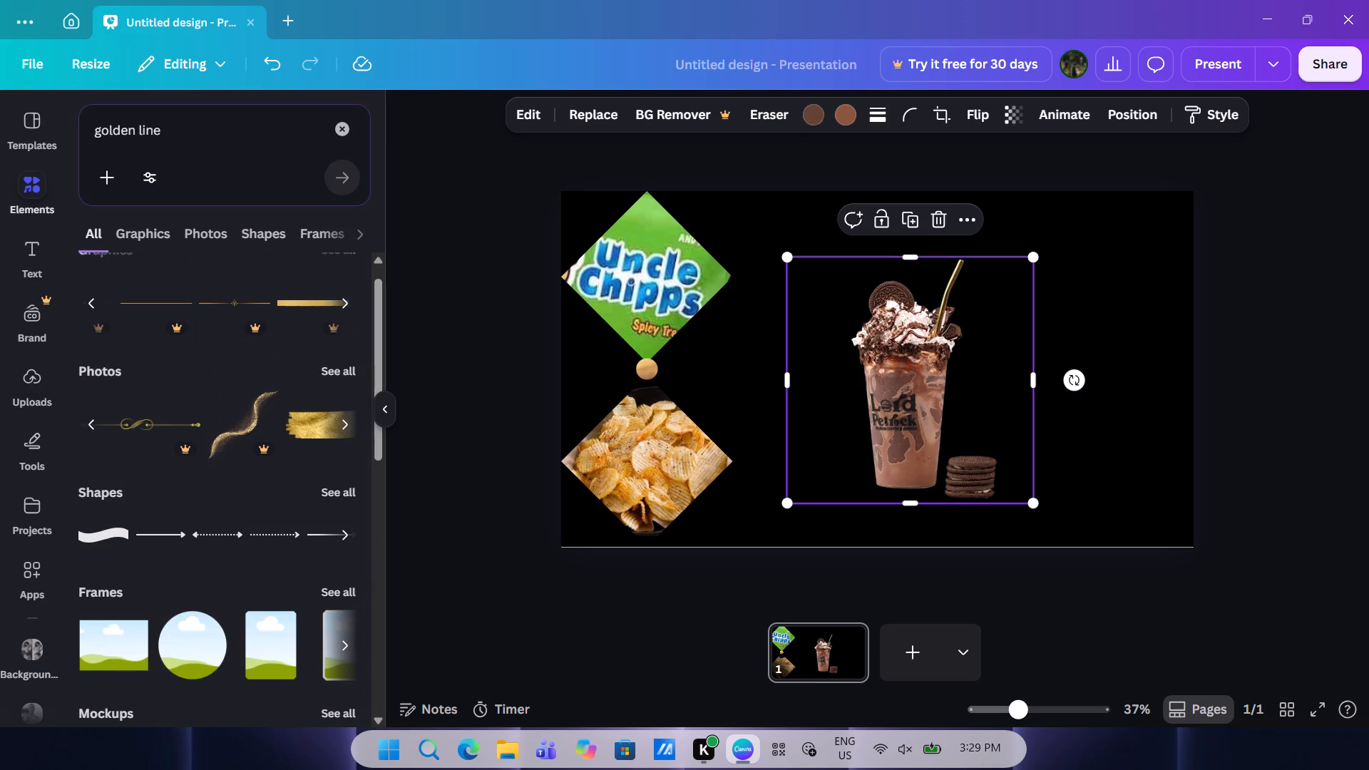
{"action": "double_click", "coordinate": [348, 138]}
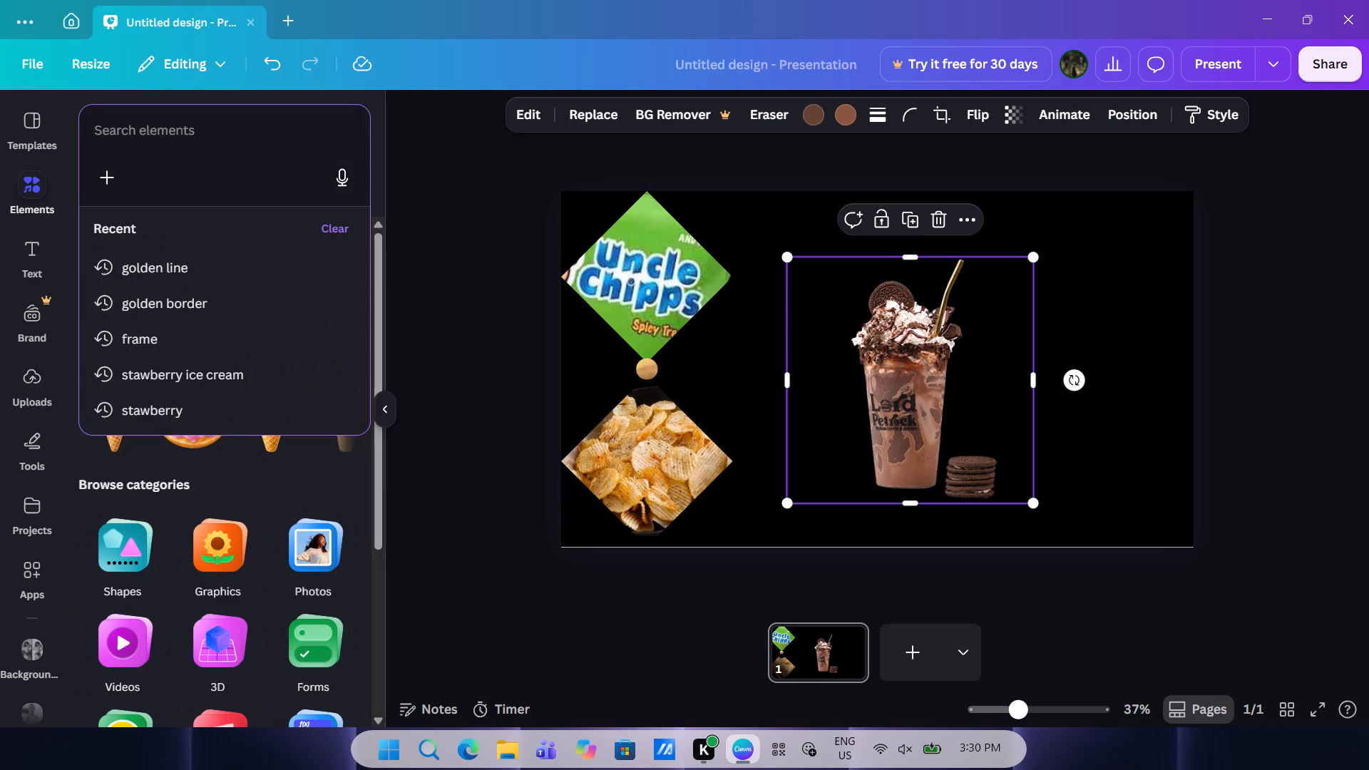
{"action": "left_click", "coordinate": [153, 120]}
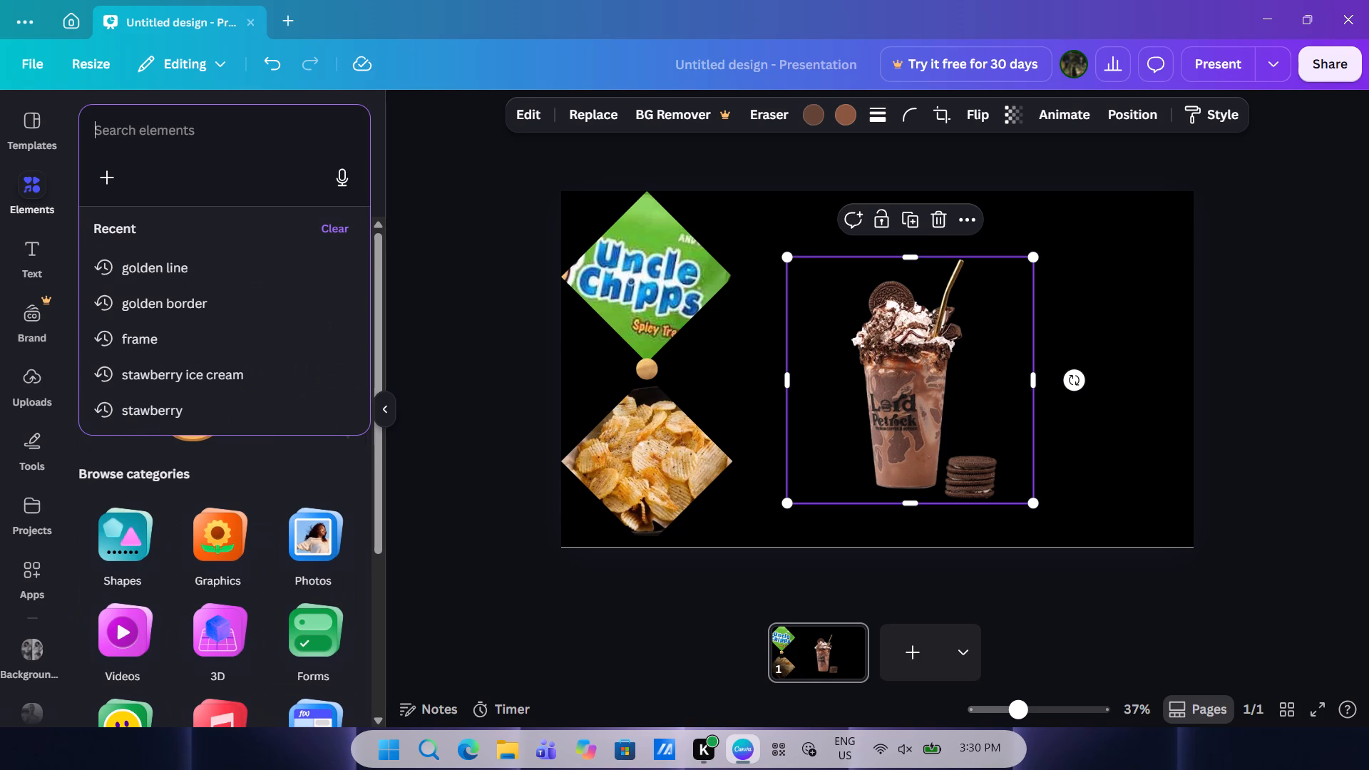
{"action": "type", "text": "chi"}
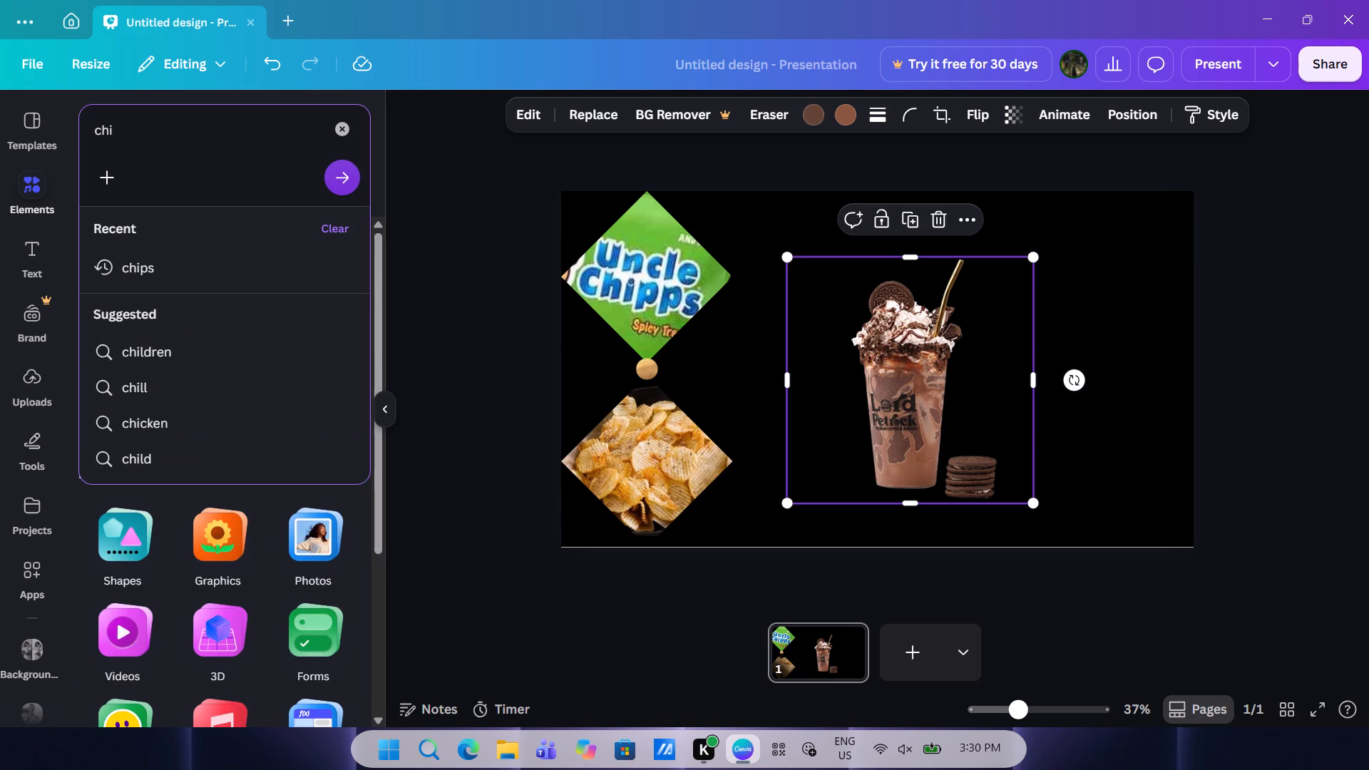
{"action": "key", "text": "equal"}
{"action": "type", "text": "oclate'"}
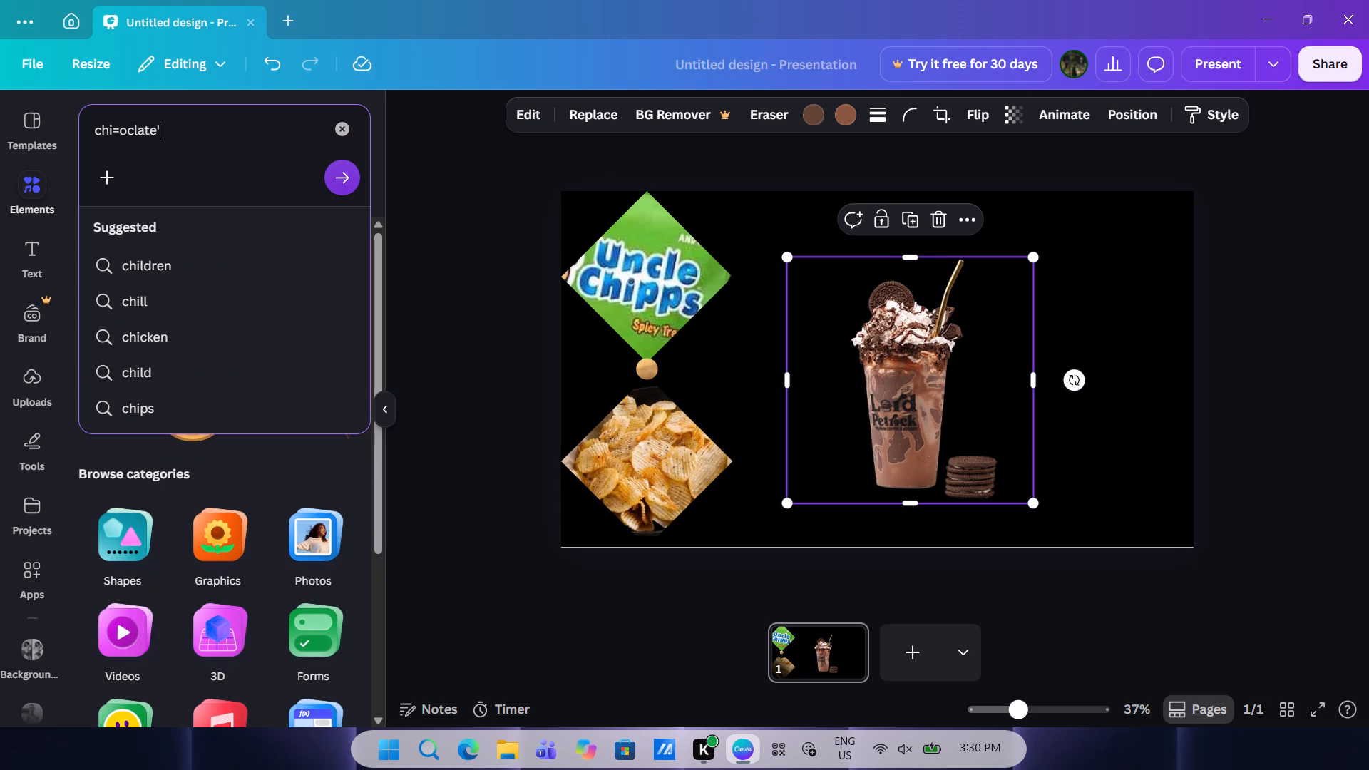
{"action": "key", "text": "BackSpace"}
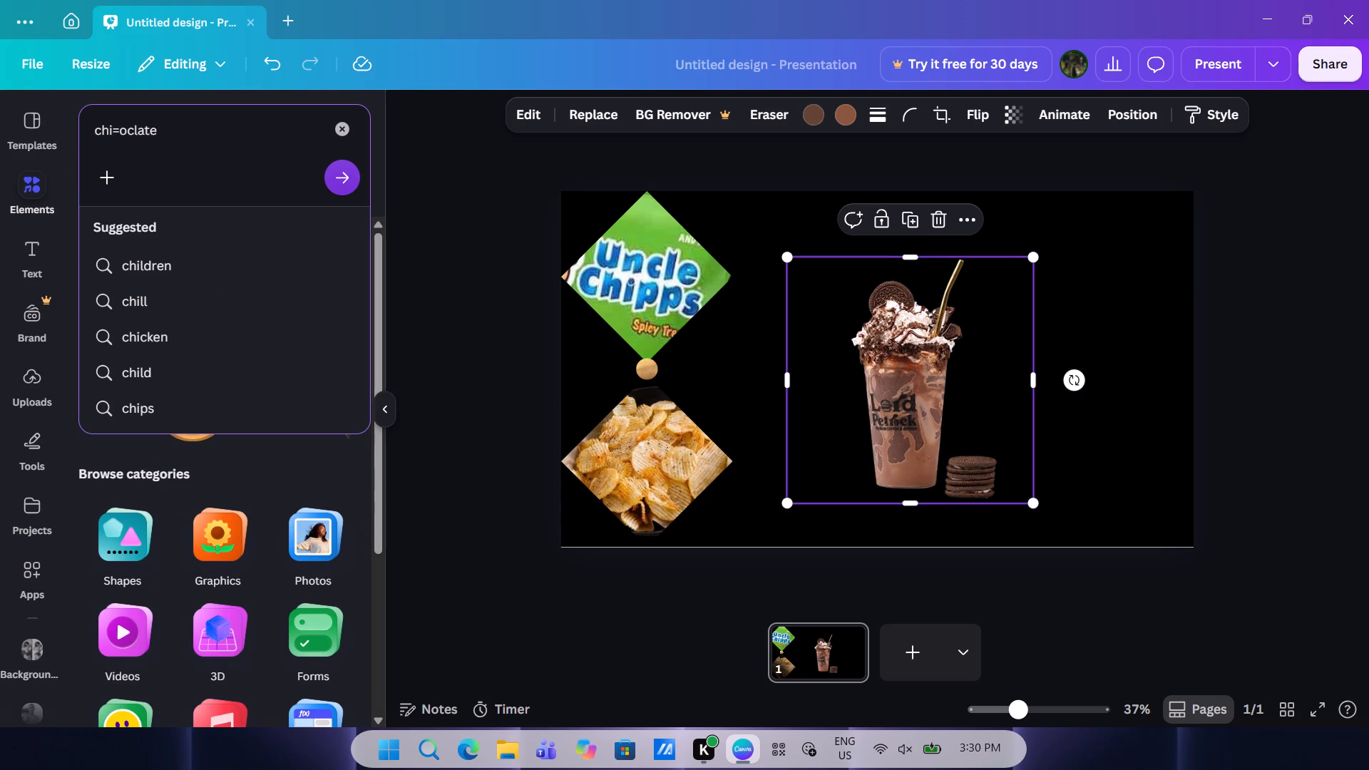
{"action": "left_click", "coordinate": [121, 133]}
{"action": "key", "text": "equal"}
{"action": "key", "text": "BackSpace"}
{"action": "key", "text": "BackSpace"}
{"action": "key", "text": "BackSpace"}
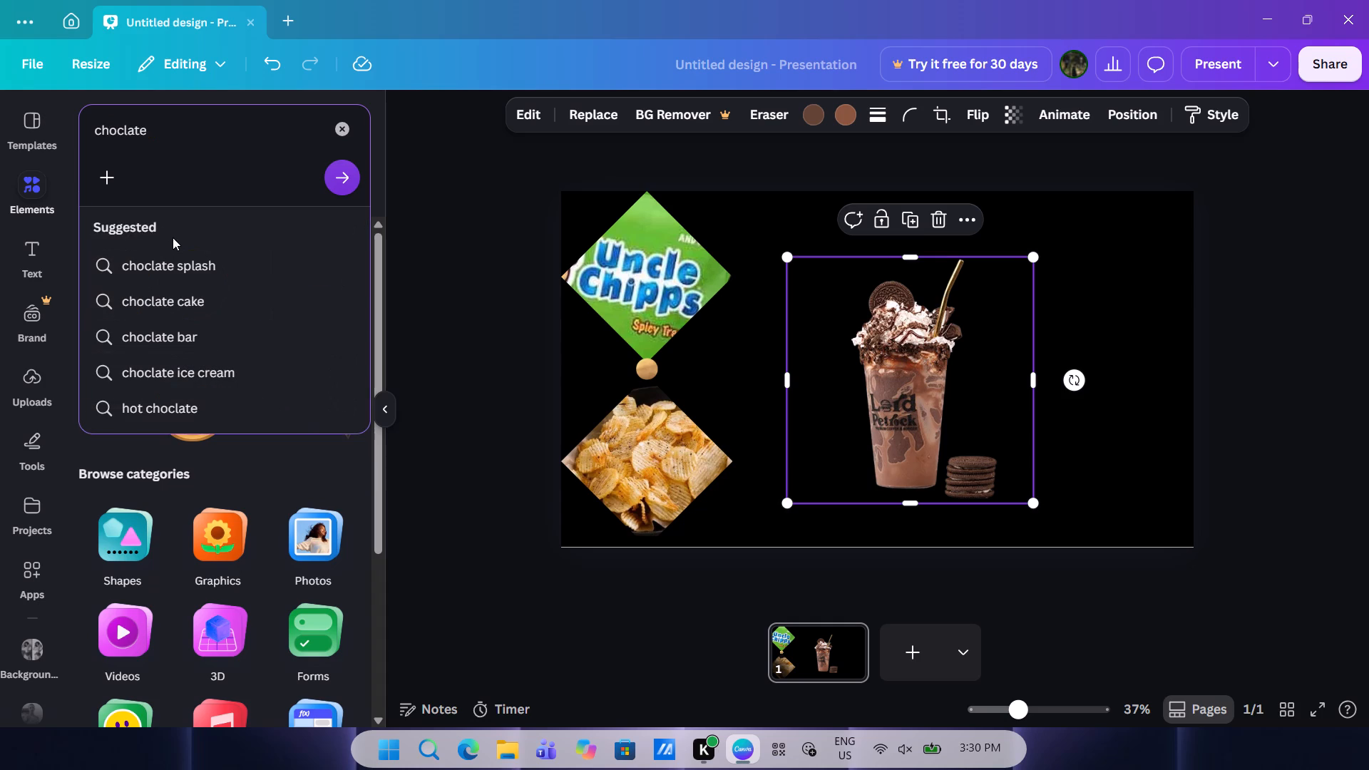
{"action": "left_click", "coordinate": [186, 268]}
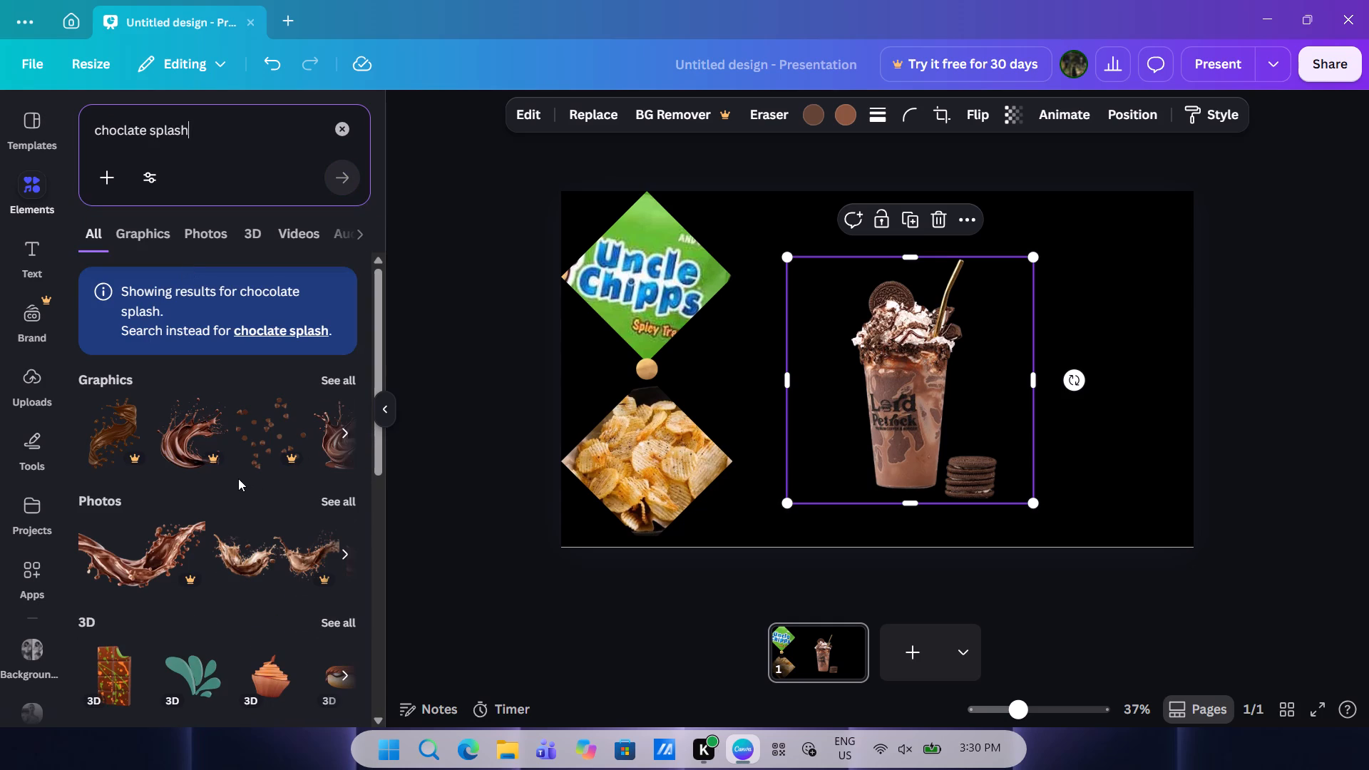
{"action": "scroll", "coordinate": [253, 513], "scroll_direction": "left", "scroll_amount": 1}
{"action": "scroll", "coordinate": [289, 463], "scroll_direction": "left", "scroll_amount": 1}
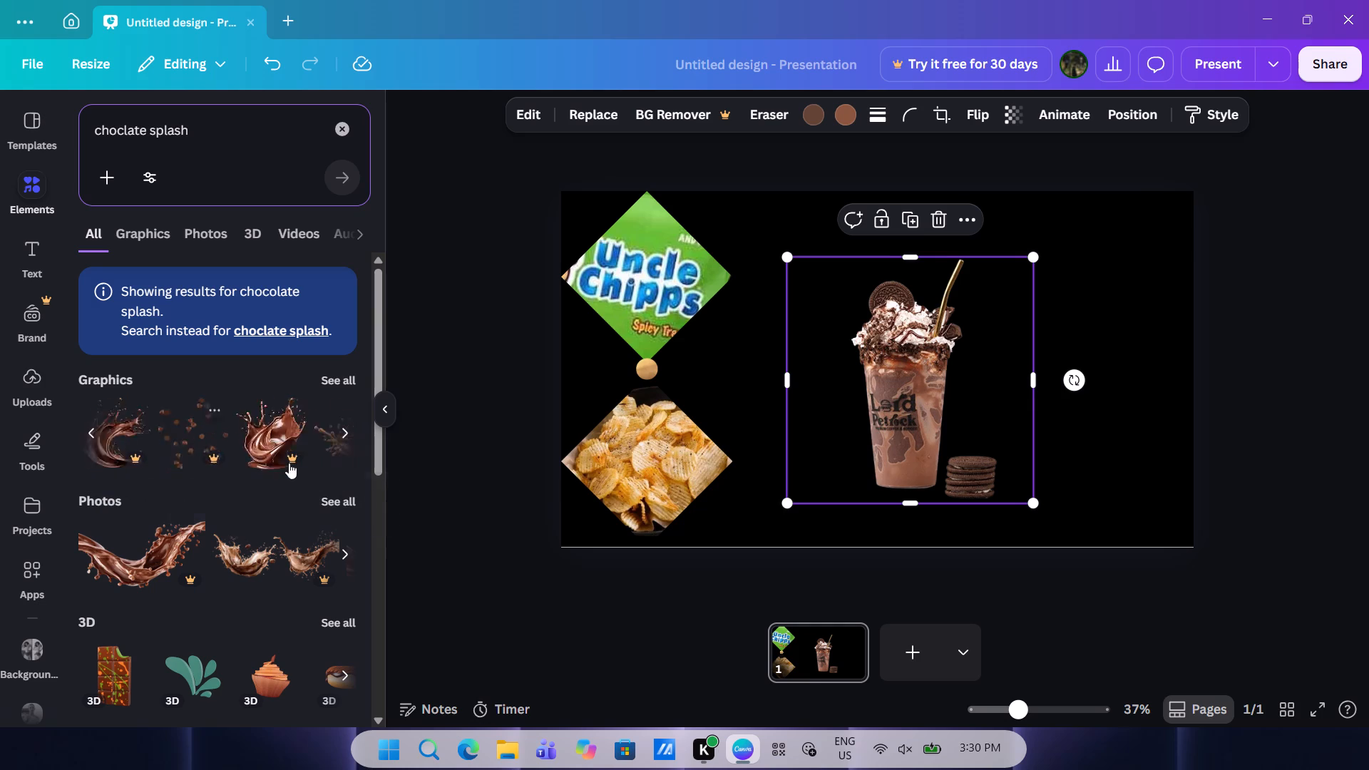
{"action": "scroll", "coordinate": [289, 463], "scroll_direction": "left", "scroll_amount": 1}
{"action": "left_click", "coordinate": [329, 379]}
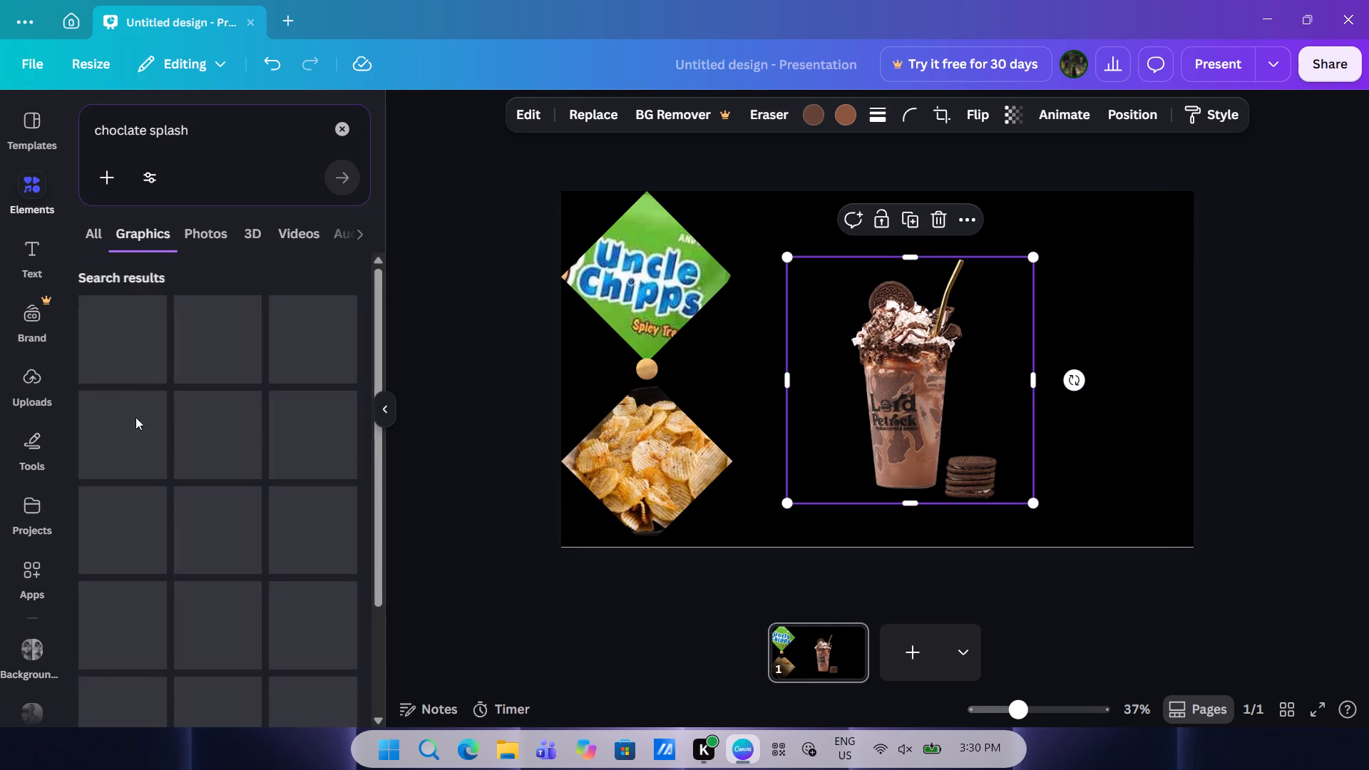
Add the scattered chocolate chips graphic from the search results and place it over the milkshake image.
{"action": "scroll", "coordinate": [140, 442], "scroll_direction": "down", "scroll_amount": 1}
{"action": "scroll", "coordinate": [230, 494], "scroll_direction": "down", "scroll_amount": 1}
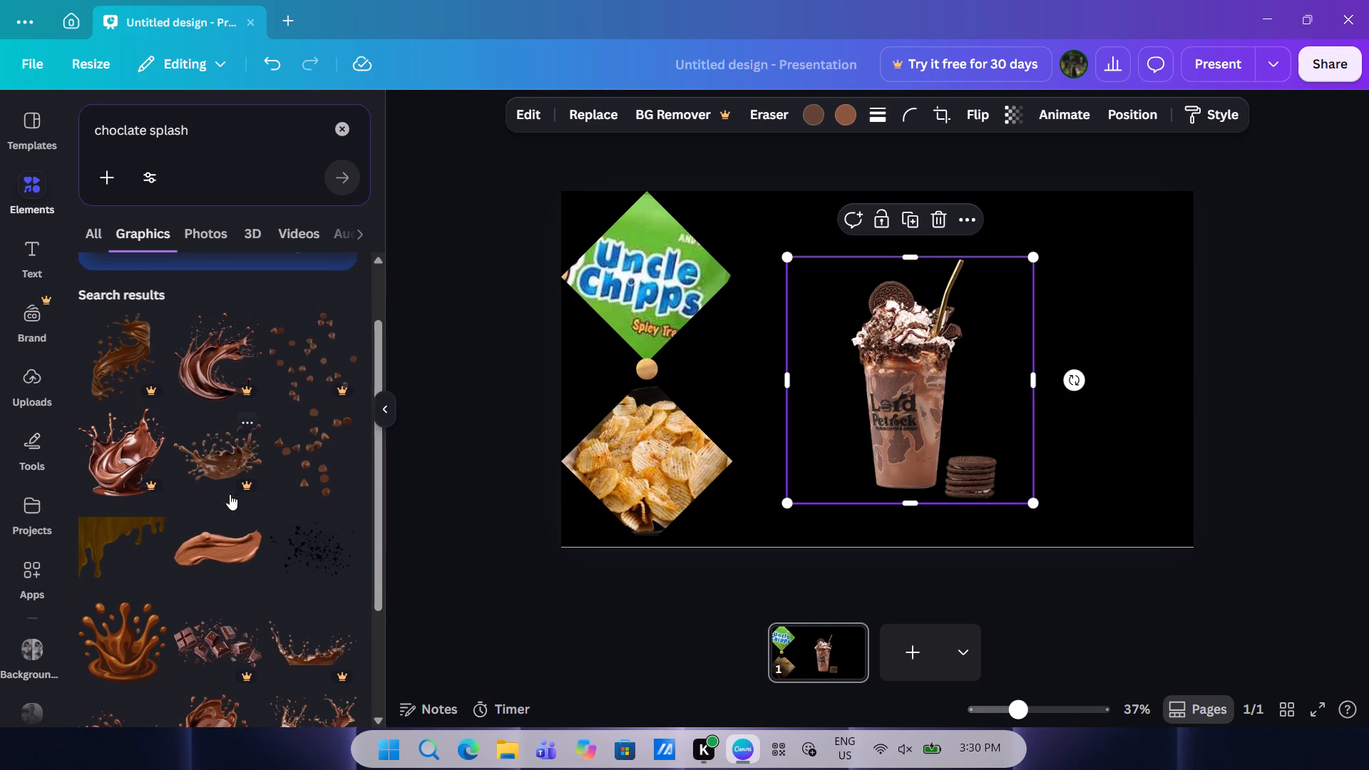
{"action": "scroll", "coordinate": [230, 494], "scroll_direction": "down", "scroll_amount": 1}
{"action": "left_click", "coordinate": [330, 456]}
{"action": "left_click_drag", "start_coordinate": [888, 384], "coordinate": [893, 389]}
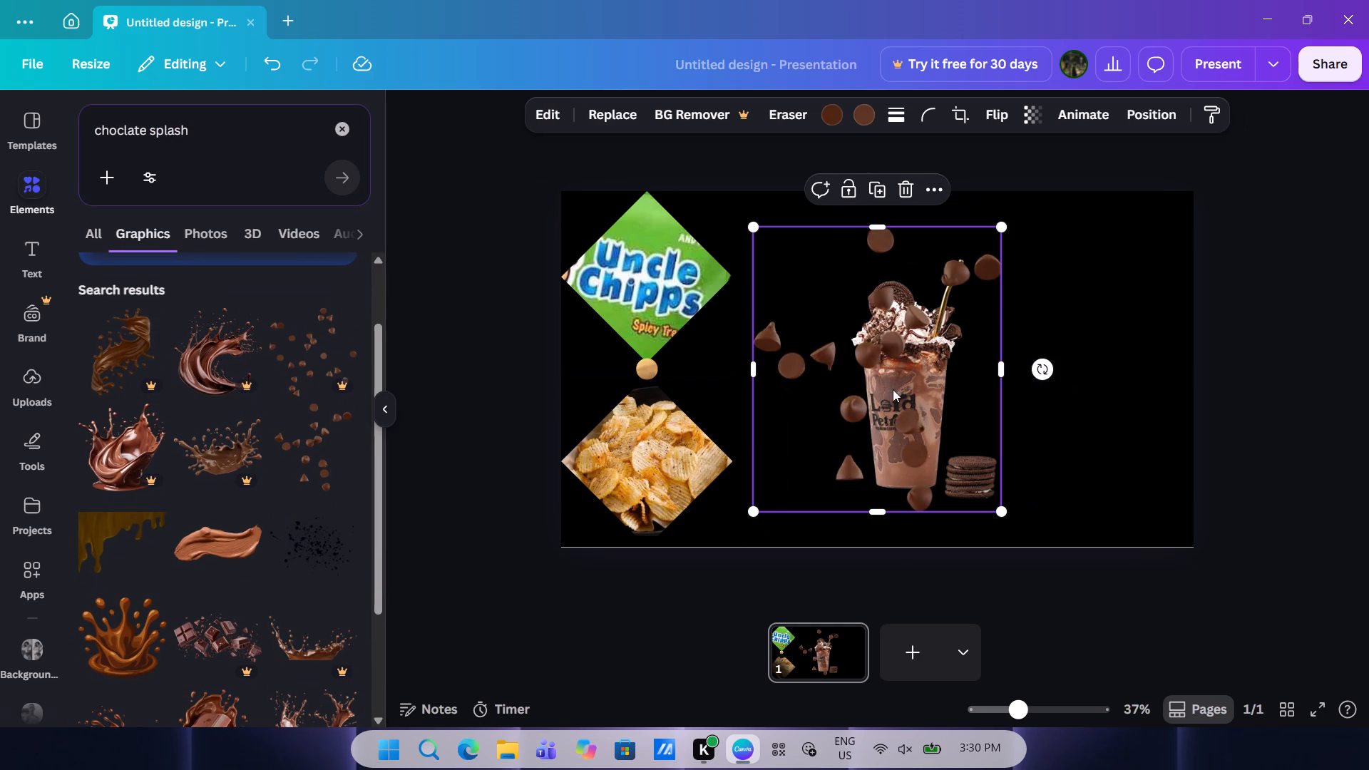
{"action": "left_click_drag", "start_coordinate": [893, 389], "coordinate": [926, 386]}
Send the chocolate chips graphic backward one layer so it sits behind the milkshake.
{"action": "right_click", "coordinate": [909, 376]}
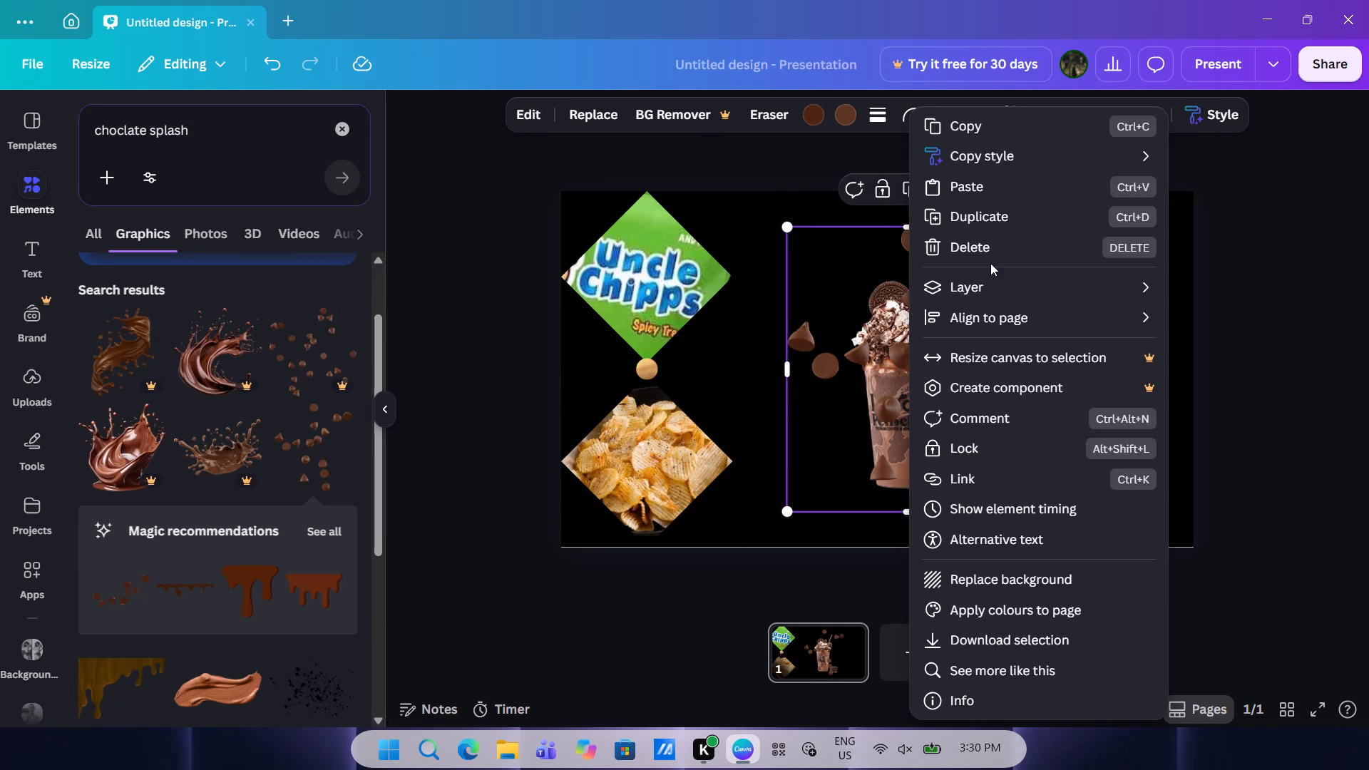
{"action": "left_click", "coordinate": [970, 294]}
{"action": "left_click", "coordinate": [798, 353]}
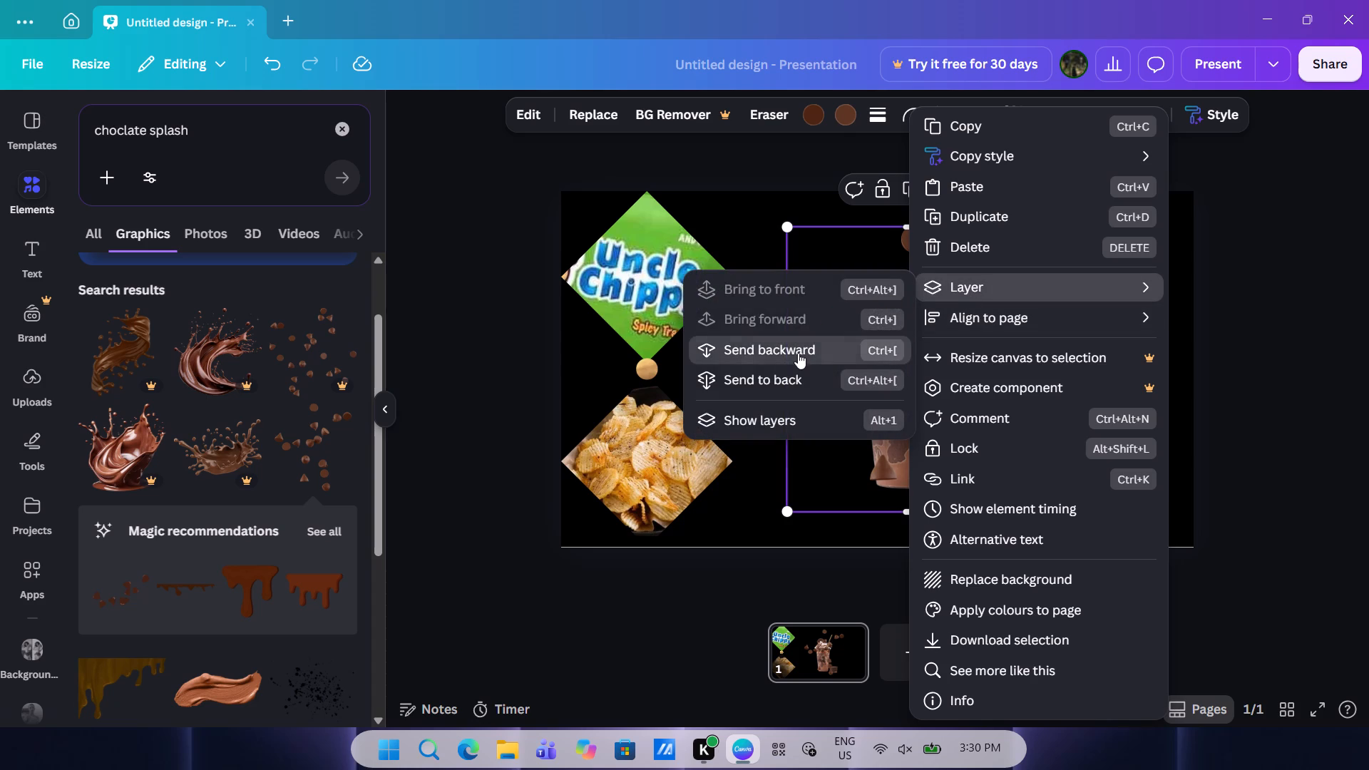
{"action": "left_click", "coordinate": [738, 186]}
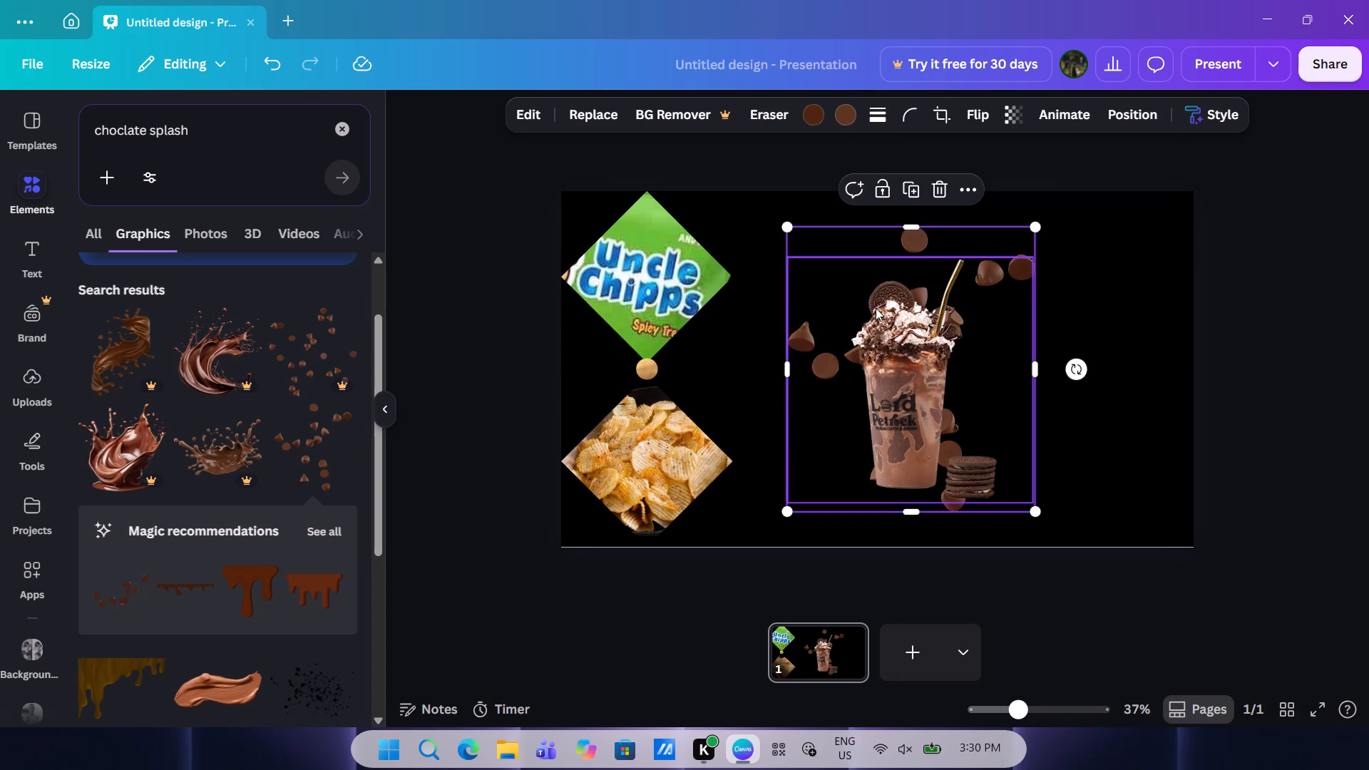
Move the chocolate chips graphic up to the slide's top edge, horizontally aligned with the milkshake.
{"action": "left_click_drag", "start_coordinate": [904, 237], "coordinate": [881, 216]}
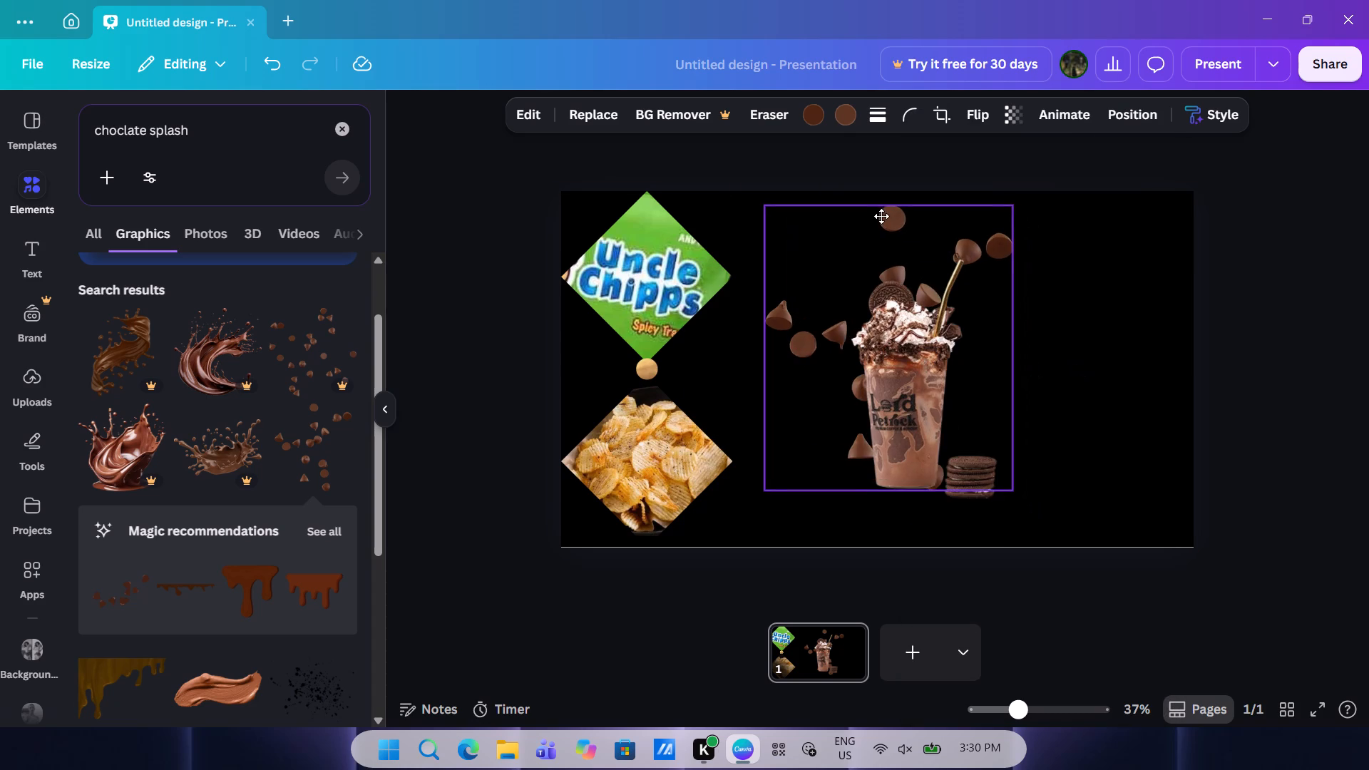
{"action": "left_click_drag", "start_coordinate": [881, 216], "coordinate": [905, 207]}
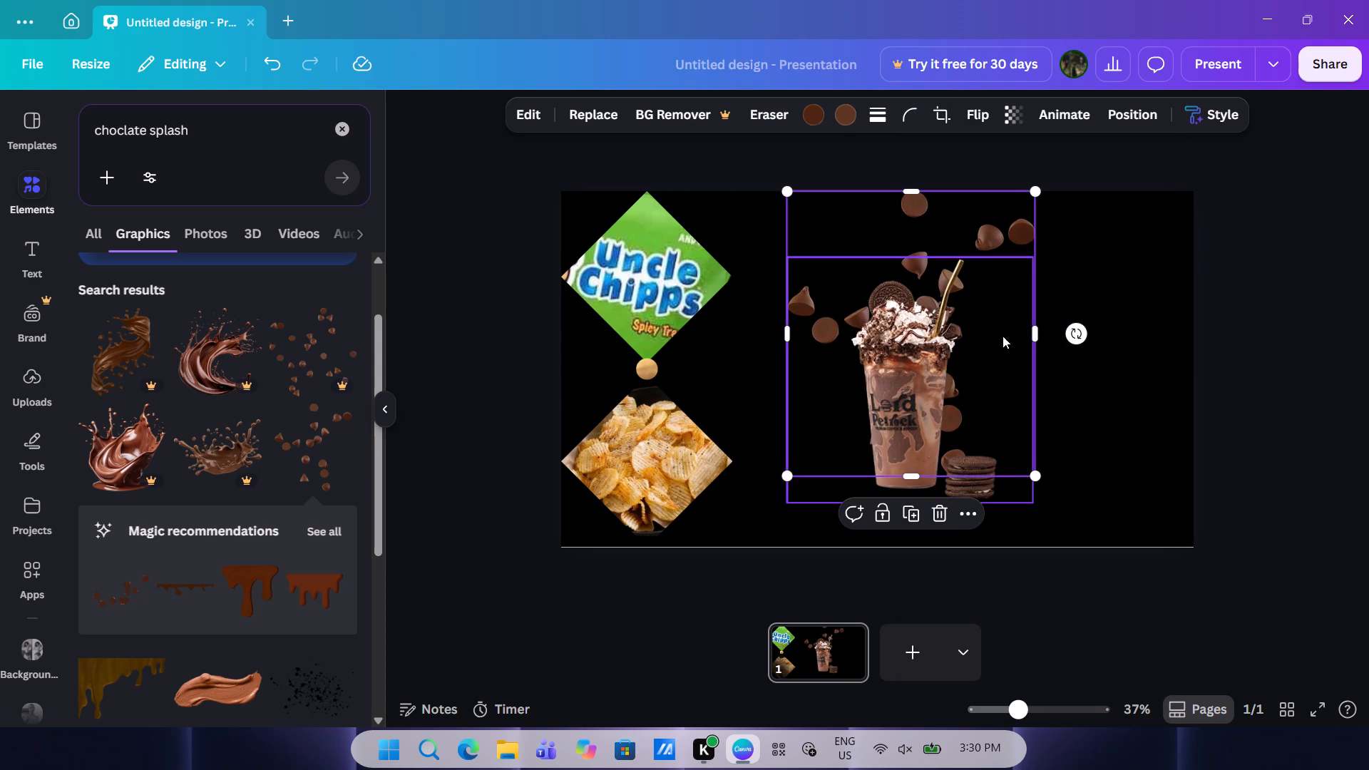
Tilt the chocolate chips graphic slightly counter-clockwise and nudge it so the chips scatter around the milkshake.
{"action": "left_click_drag", "start_coordinate": [1080, 334], "coordinate": [1045, 296]}
{"action": "left_click_drag", "start_coordinate": [956, 200], "coordinate": [962, 212]}
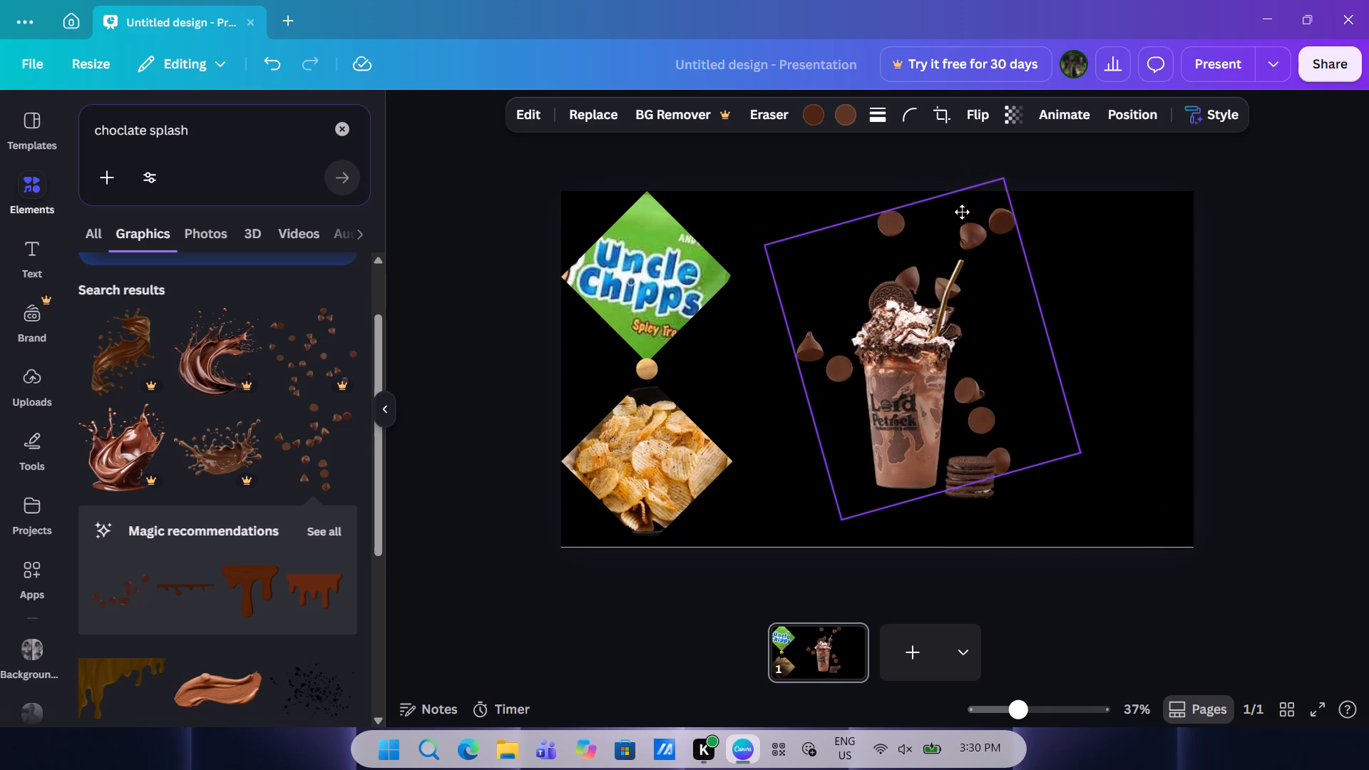
{"action": "left_click_drag", "start_coordinate": [962, 212], "coordinate": [951, 207]}
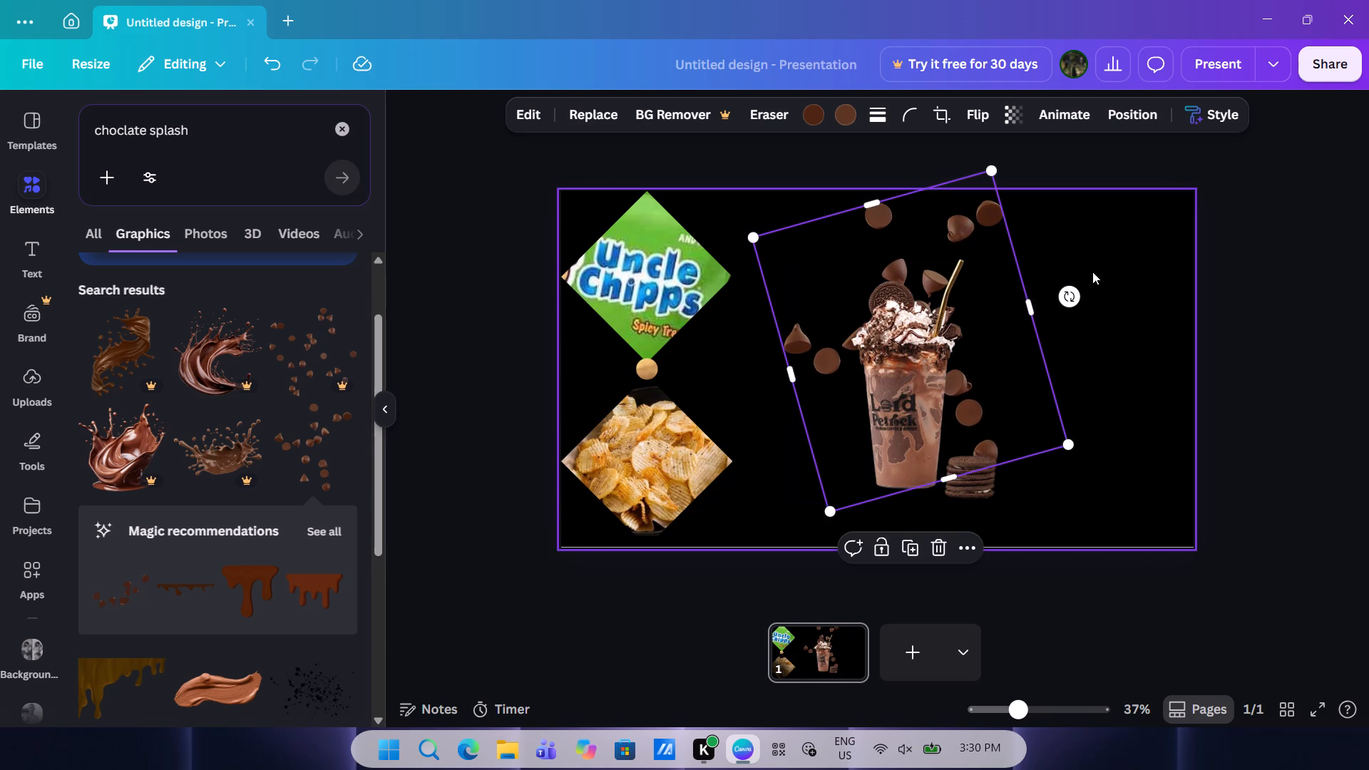
{"action": "left_click_drag", "start_coordinate": [1067, 298], "coordinate": [1048, 313]}
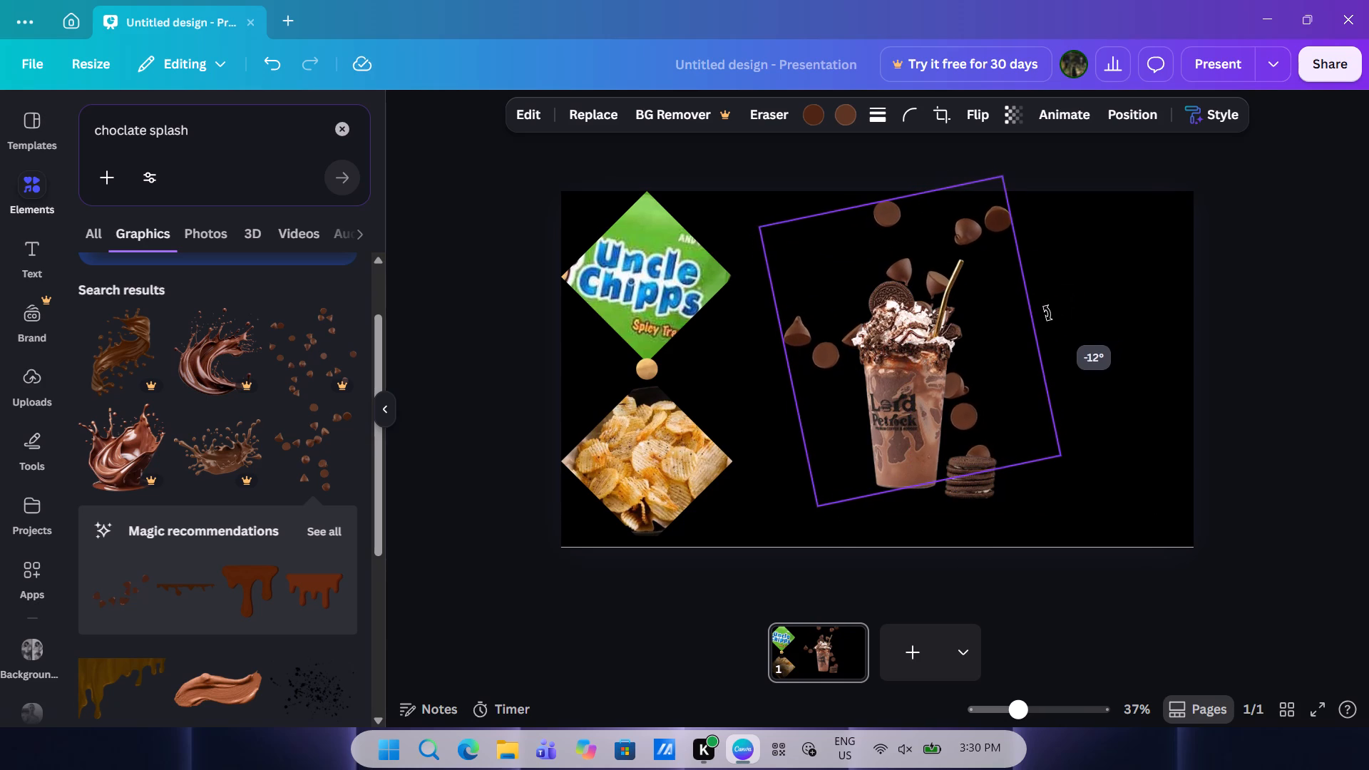
{"action": "left_click_drag", "start_coordinate": [1048, 313], "coordinate": [1017, 326]}
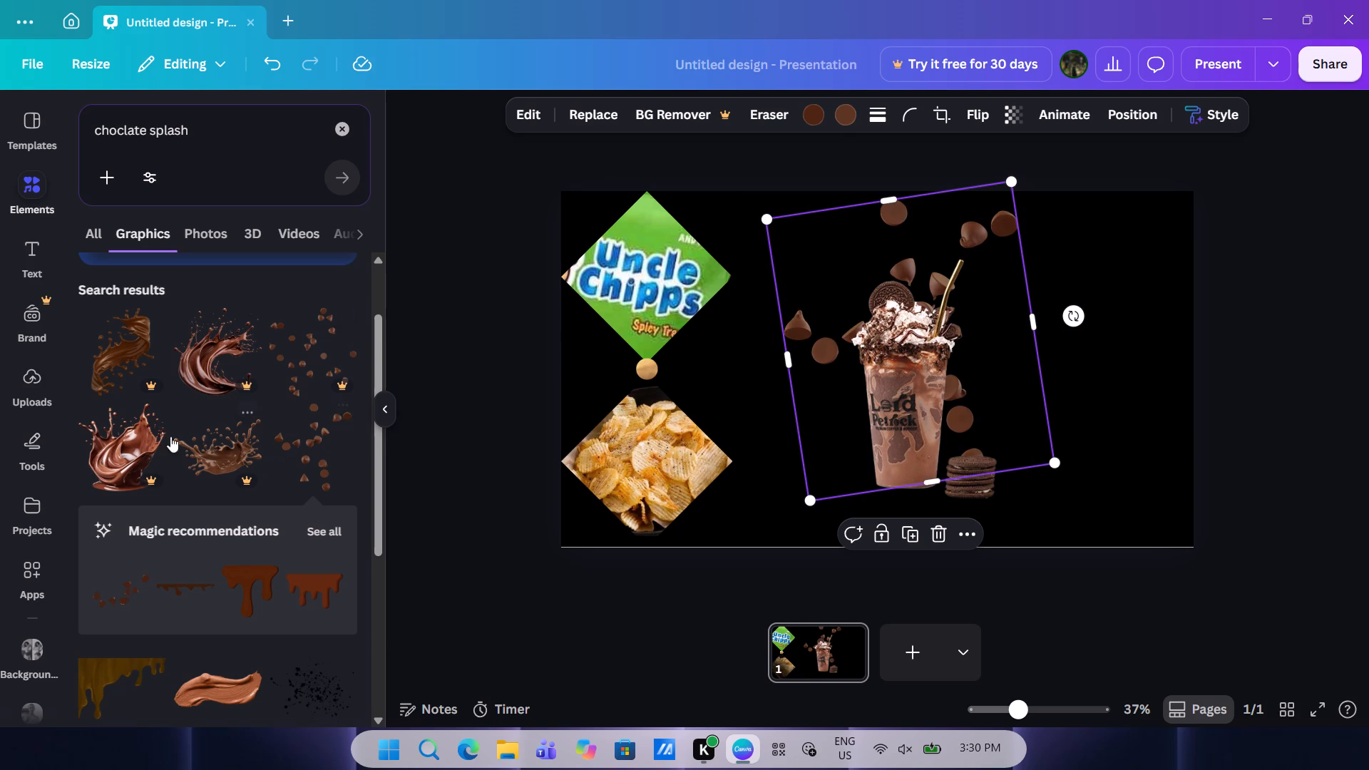
Browse the "choclate splash" graphics results for a splash that suits the milkshake.
{"action": "scroll", "coordinate": [143, 431], "scroll_direction": "right", "scroll_amount": 2}
{"action": "scroll", "coordinate": [153, 553], "scroll_direction": "right", "scroll_amount": 1}
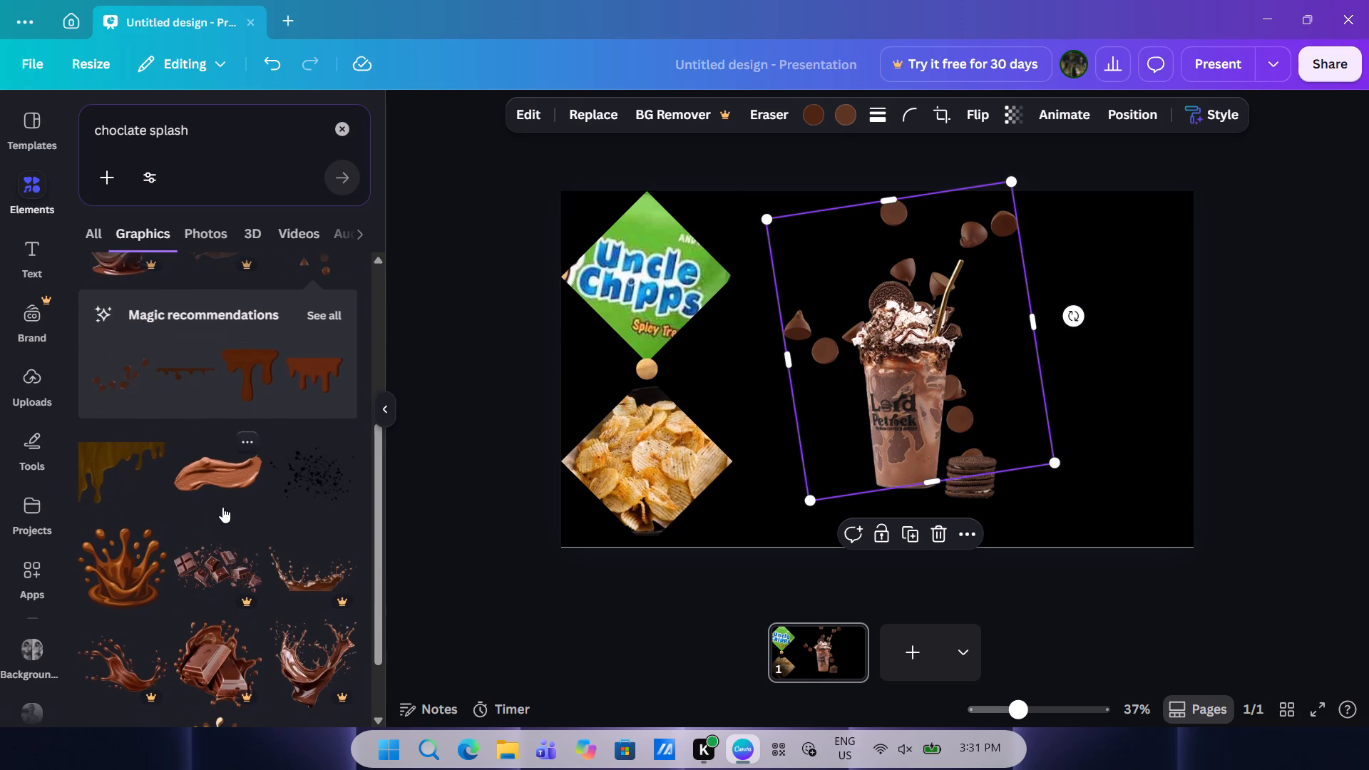
{"action": "scroll", "coordinate": [222, 507], "scroll_direction": "right", "scroll_amount": 2}
{"action": "scroll", "coordinate": [177, 562], "scroll_direction": "right", "scroll_amount": 2}
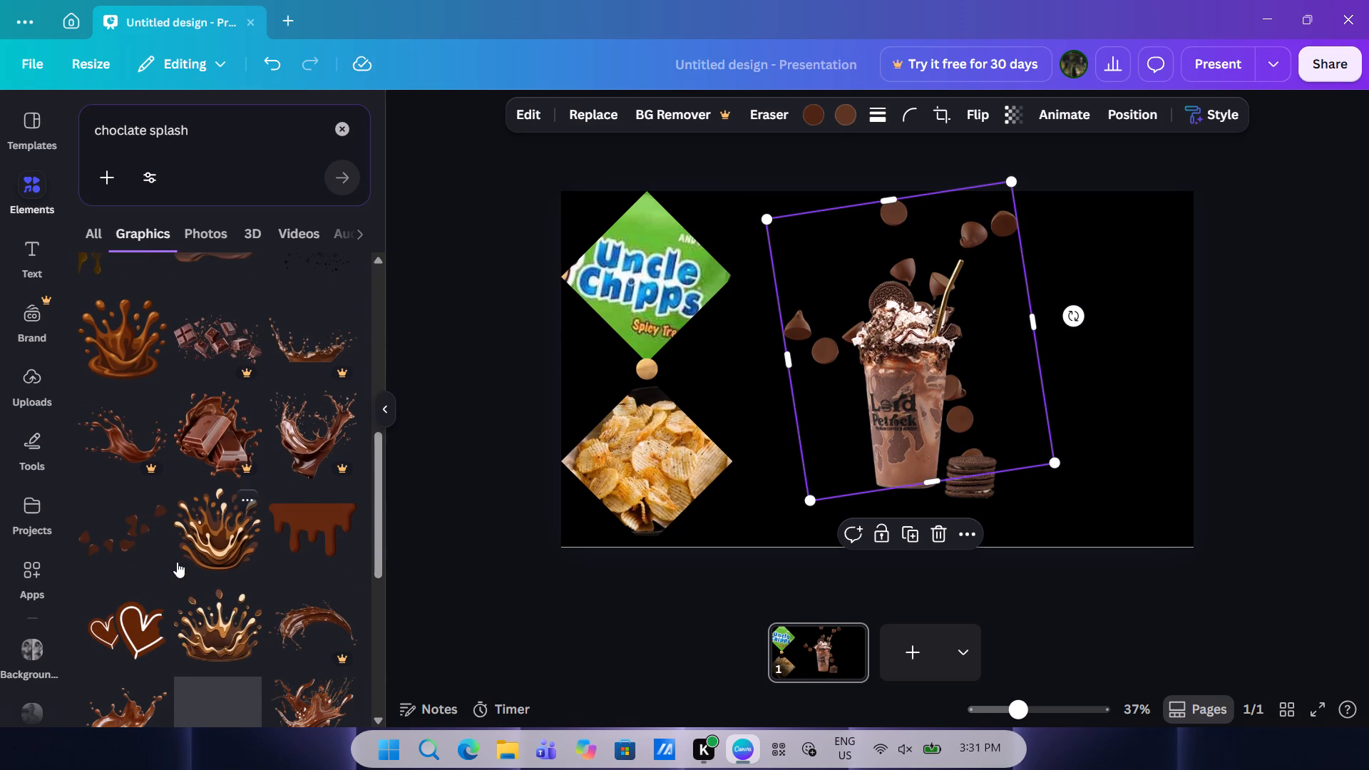
{"action": "scroll", "coordinate": [183, 545], "scroll_direction": "right", "scroll_amount": 4}
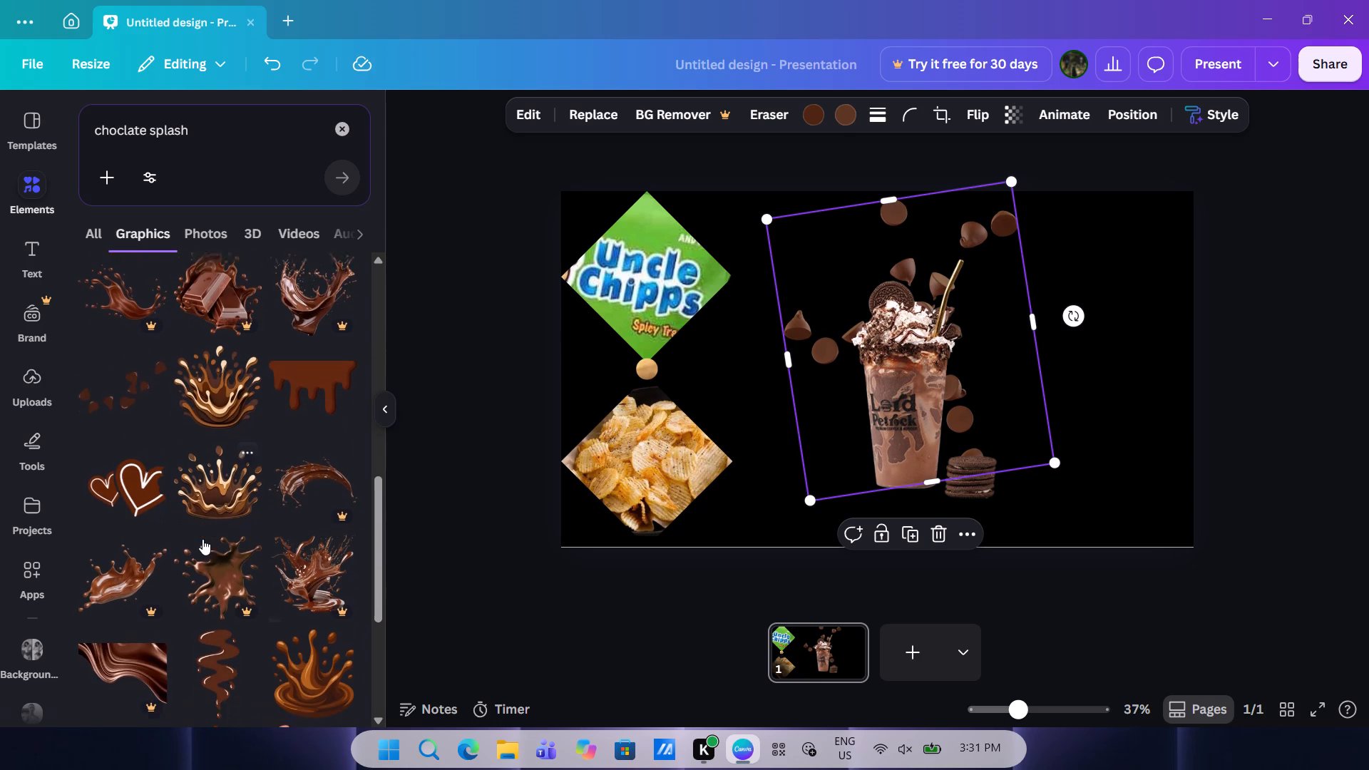
{"action": "scroll", "coordinate": [202, 539], "scroll_direction": "right", "scroll_amount": 1}
{"action": "scroll", "coordinate": [115, 550], "scroll_direction": "right", "scroll_amount": 1}
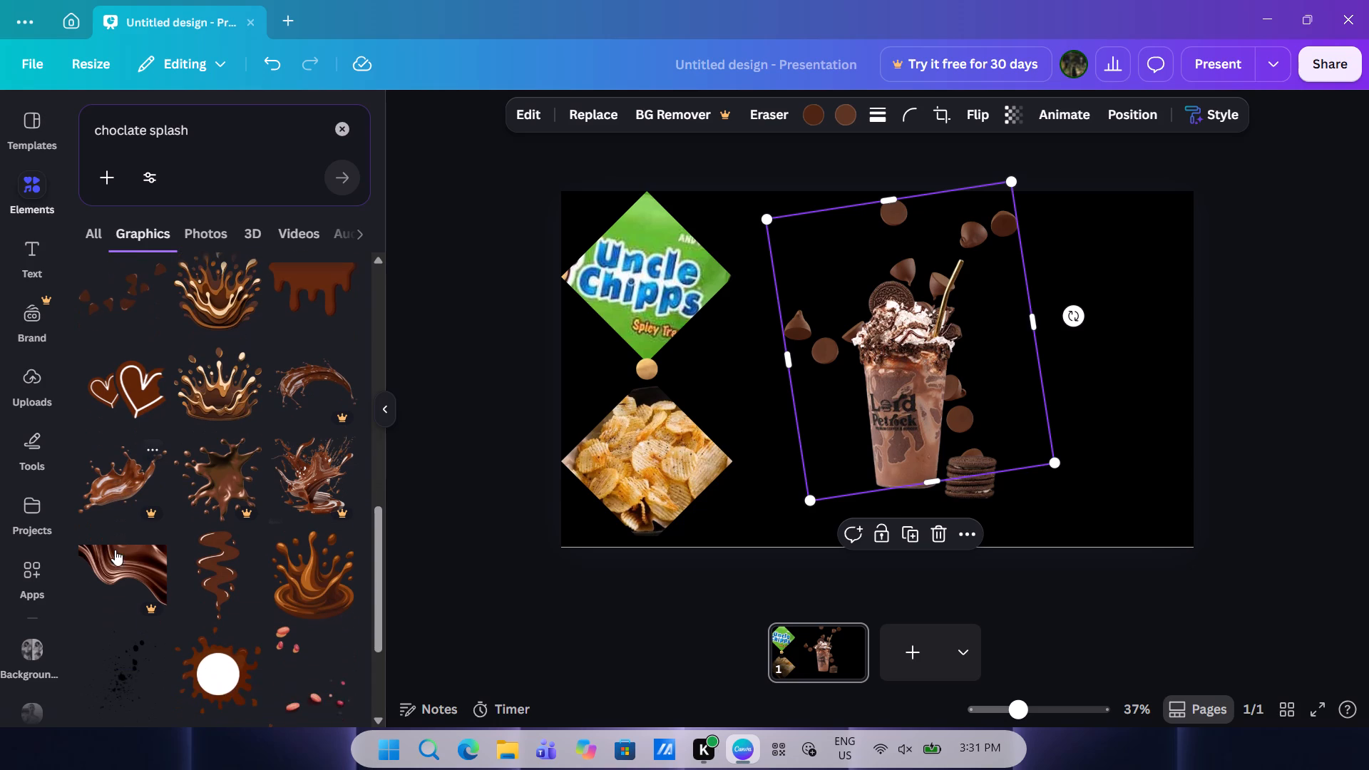
{"action": "scroll", "coordinate": [115, 550], "scroll_direction": "right", "scroll_amount": 1}
{"action": "scroll", "coordinate": [275, 592], "scroll_direction": "right", "scroll_amount": 1}
{"action": "scroll", "coordinate": [175, 600], "scroll_direction": "right", "scroll_amount": 2}
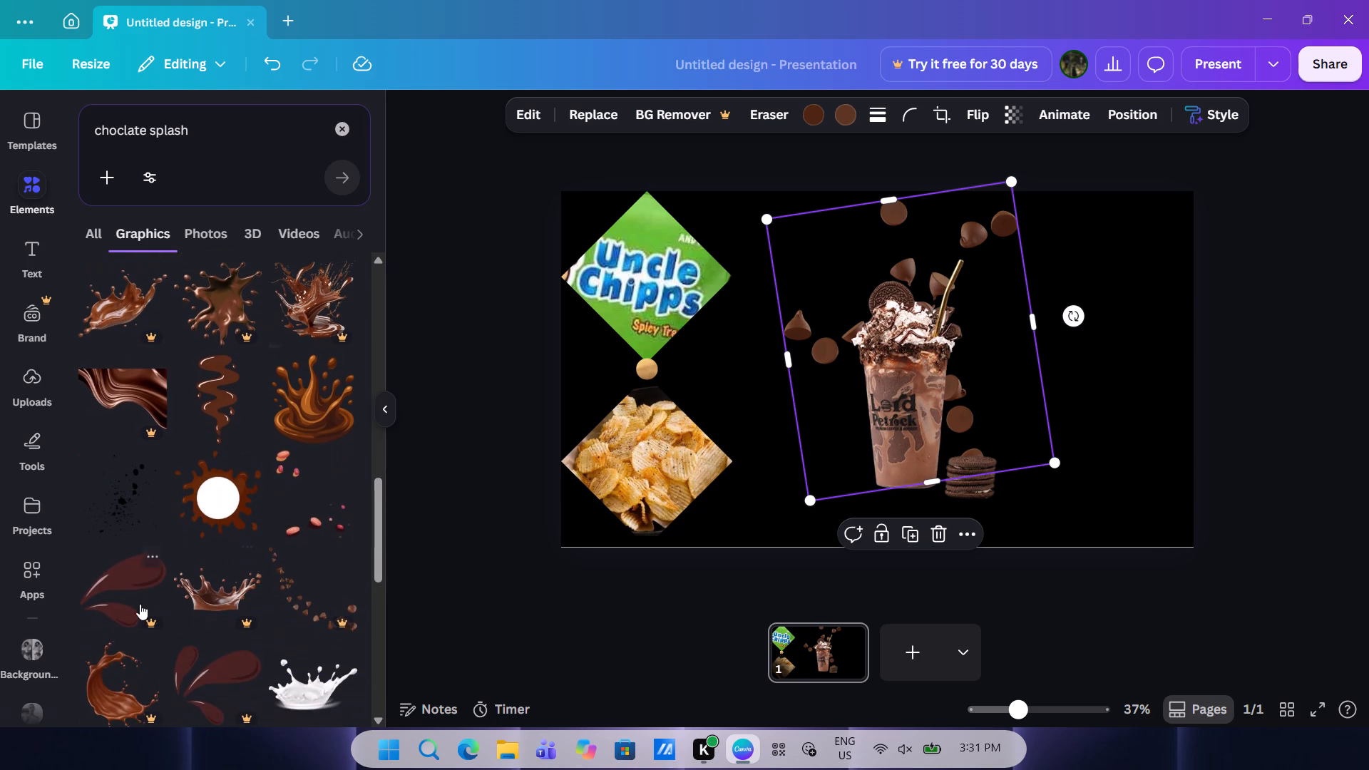
{"action": "scroll", "coordinate": [140, 604], "scroll_direction": "right", "scroll_amount": 5}
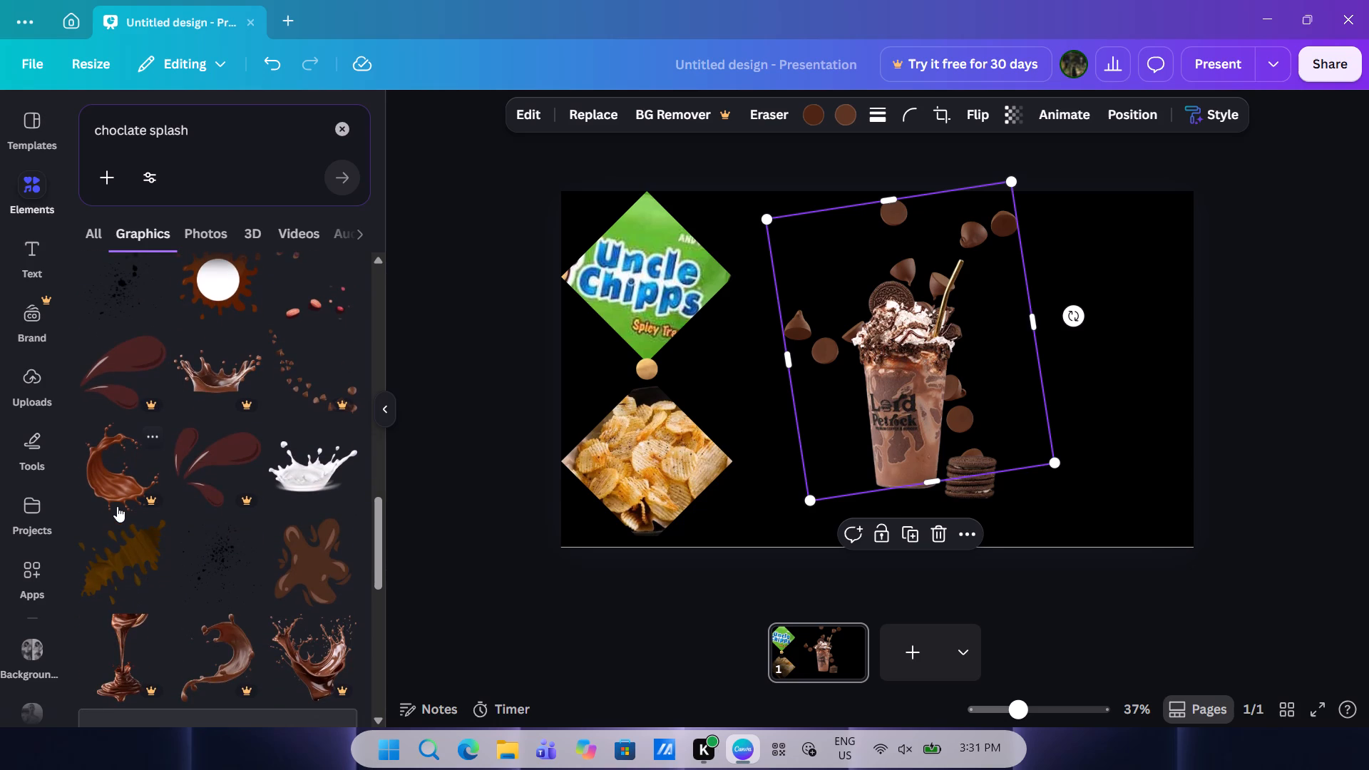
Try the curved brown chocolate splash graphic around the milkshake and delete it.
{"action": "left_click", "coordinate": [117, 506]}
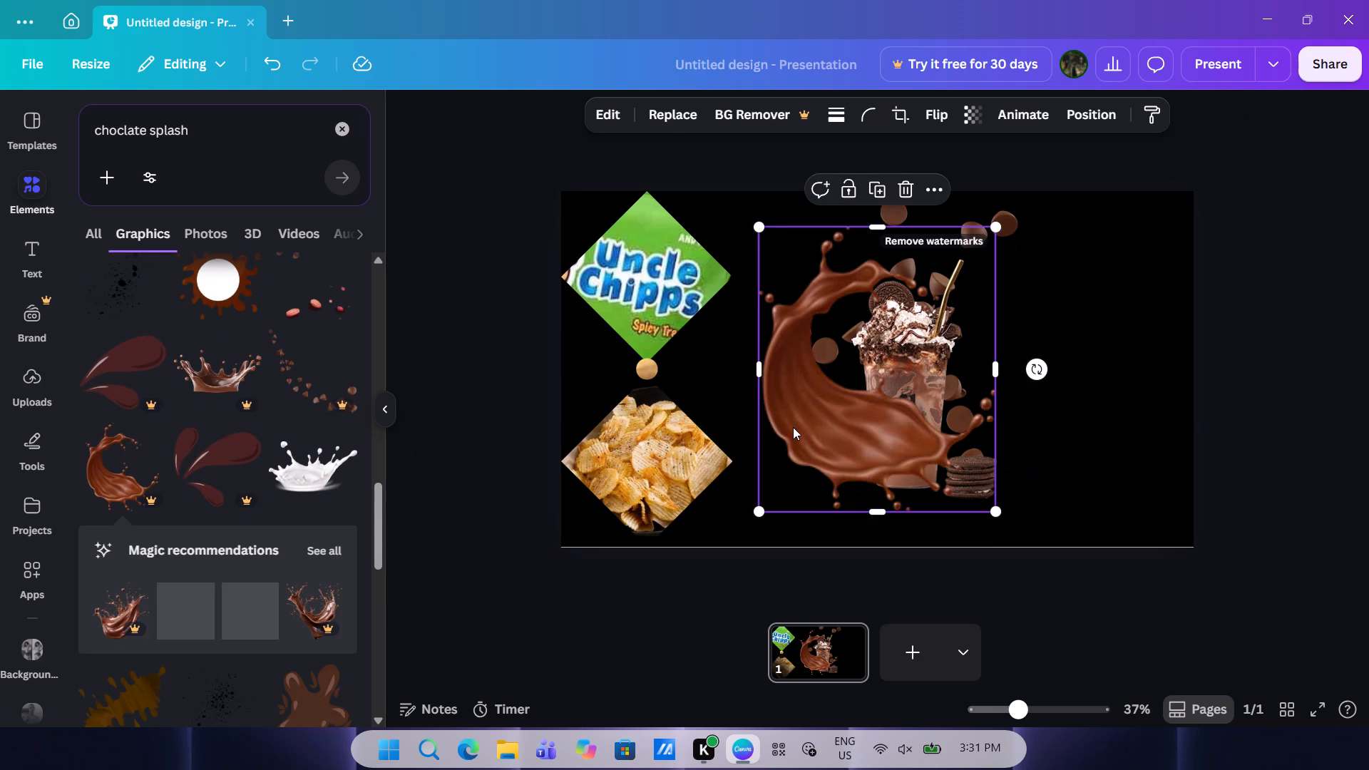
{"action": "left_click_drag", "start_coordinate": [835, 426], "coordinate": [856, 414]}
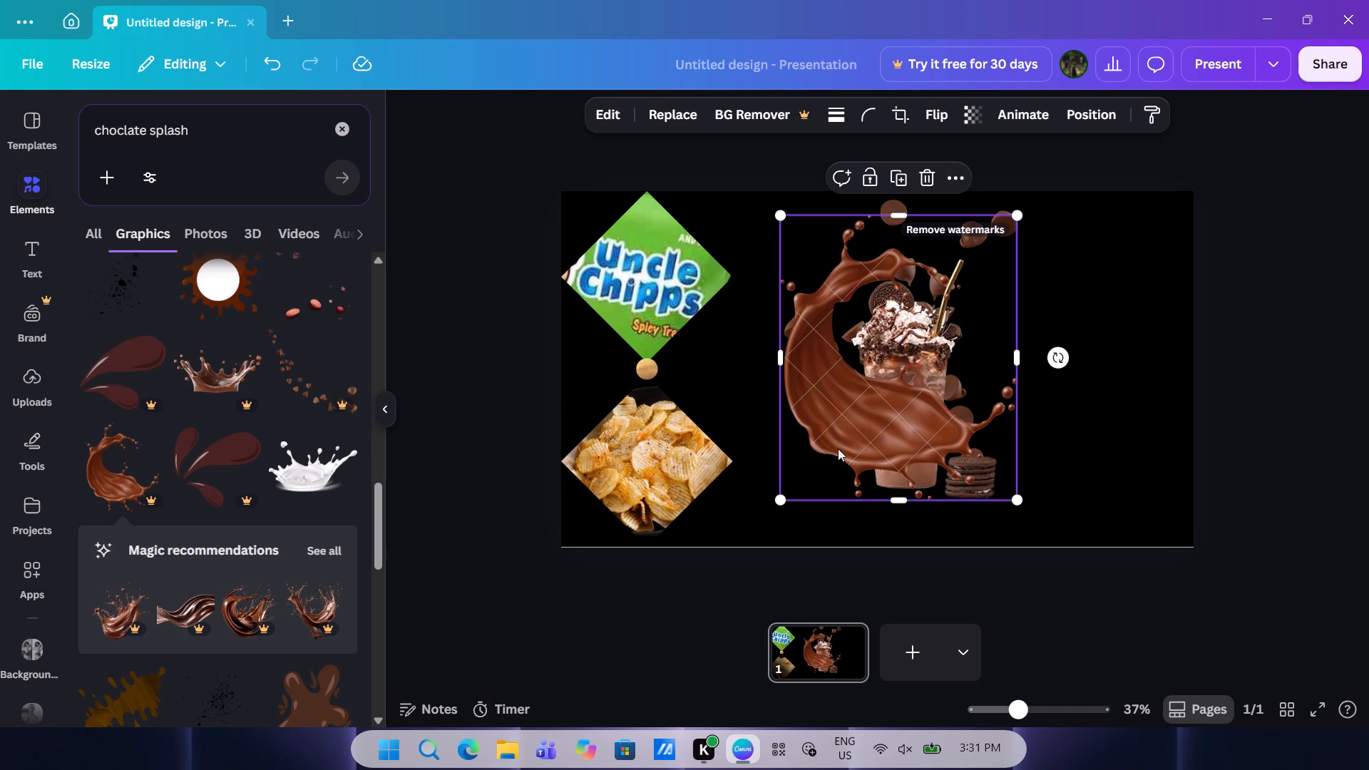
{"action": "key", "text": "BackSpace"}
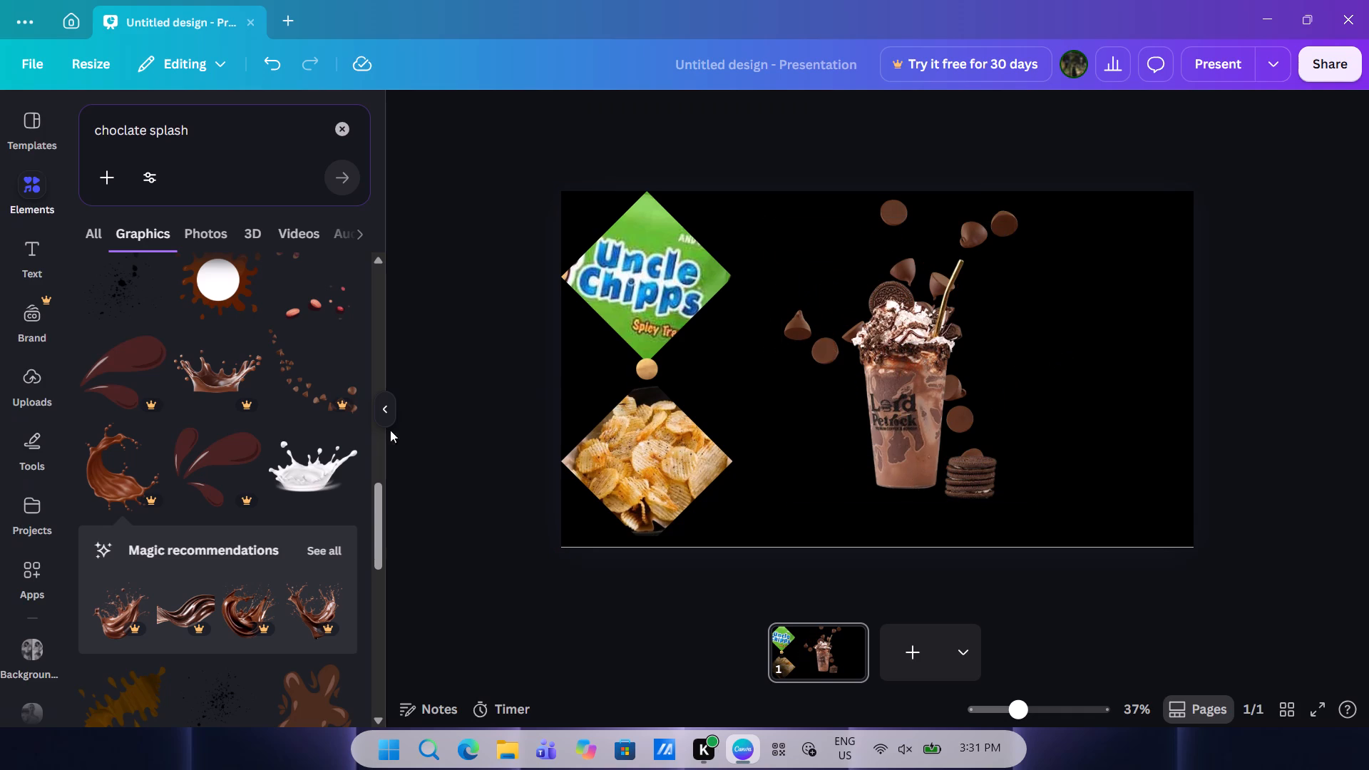
Browse further through the chocolate splash graphics for another splash to place around the milkshake.
{"action": "scroll", "coordinate": [321, 459], "scroll_direction": "down", "scroll_amount": 2}
{"action": "scroll", "coordinate": [173, 453], "scroll_direction": "down", "scroll_amount": 1}
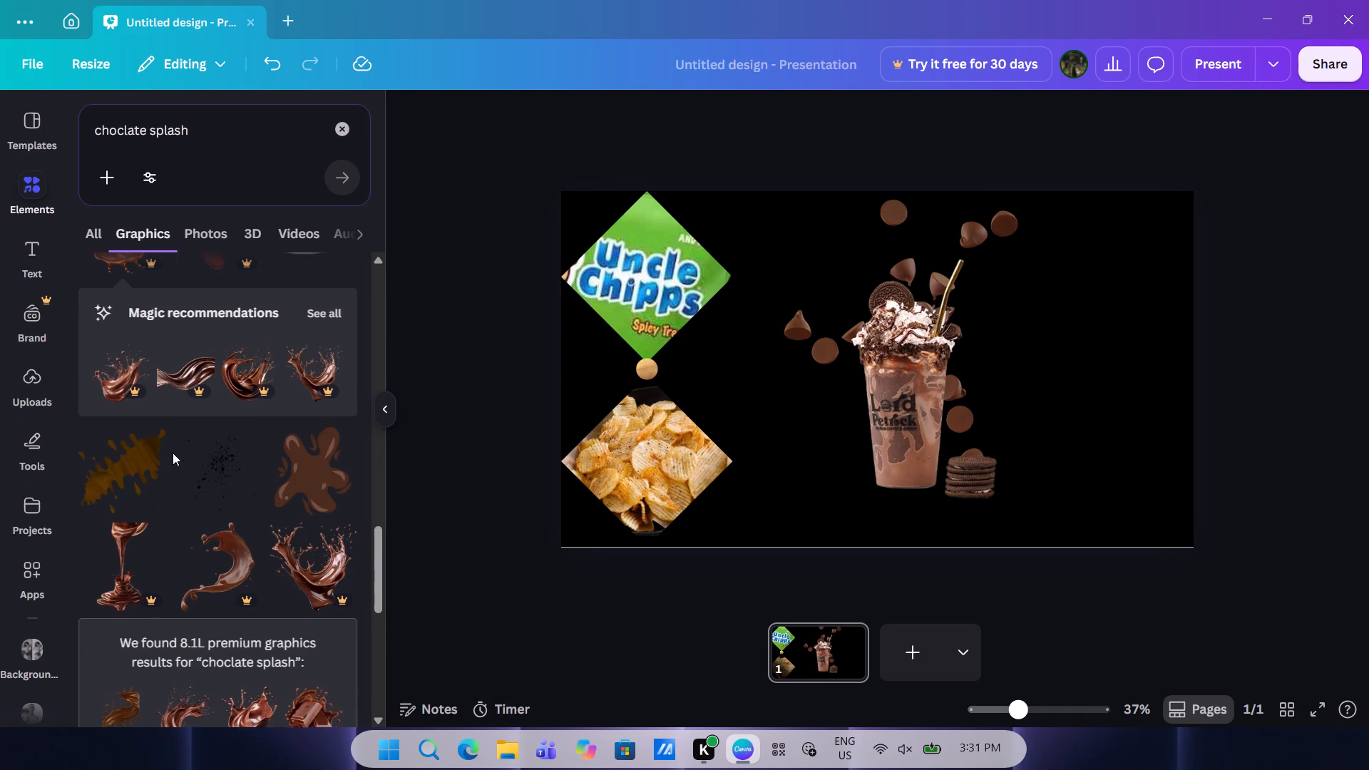
{"action": "scroll", "coordinate": [173, 453], "scroll_direction": "down", "scroll_amount": 1}
{"action": "scroll", "coordinate": [171, 500], "scroll_direction": "right", "scroll_amount": 3}
{"action": "scroll", "coordinate": [13, 563], "scroll_direction": "right", "scroll_amount": 2}
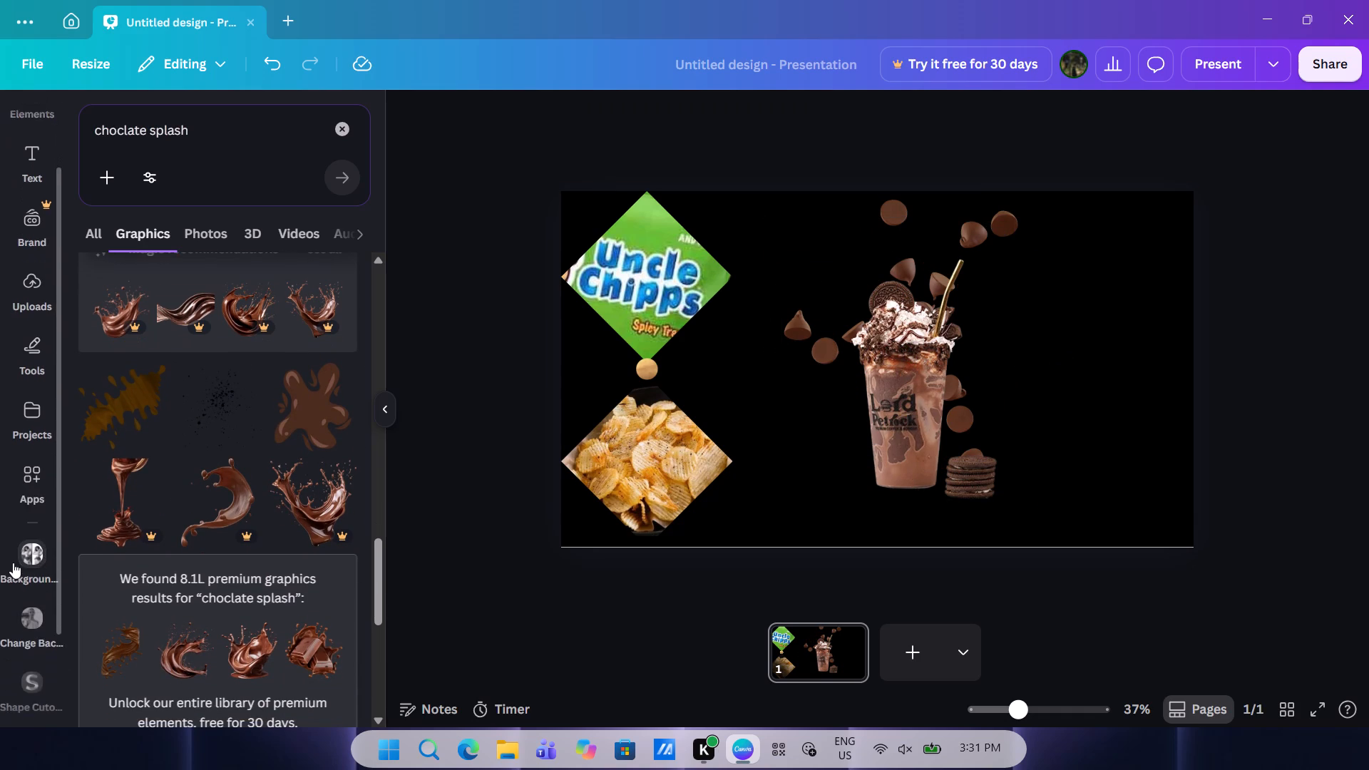
{"action": "scroll", "coordinate": [13, 563], "scroll_direction": "up", "scroll_amount": 1}
{"action": "scroll", "coordinate": [242, 516], "scroll_direction": "down", "scroll_amount": 3}
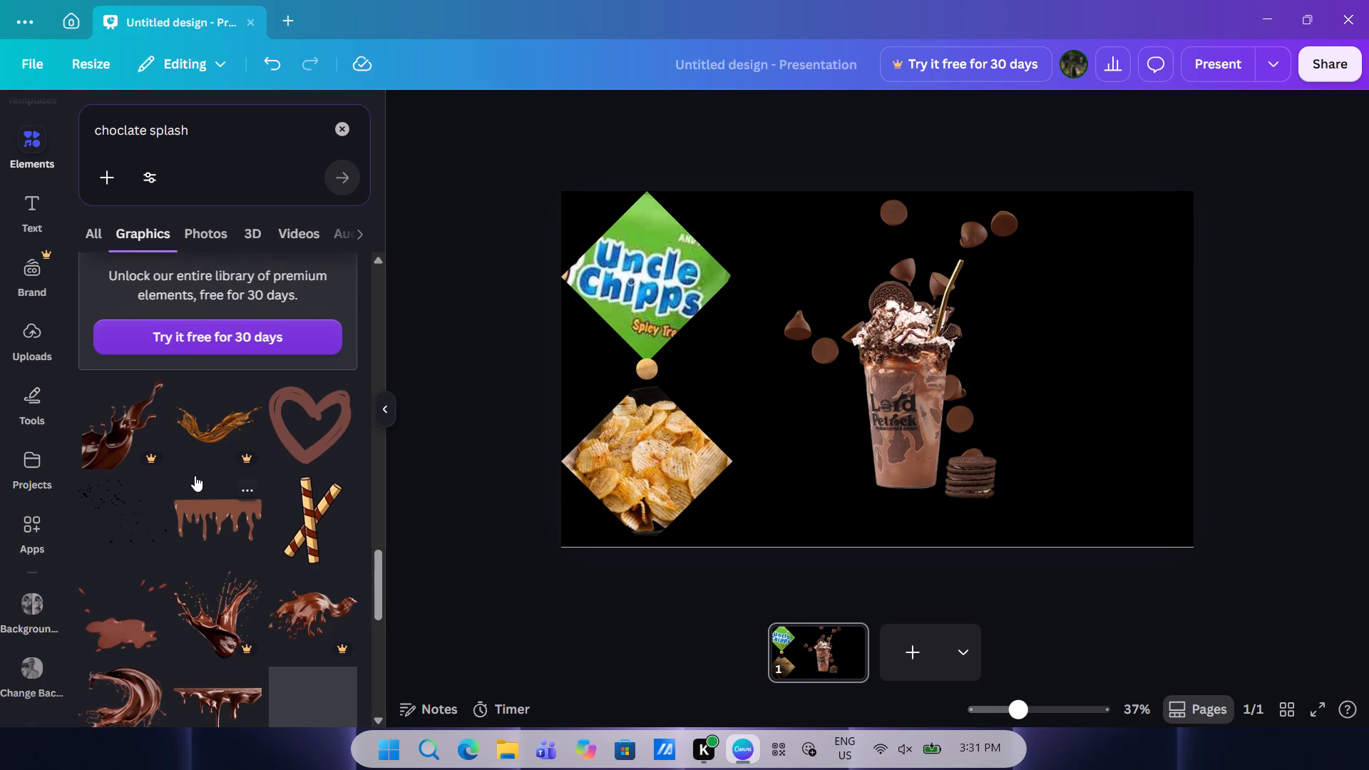
{"action": "scroll", "coordinate": [195, 476], "scroll_direction": "right", "scroll_amount": 3}
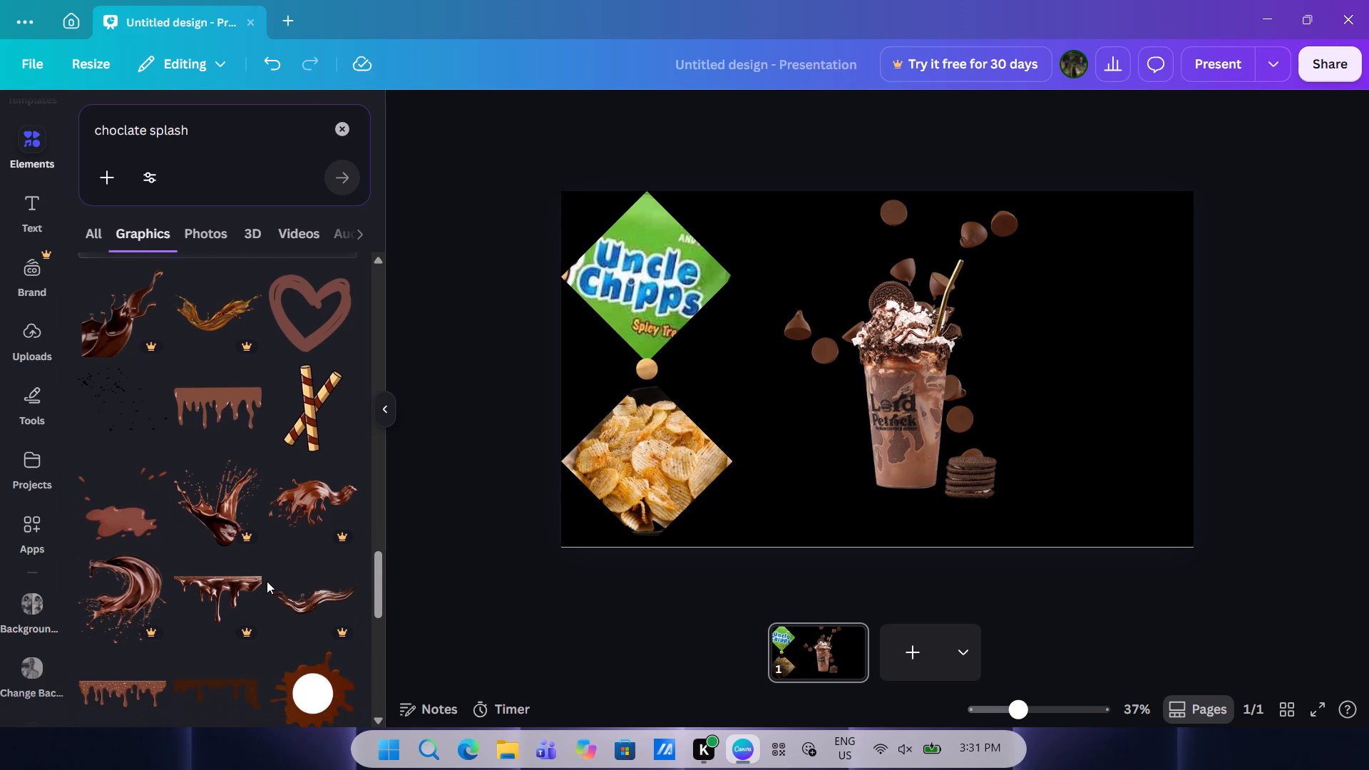
{"action": "scroll", "coordinate": [267, 581], "scroll_direction": "right", "scroll_amount": 1}
{"action": "scroll", "coordinate": [281, 514], "scroll_direction": "down", "scroll_amount": 1}
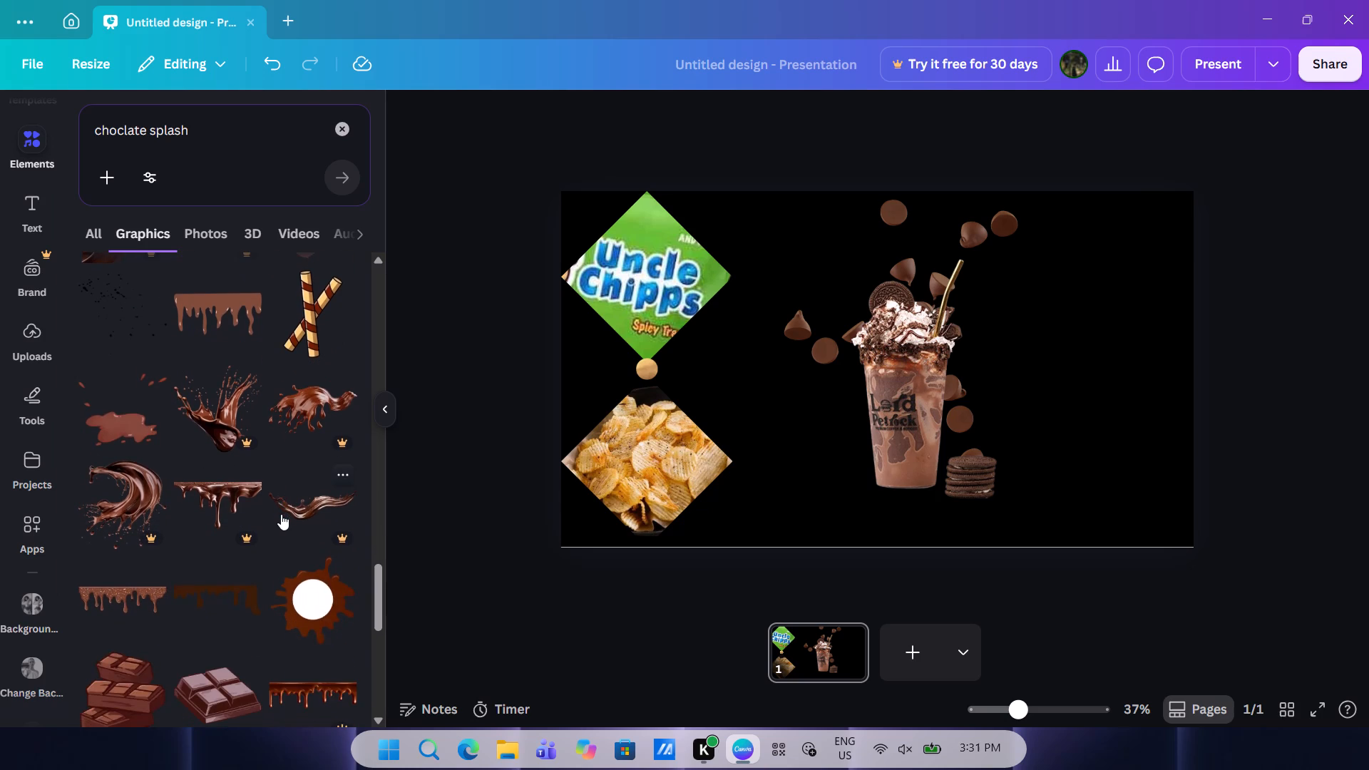
{"action": "scroll", "coordinate": [281, 514], "scroll_direction": "down", "scroll_amount": 3}
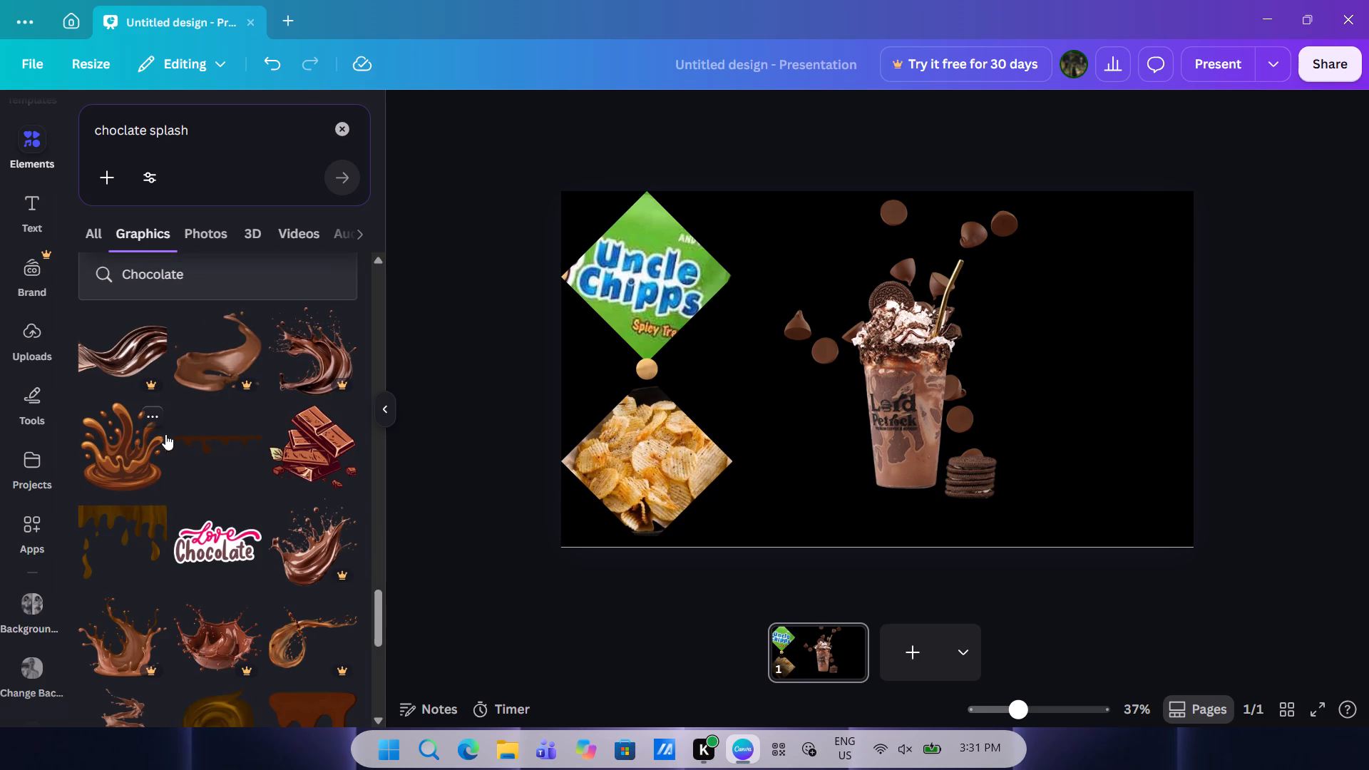
{"action": "scroll", "coordinate": [216, 448], "scroll_direction": "down", "scroll_amount": 1}
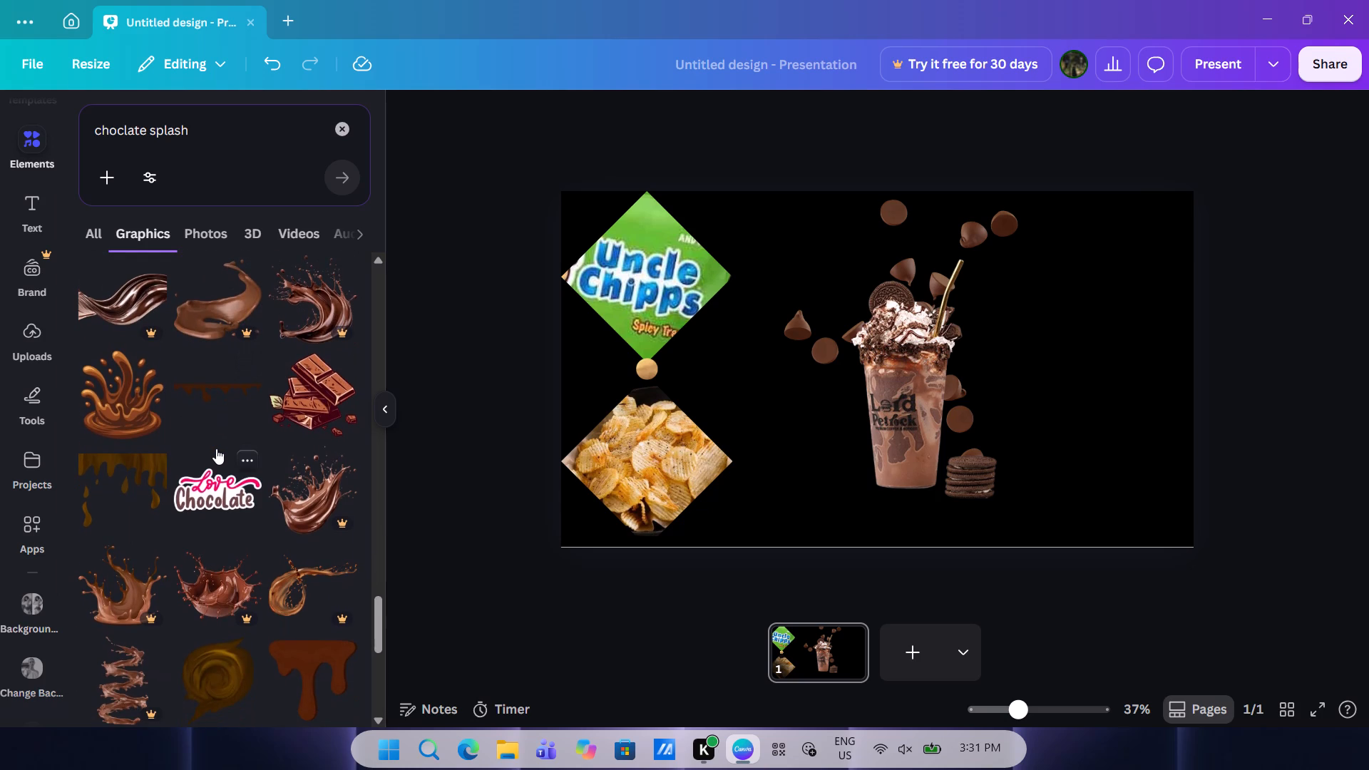
{"action": "scroll", "coordinate": [254, 509], "scroll_direction": "down", "scroll_amount": 2}
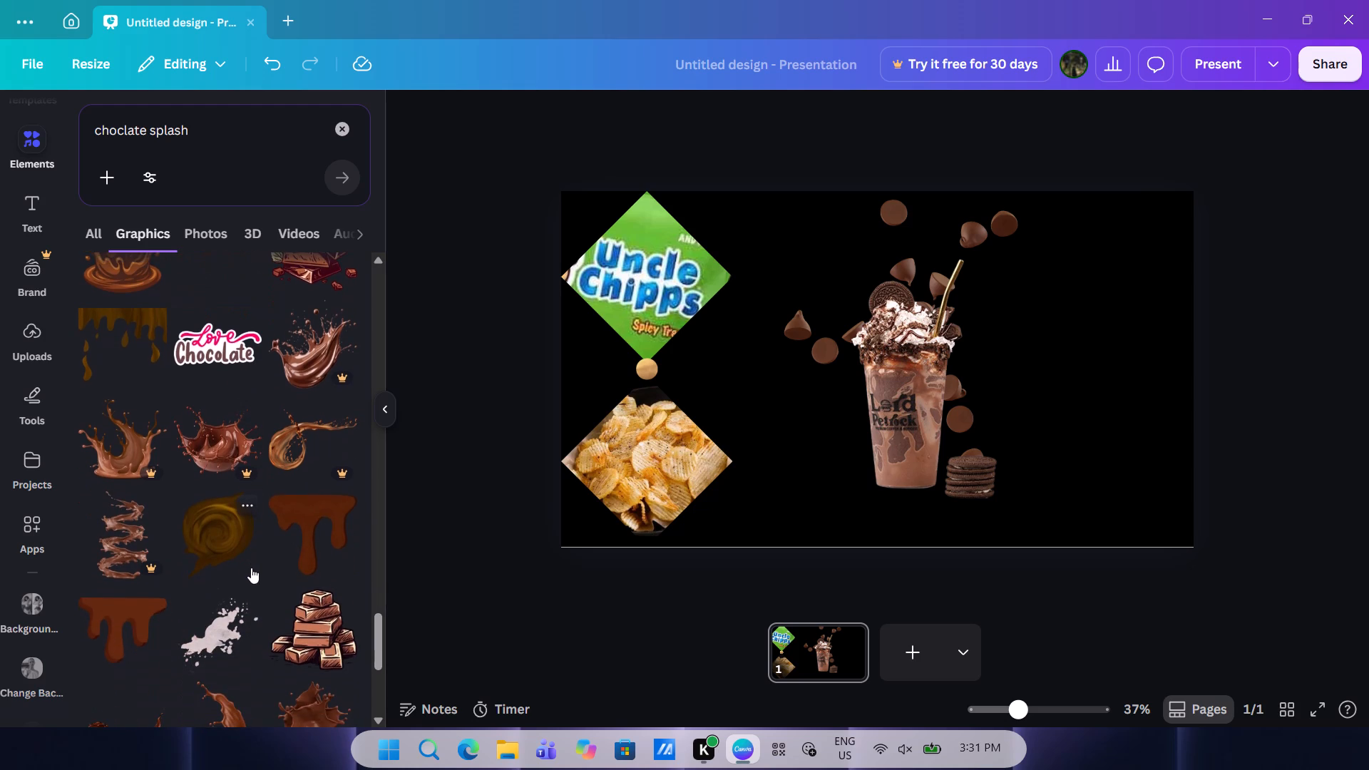
{"action": "scroll", "coordinate": [251, 568], "scroll_direction": "down", "scroll_amount": 3}
{"action": "scroll", "coordinate": [337, 608], "scroll_direction": "down", "scroll_amount": 1}
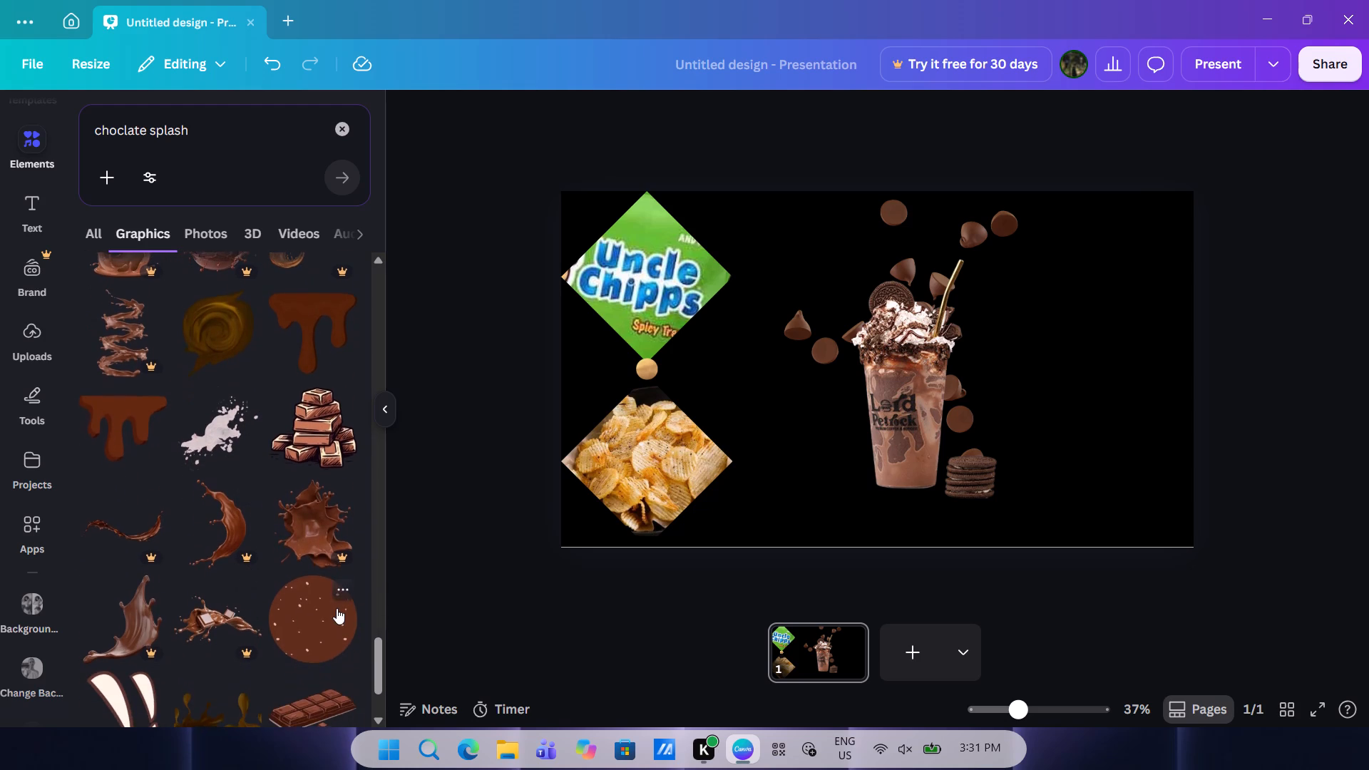
{"action": "scroll", "coordinate": [337, 608], "scroll_direction": "down", "scroll_amount": 1}
{"action": "scroll", "coordinate": [220, 566], "scroll_direction": "down", "scroll_amount": 2}
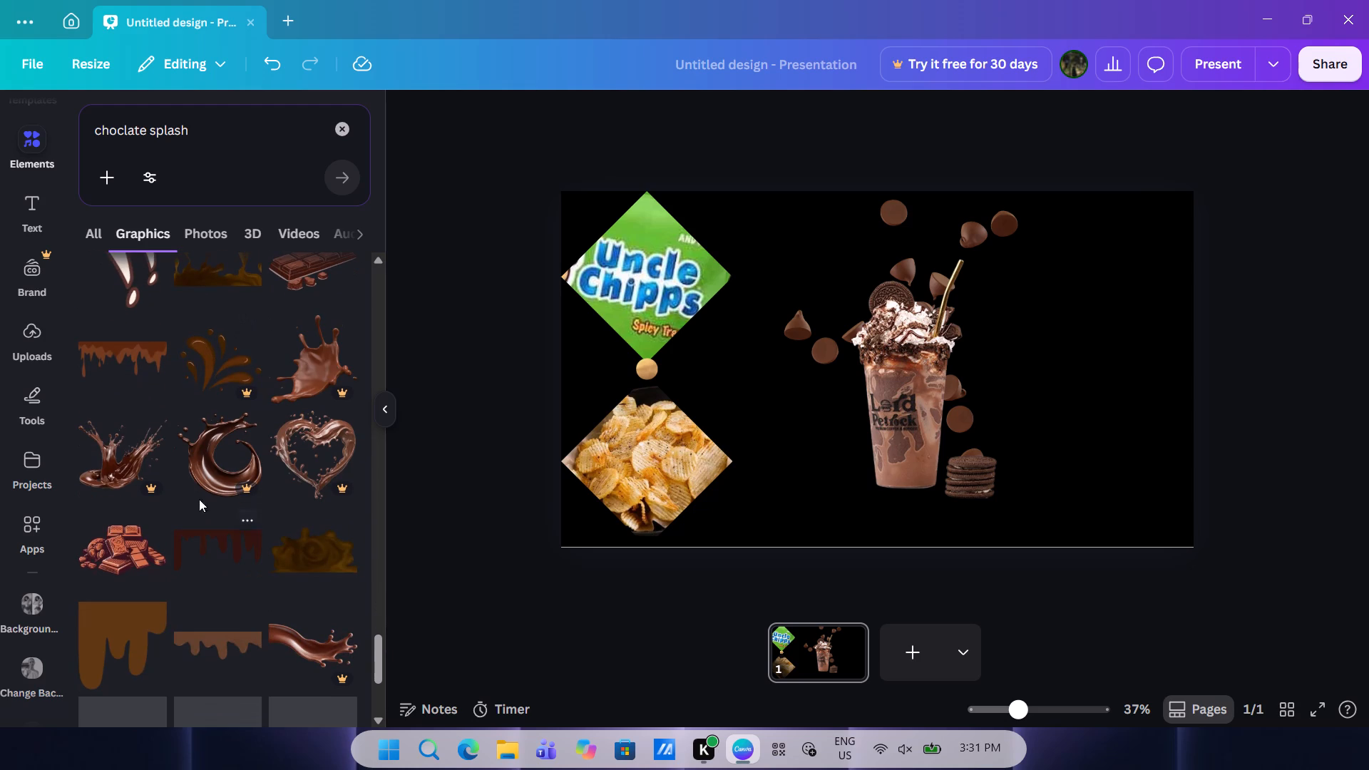
{"action": "scroll", "coordinate": [236, 386], "scroll_direction": "down", "scroll_amount": 1}
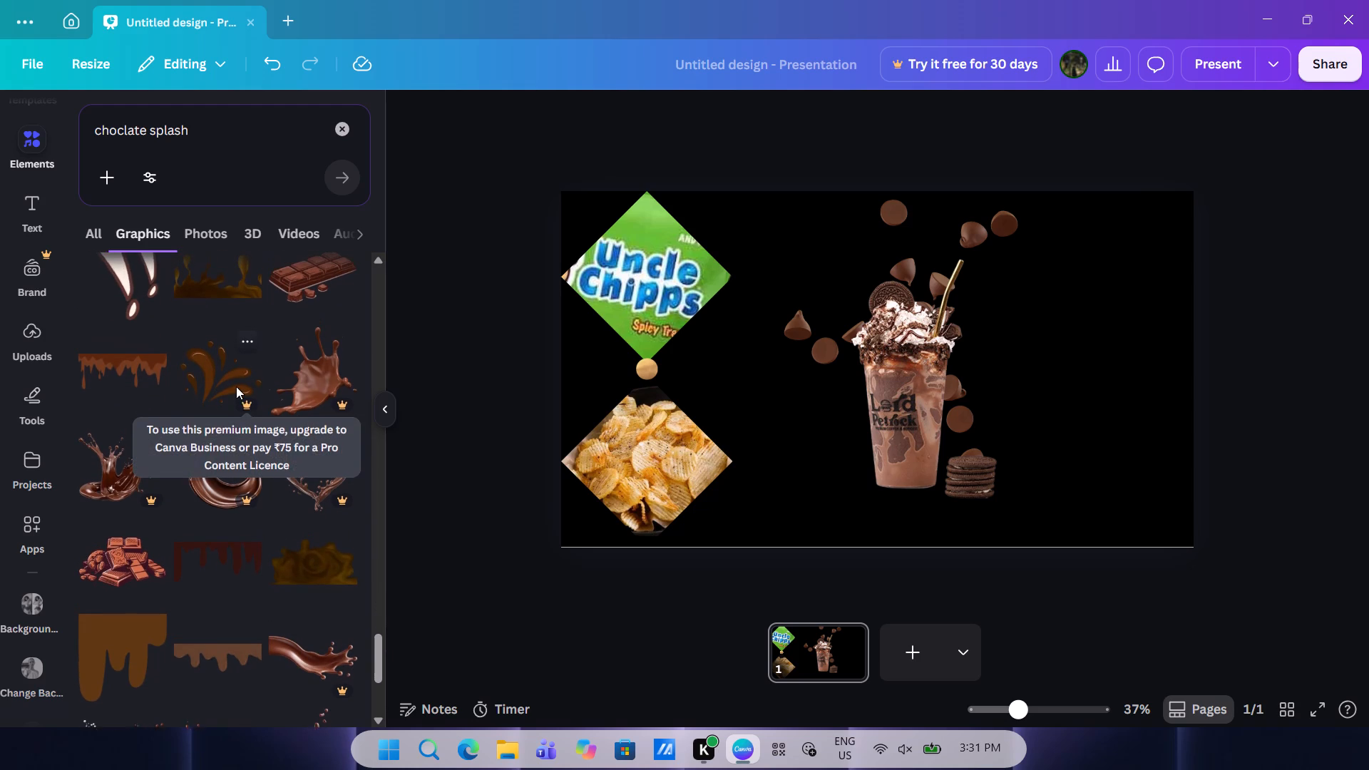
{"action": "scroll", "coordinate": [236, 386], "scroll_direction": "down", "scroll_amount": 1}
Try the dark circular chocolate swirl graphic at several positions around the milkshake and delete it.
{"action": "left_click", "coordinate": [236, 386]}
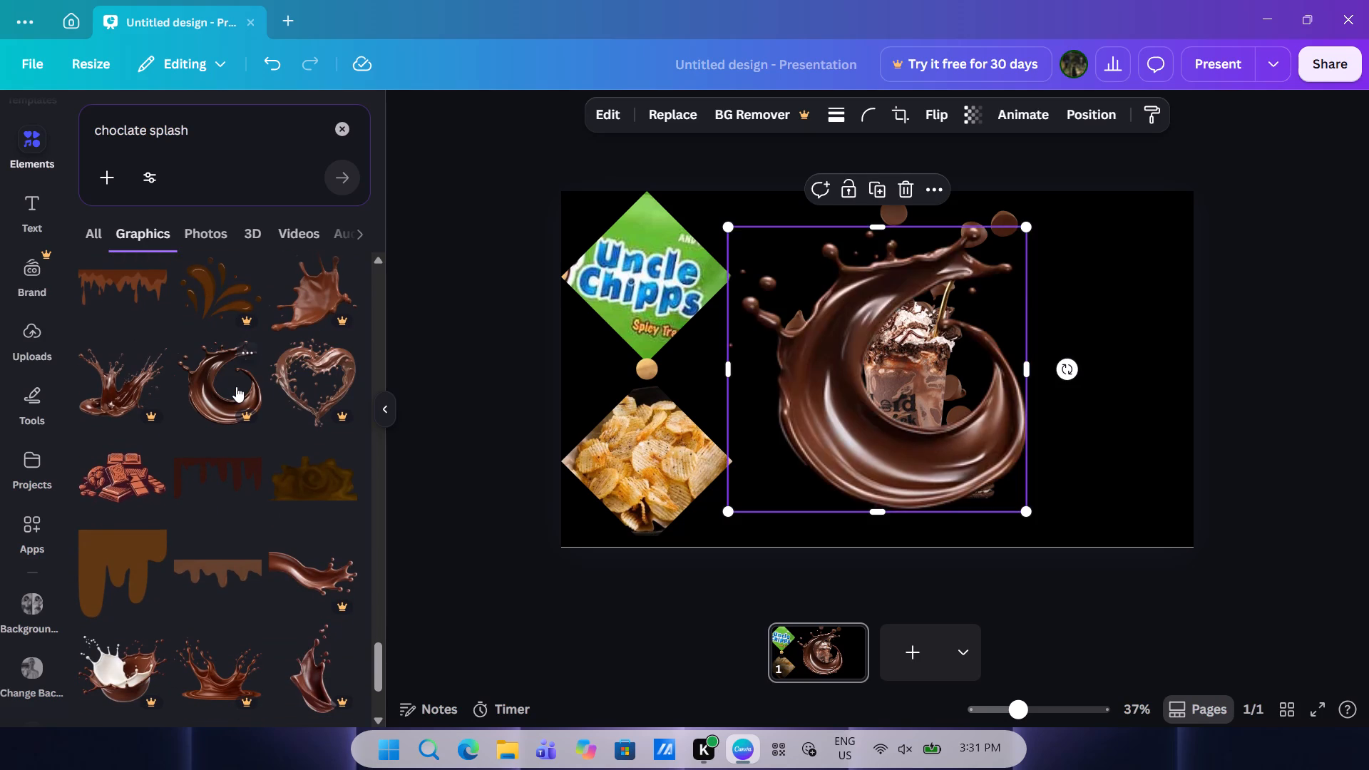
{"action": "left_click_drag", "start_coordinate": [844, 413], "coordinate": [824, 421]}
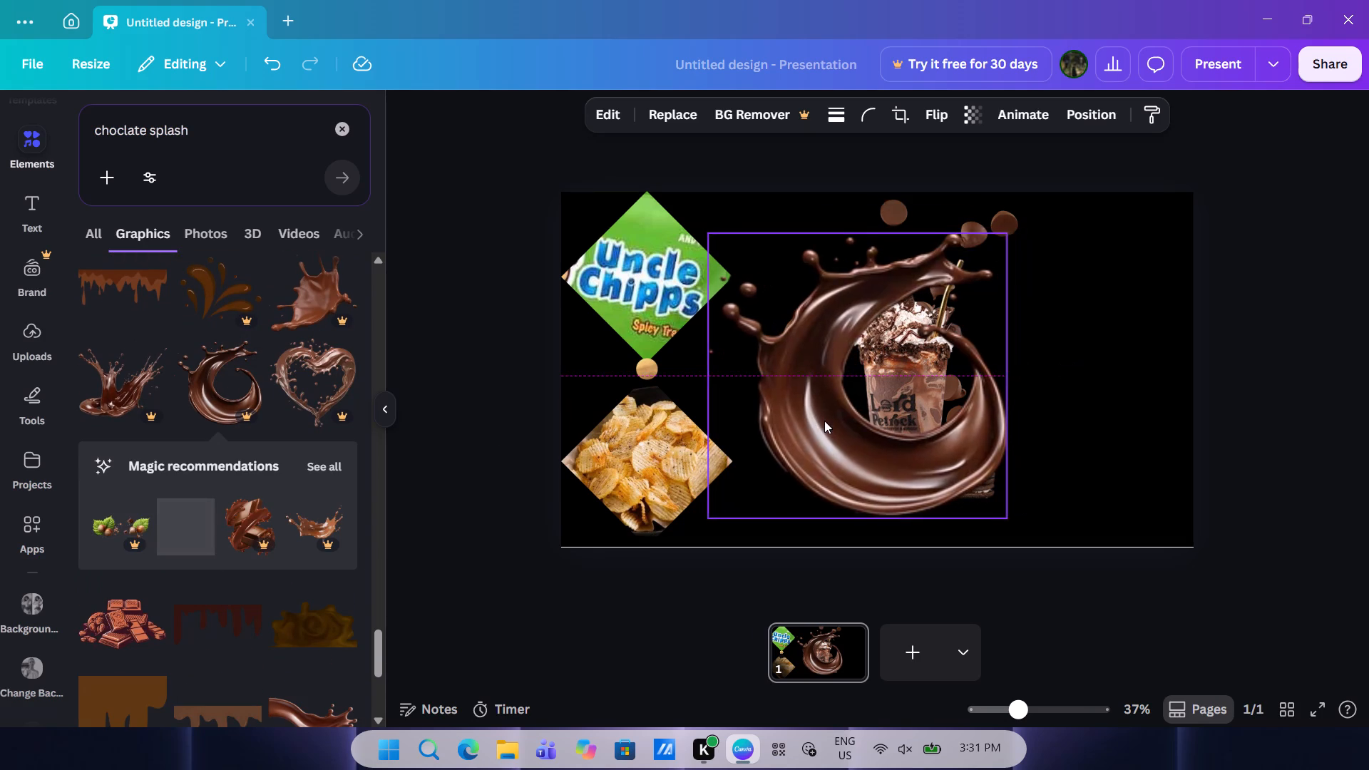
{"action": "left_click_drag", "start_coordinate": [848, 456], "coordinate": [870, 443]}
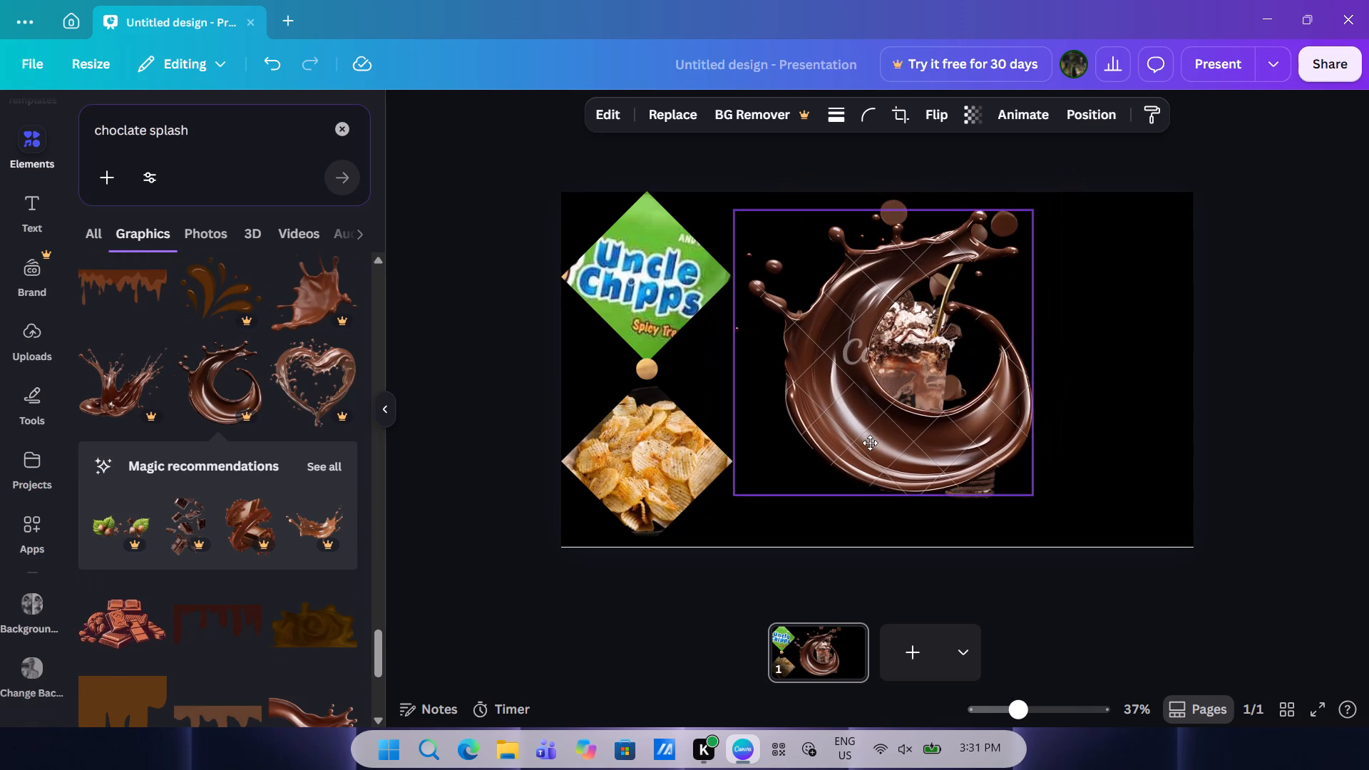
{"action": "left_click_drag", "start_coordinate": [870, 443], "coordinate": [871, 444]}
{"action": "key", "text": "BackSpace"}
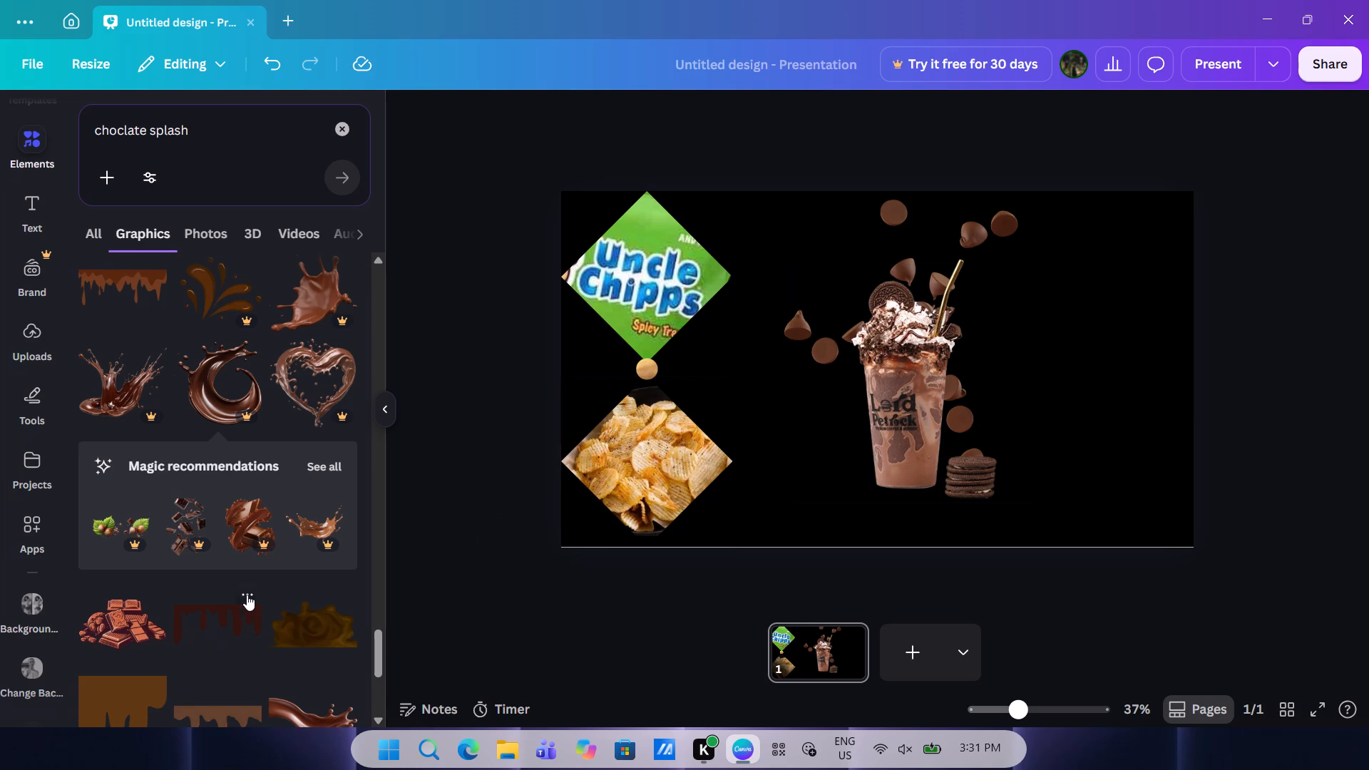
Add the wide chocolate splatter graphic with scattered droplets from further down the search results to the slide.
{"action": "scroll", "coordinate": [247, 595], "scroll_direction": "down", "scroll_amount": 5}
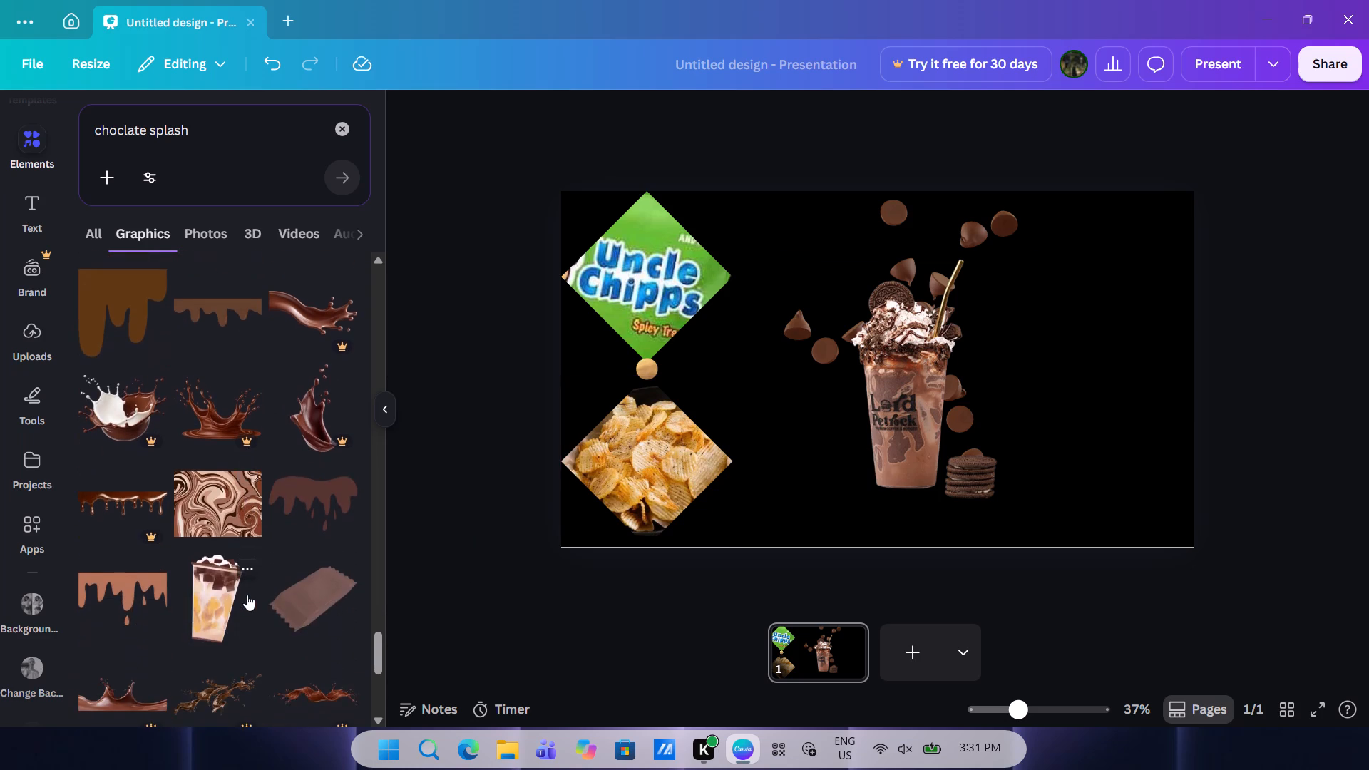
{"action": "scroll", "coordinate": [247, 595], "scroll_direction": "down", "scroll_amount": 2}
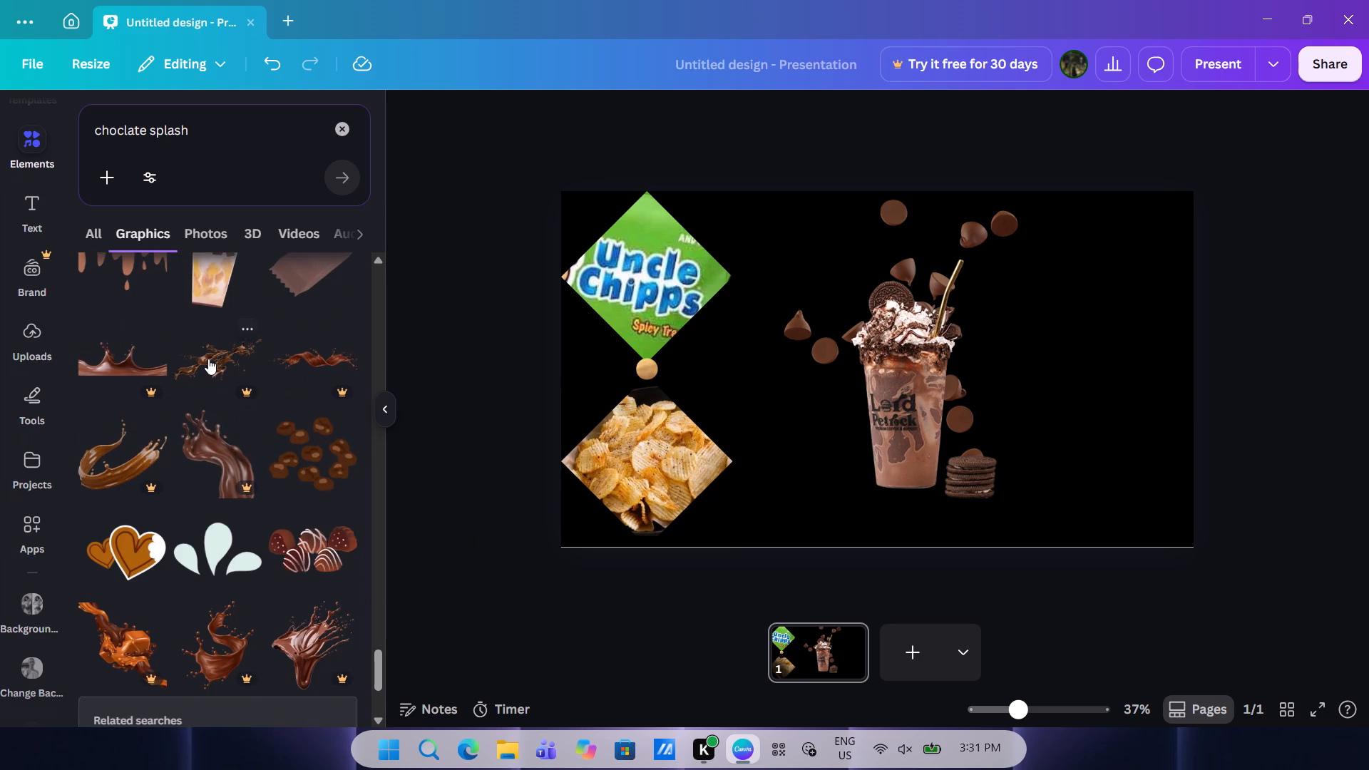
{"action": "left_click", "coordinate": [208, 359]}
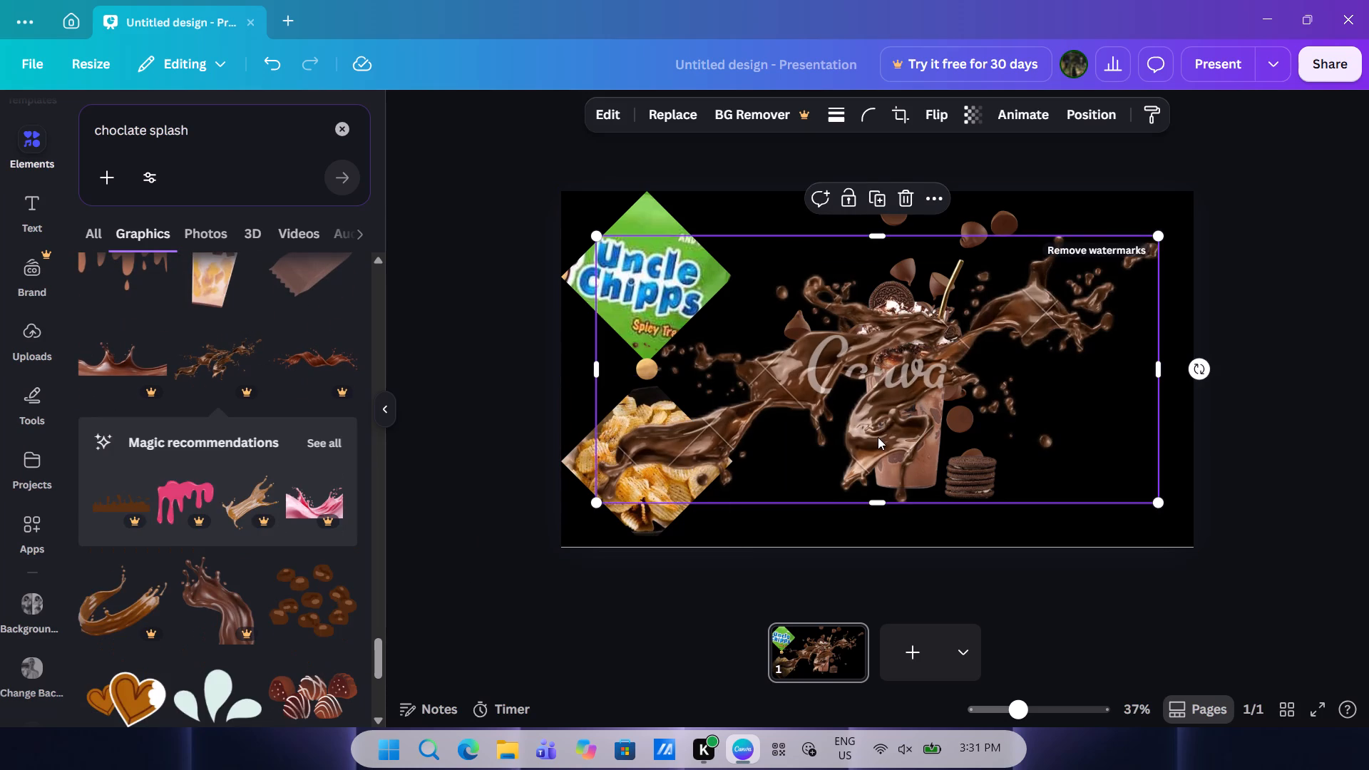
Send the chocolate splatter graphic backward one layer so it sits behind the milkshake.
{"action": "right_click", "coordinate": [878, 437]}
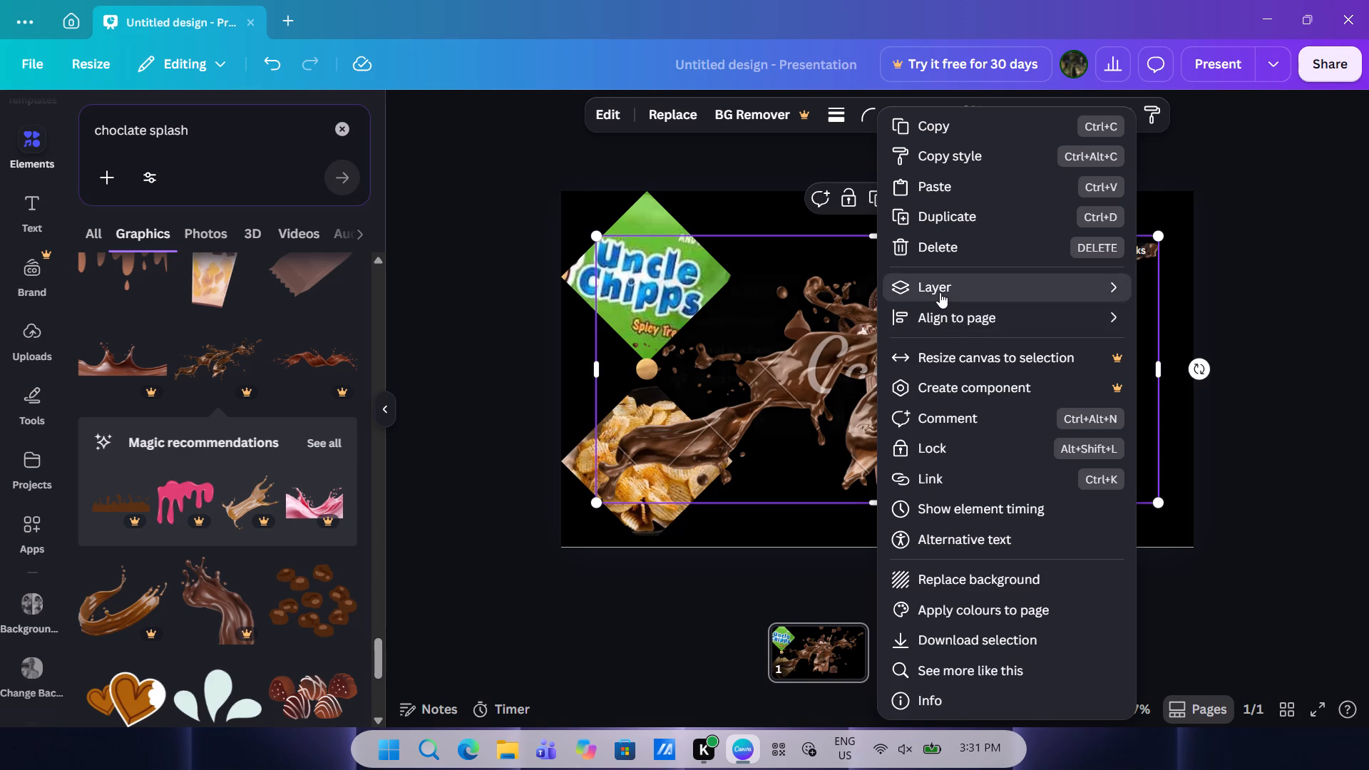
{"action": "left_click", "coordinate": [940, 292]}
{"action": "left_click", "coordinate": [766, 346]}
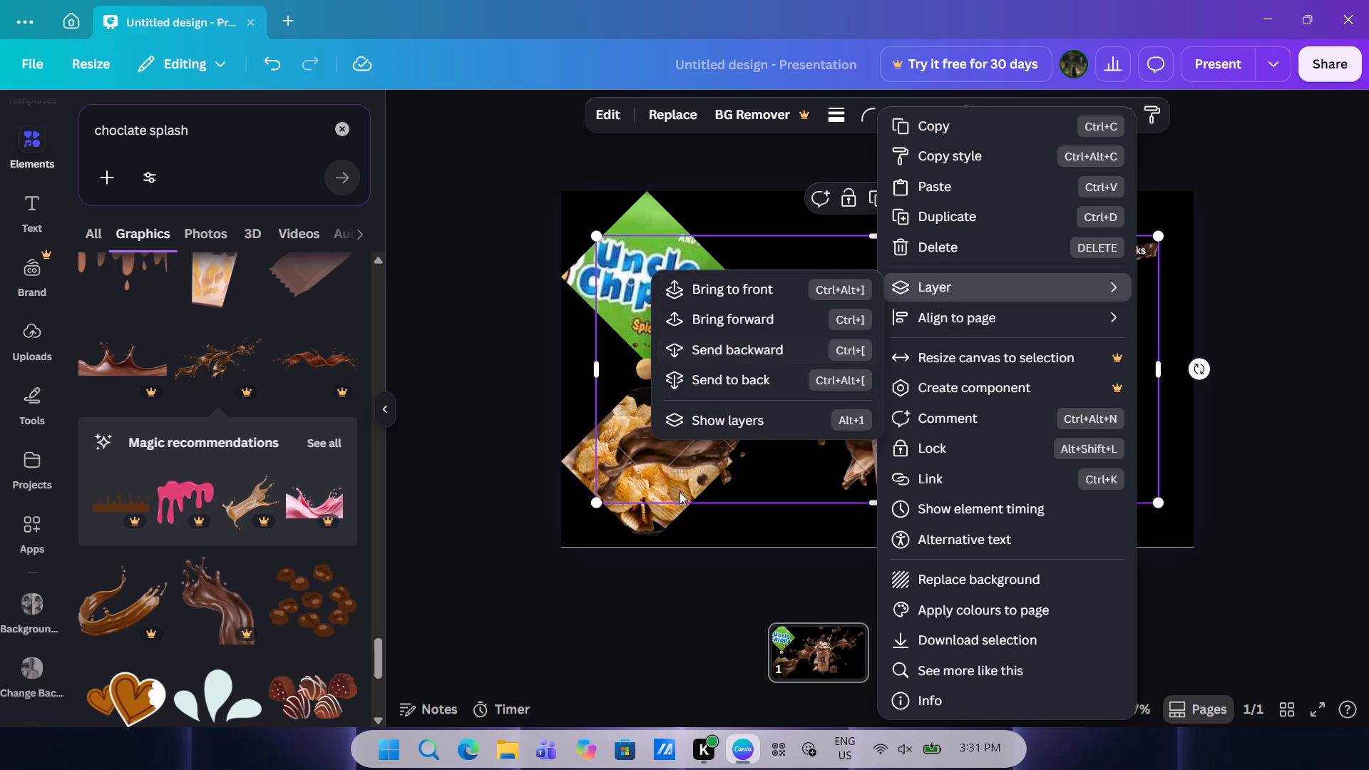
{"action": "left_click", "coordinate": [476, 498]}
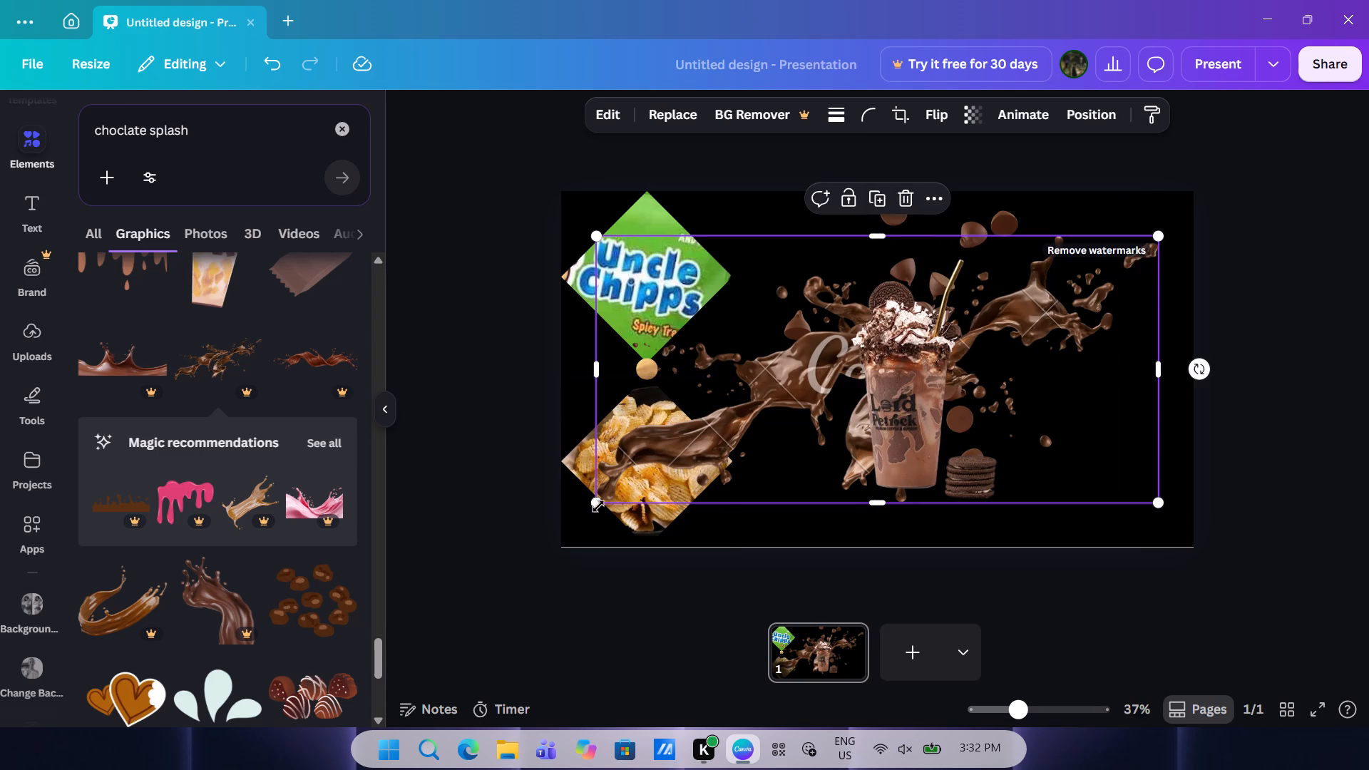
Scale the chocolate splatter down to clear most of the chips diamonds and position it behind the milkshake.
{"action": "left_click_drag", "start_coordinate": [600, 504], "coordinate": [729, 471]}
{"action": "left_click_drag", "start_coordinate": [762, 396], "coordinate": [770, 406]}
{"action": "left_click", "coordinate": [781, 419]}
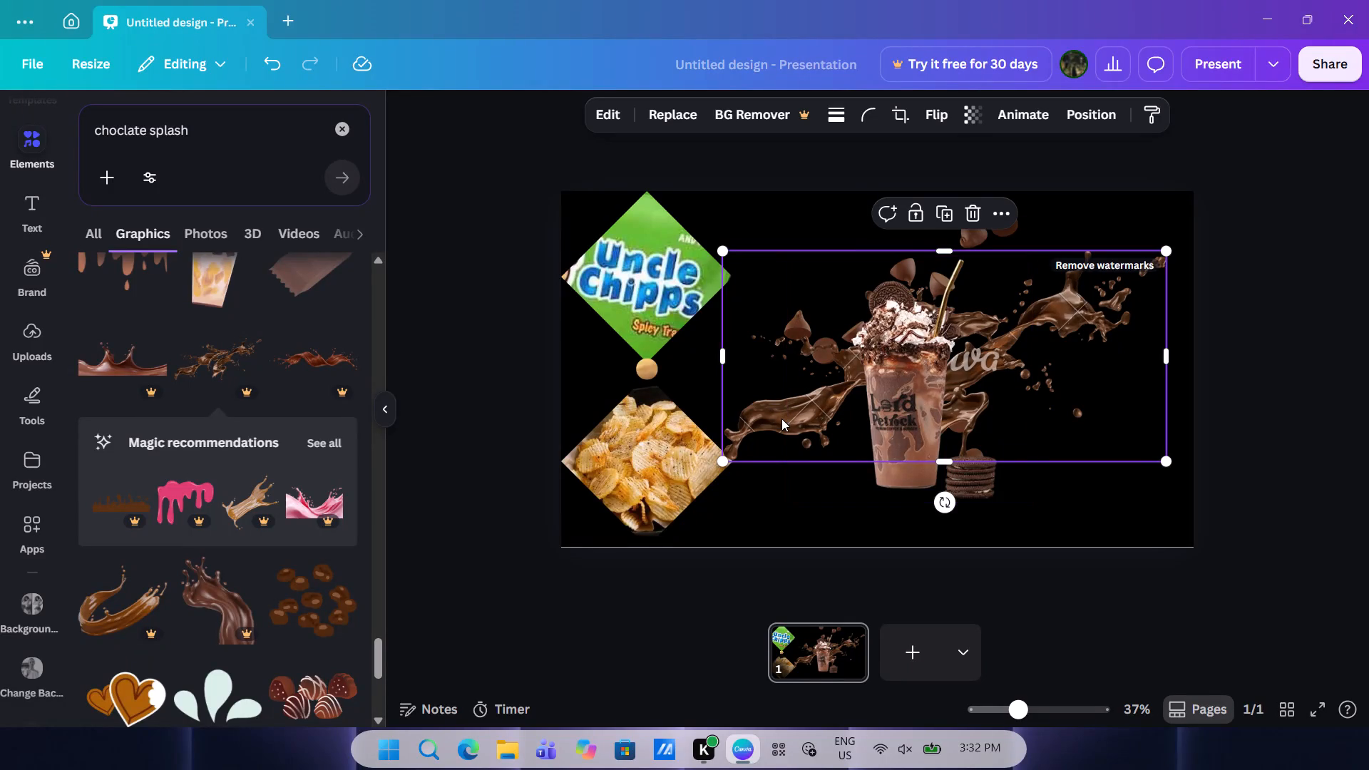
Scale the chocolate splatter down further, recentre it behind the milkshake and rotate it counterclockwise into a steeper diagonal.
{"action": "left_click", "coordinate": [833, 416]}
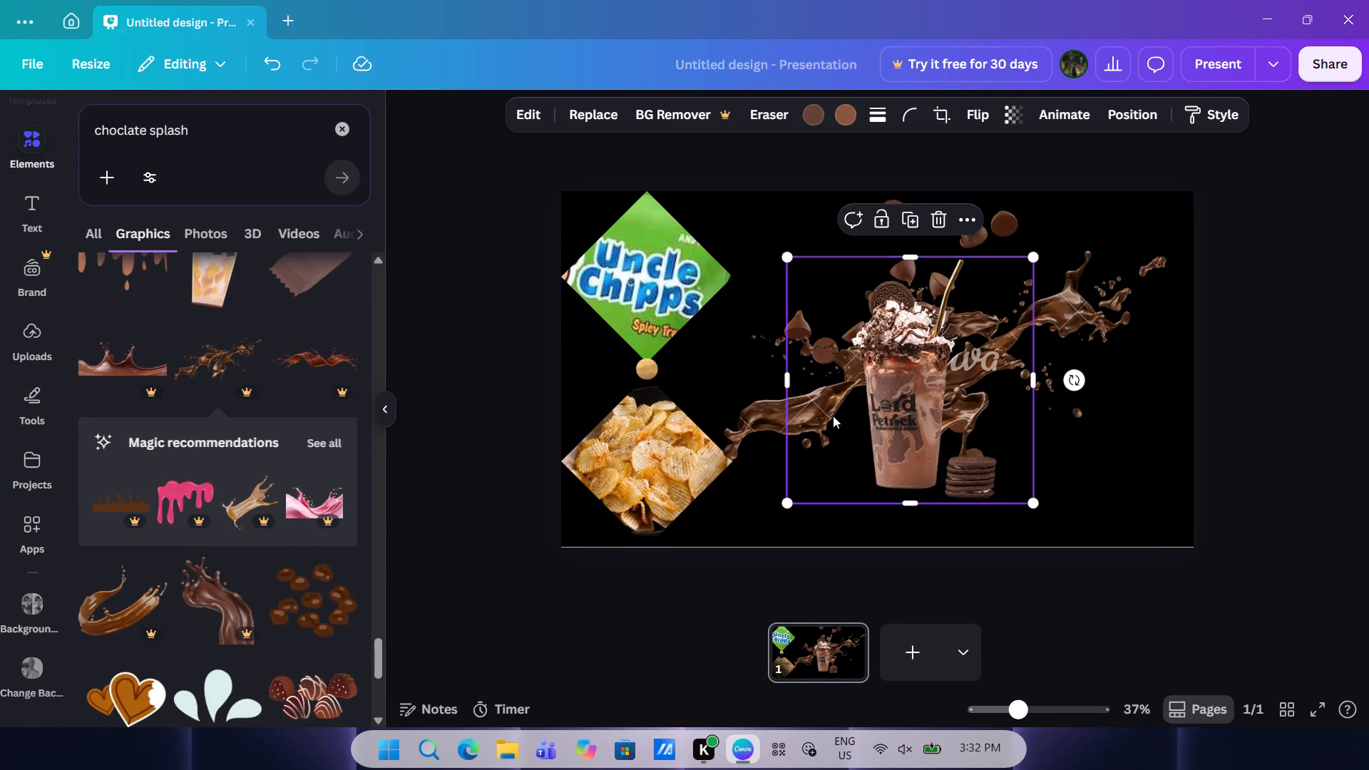
{"action": "left_click", "coordinate": [1082, 312]}
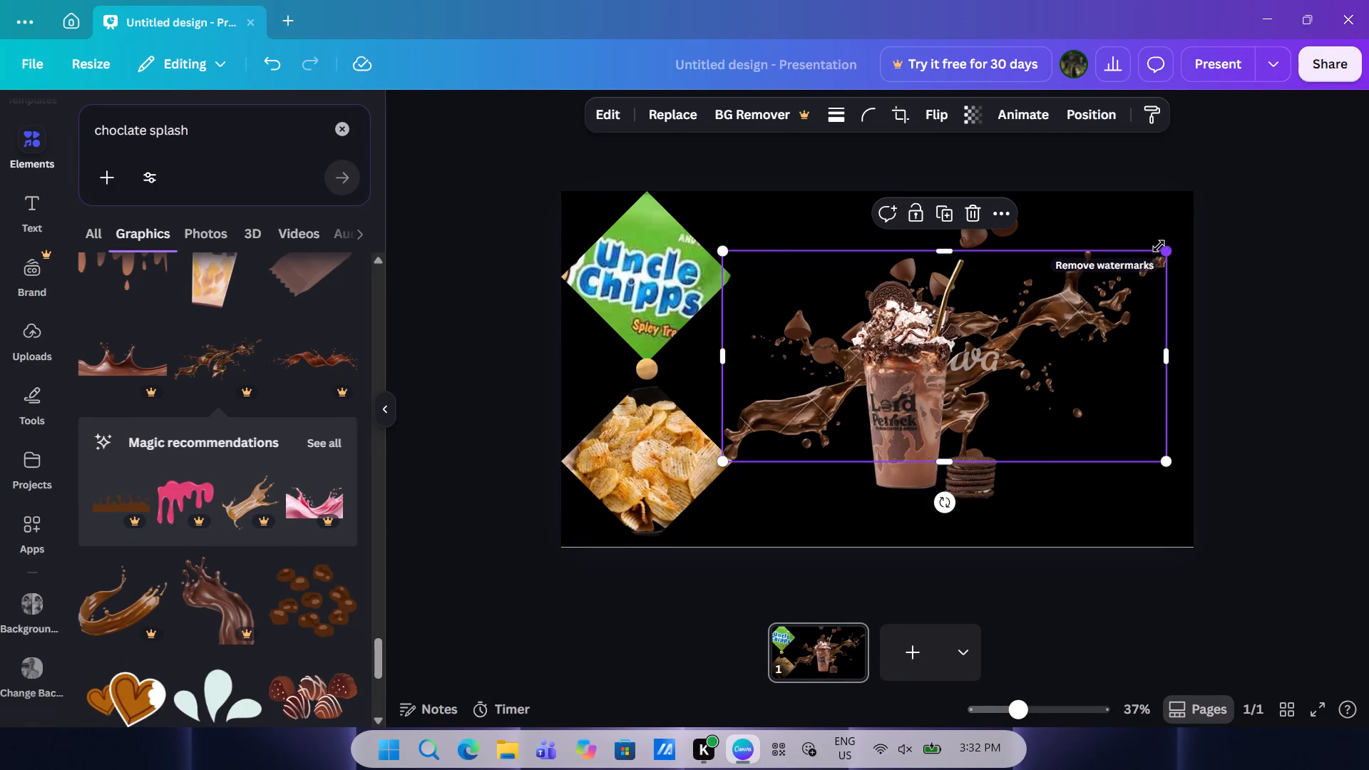
{"action": "left_click", "coordinate": [1161, 245]}
{"action": "left_click_drag", "start_coordinate": [1161, 245], "coordinate": [1062, 295]}
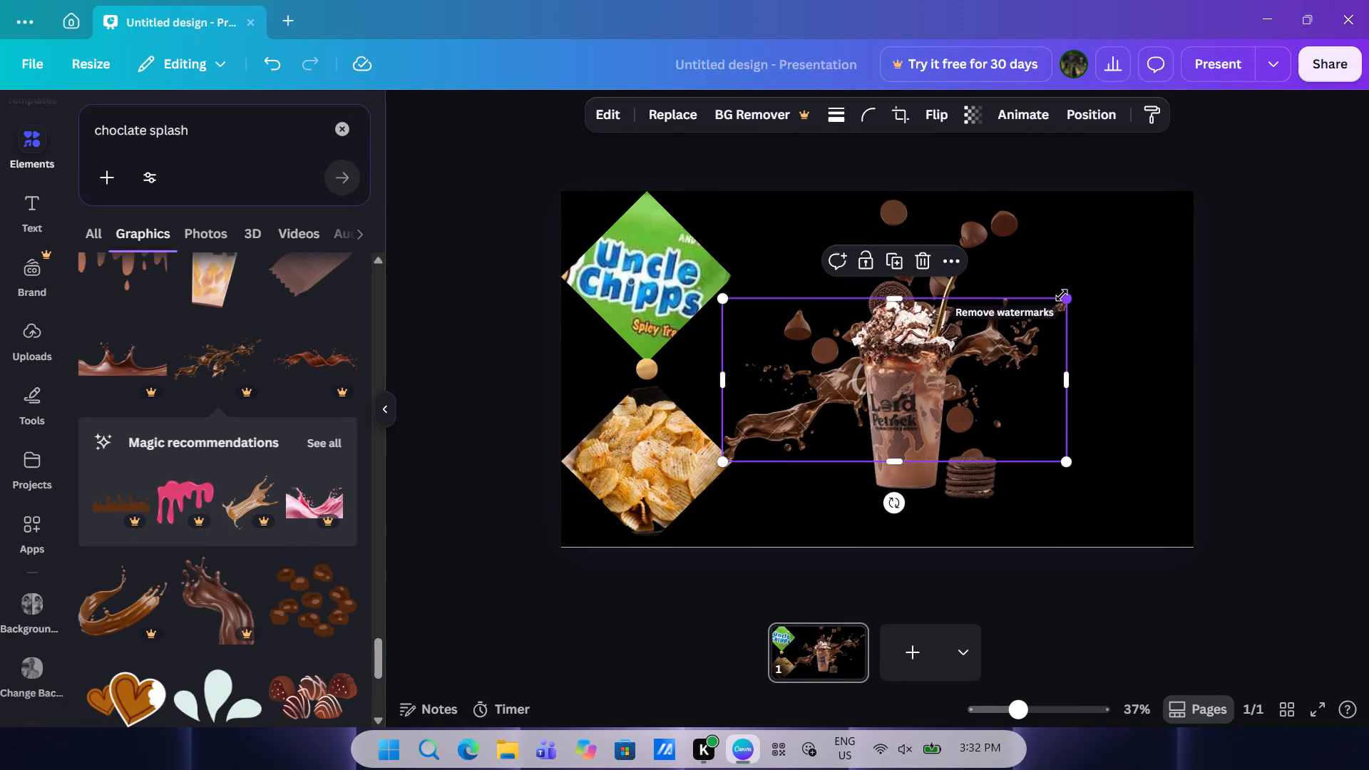
{"action": "left_click_drag", "start_coordinate": [773, 406], "coordinate": [810, 428]}
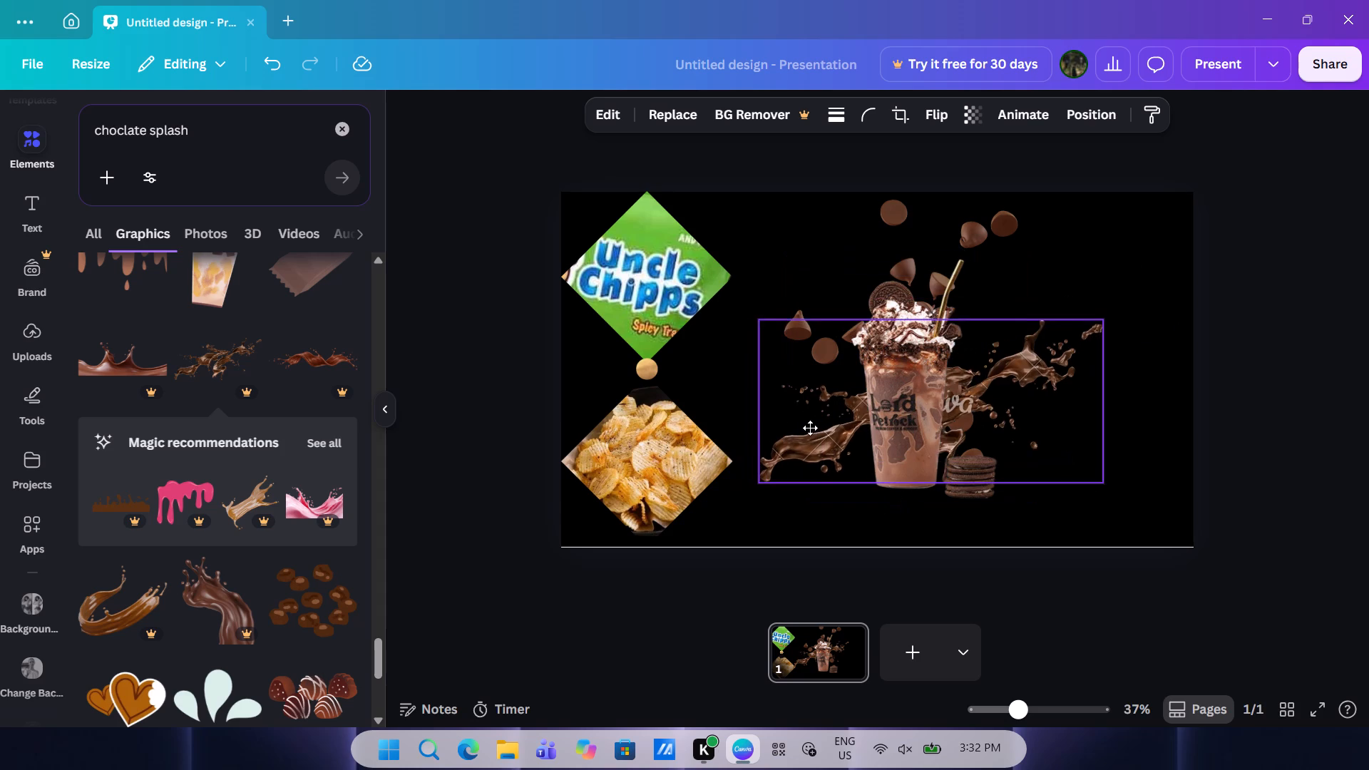
{"action": "left_click_drag", "start_coordinate": [810, 428], "coordinate": [789, 411]}
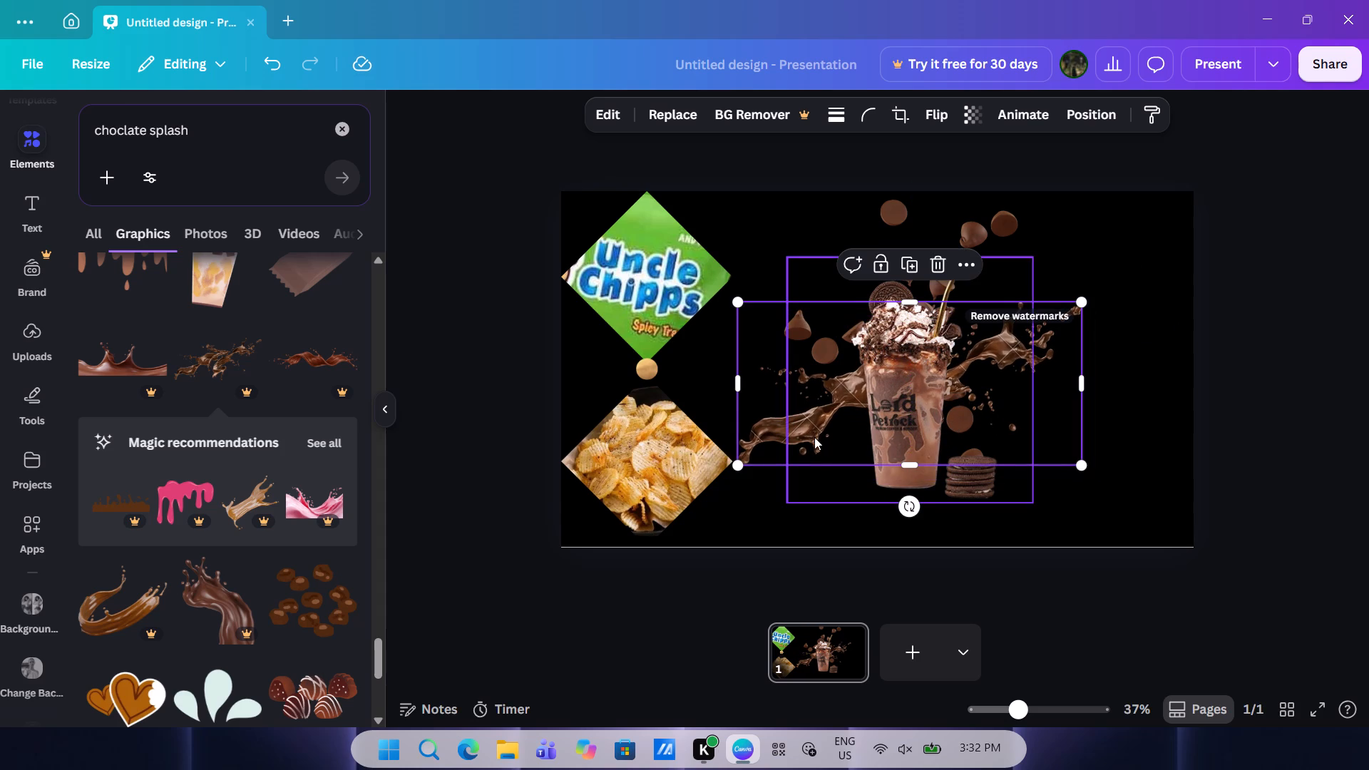
{"action": "left_click_drag", "start_coordinate": [912, 511], "coordinate": [970, 500]}
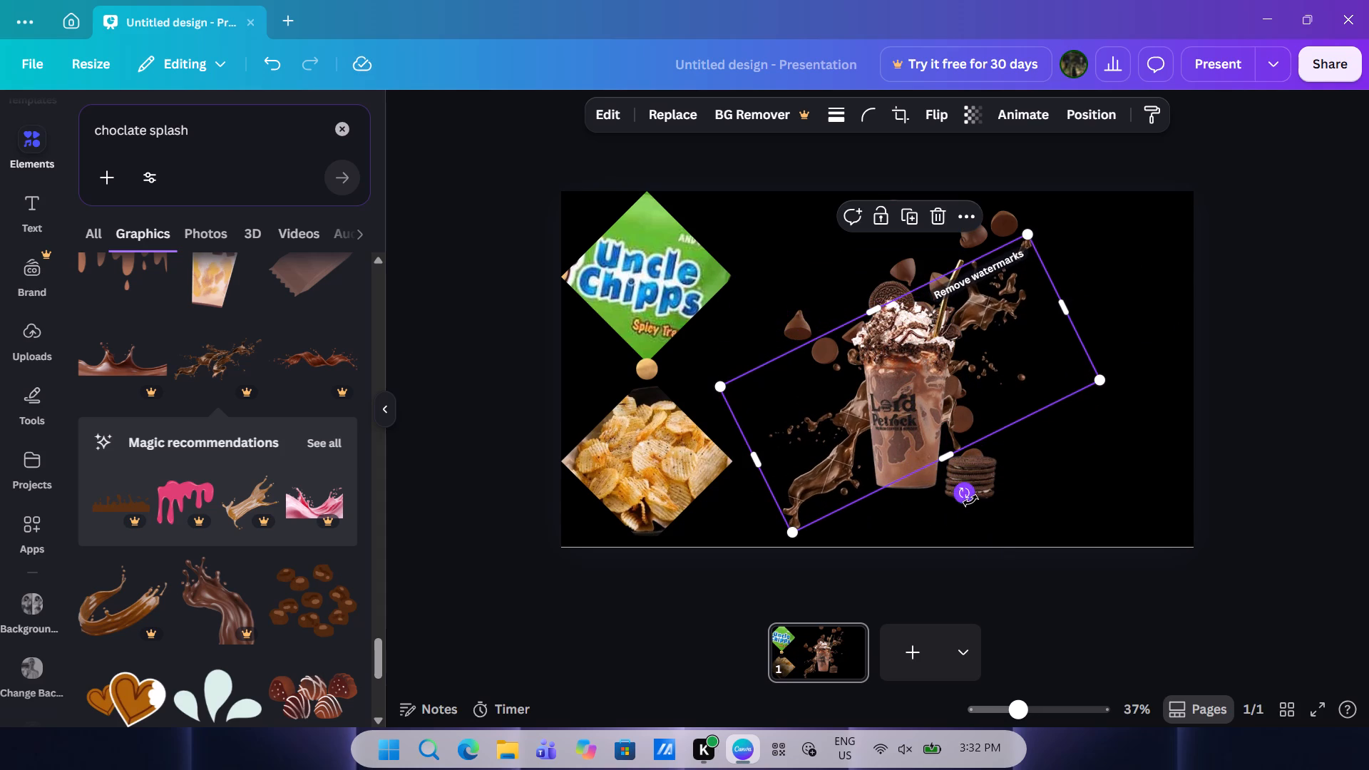
{"action": "left_click", "coordinate": [1111, 480]}
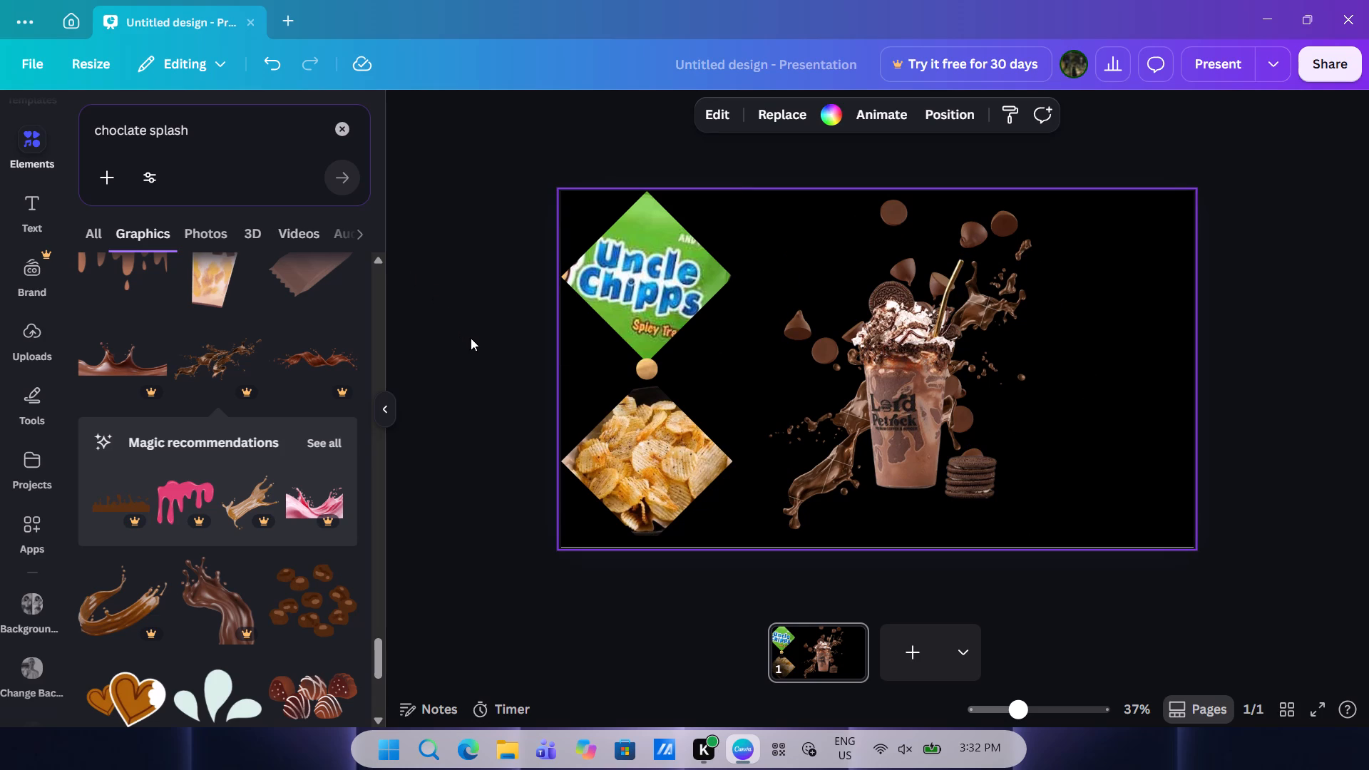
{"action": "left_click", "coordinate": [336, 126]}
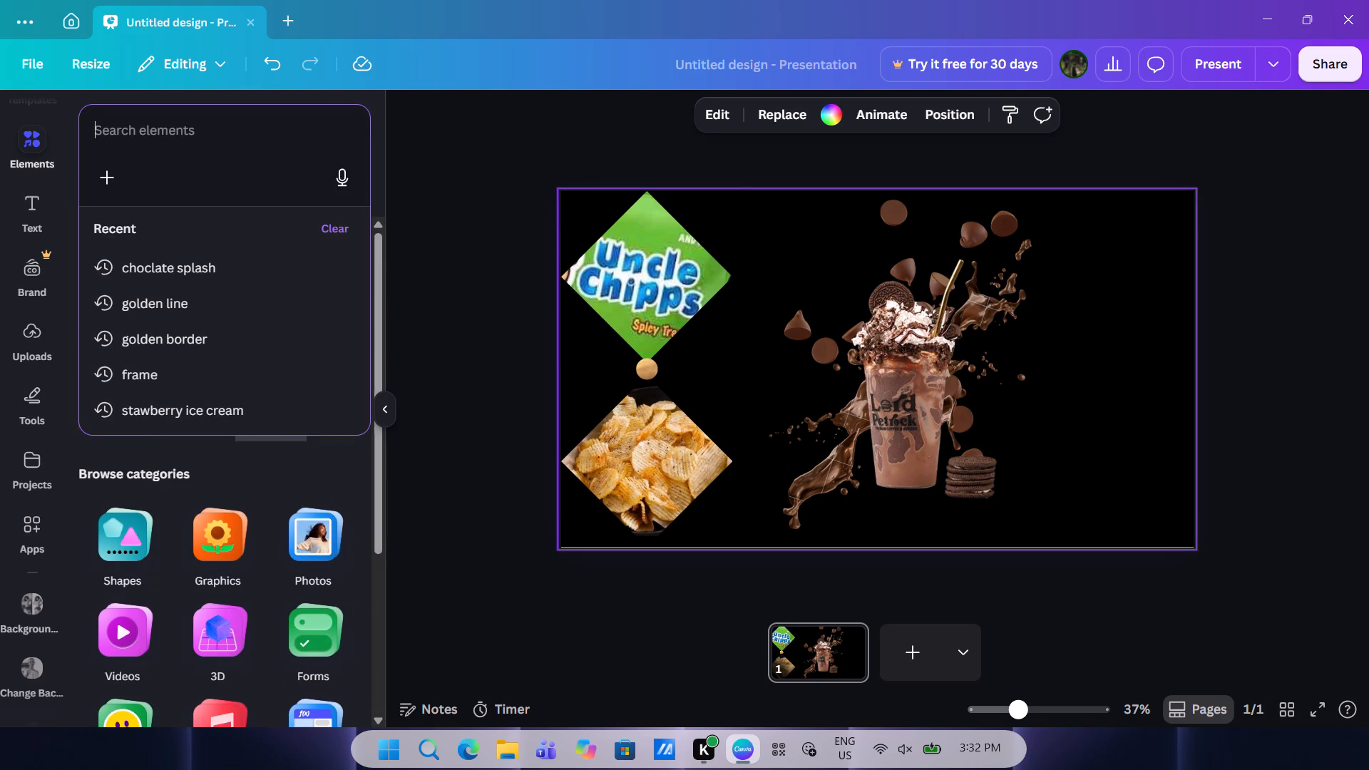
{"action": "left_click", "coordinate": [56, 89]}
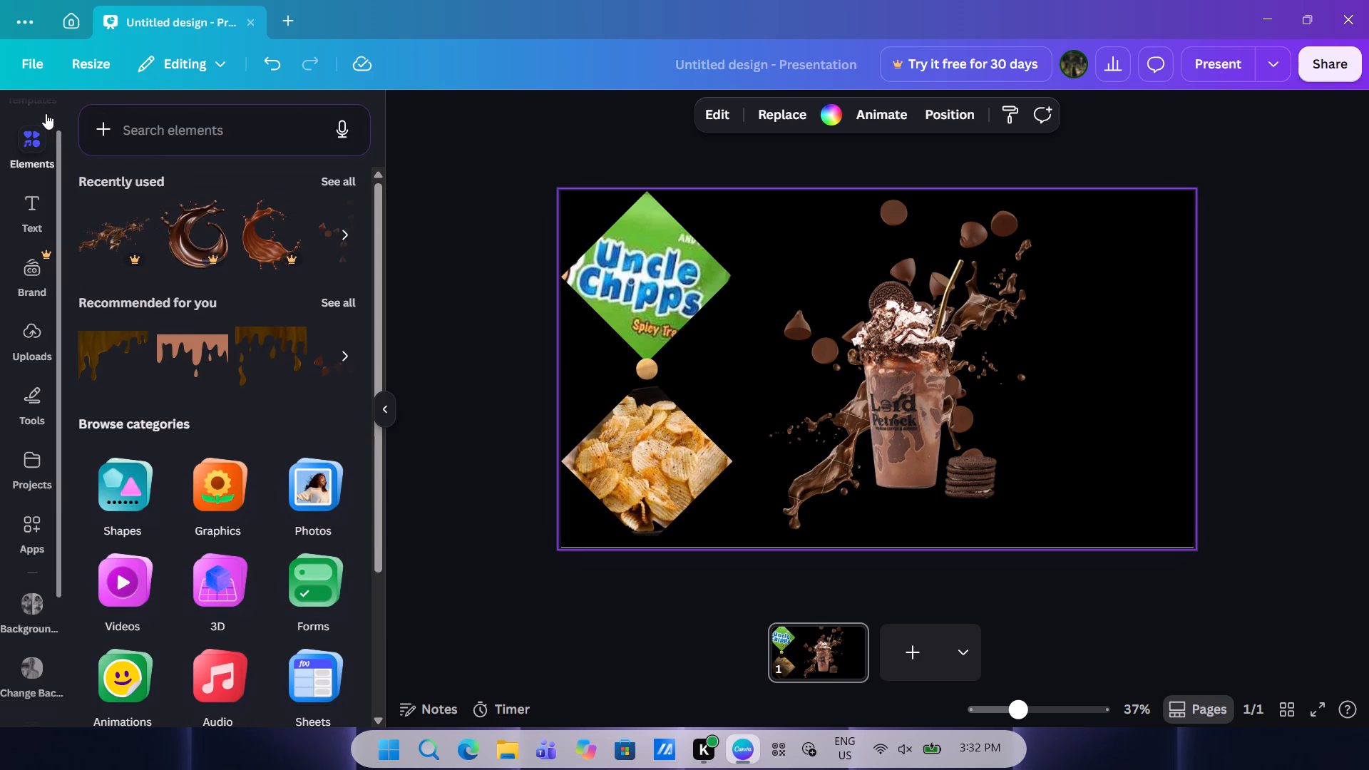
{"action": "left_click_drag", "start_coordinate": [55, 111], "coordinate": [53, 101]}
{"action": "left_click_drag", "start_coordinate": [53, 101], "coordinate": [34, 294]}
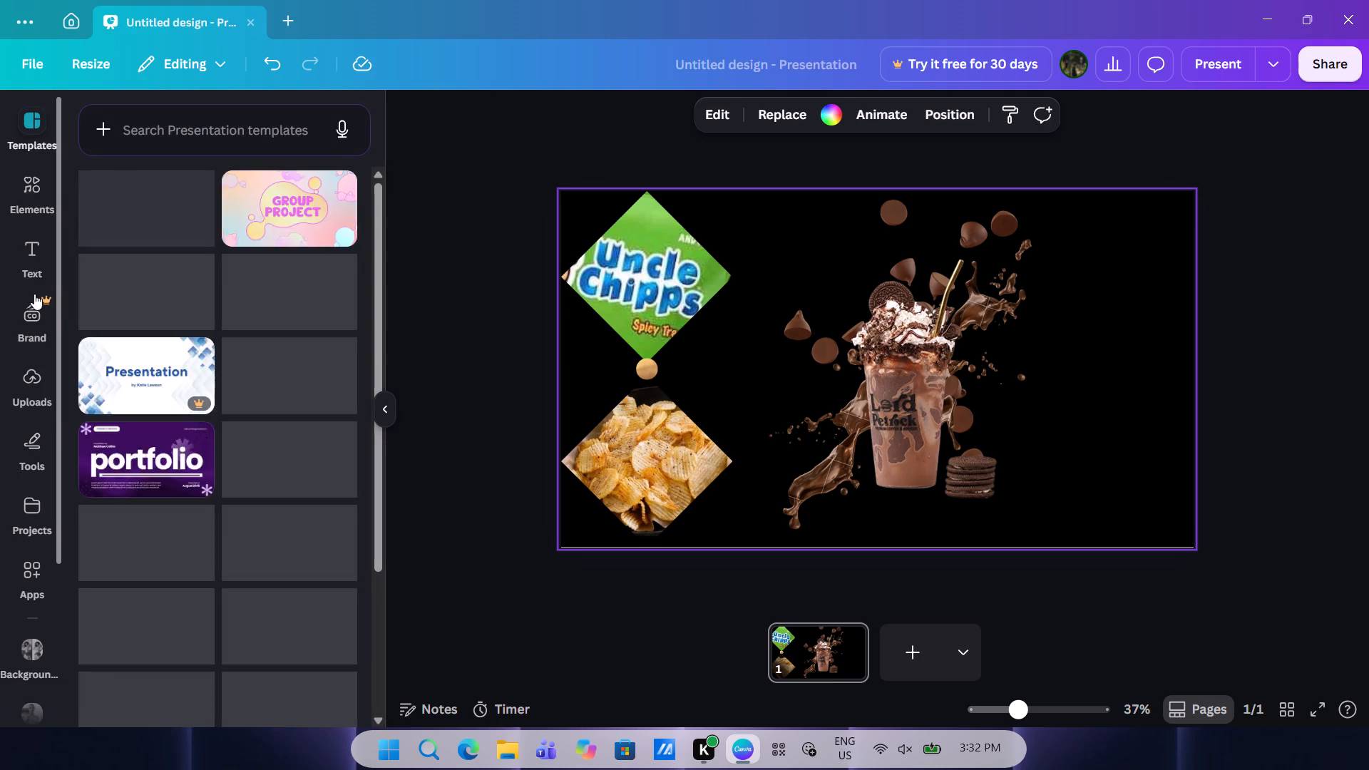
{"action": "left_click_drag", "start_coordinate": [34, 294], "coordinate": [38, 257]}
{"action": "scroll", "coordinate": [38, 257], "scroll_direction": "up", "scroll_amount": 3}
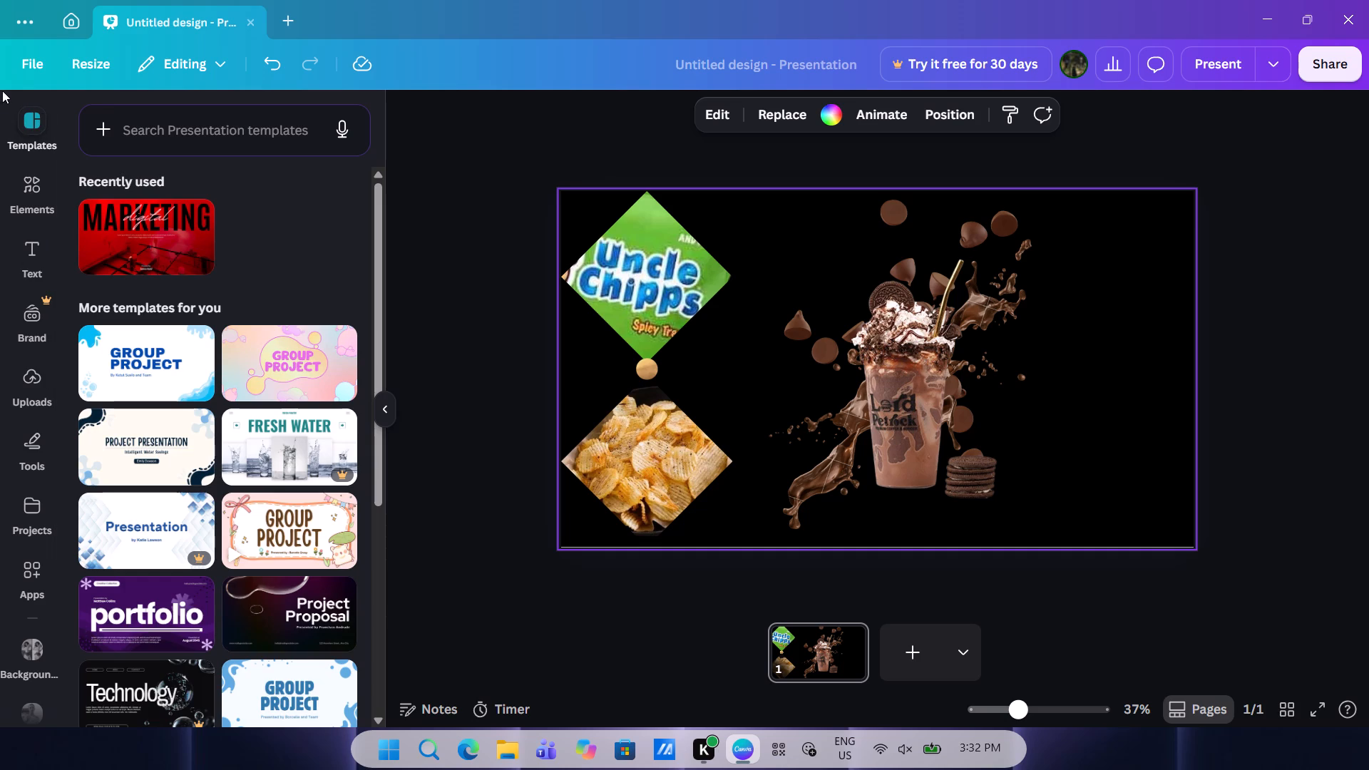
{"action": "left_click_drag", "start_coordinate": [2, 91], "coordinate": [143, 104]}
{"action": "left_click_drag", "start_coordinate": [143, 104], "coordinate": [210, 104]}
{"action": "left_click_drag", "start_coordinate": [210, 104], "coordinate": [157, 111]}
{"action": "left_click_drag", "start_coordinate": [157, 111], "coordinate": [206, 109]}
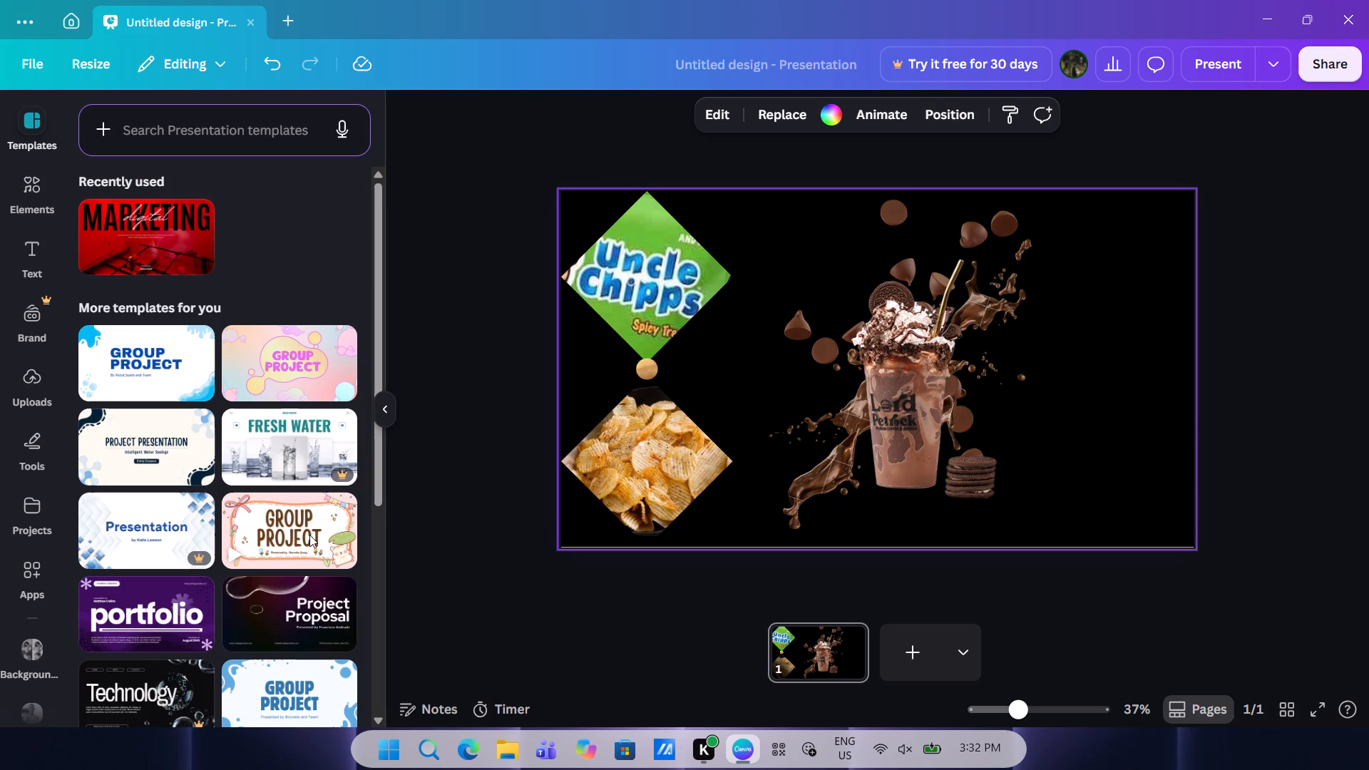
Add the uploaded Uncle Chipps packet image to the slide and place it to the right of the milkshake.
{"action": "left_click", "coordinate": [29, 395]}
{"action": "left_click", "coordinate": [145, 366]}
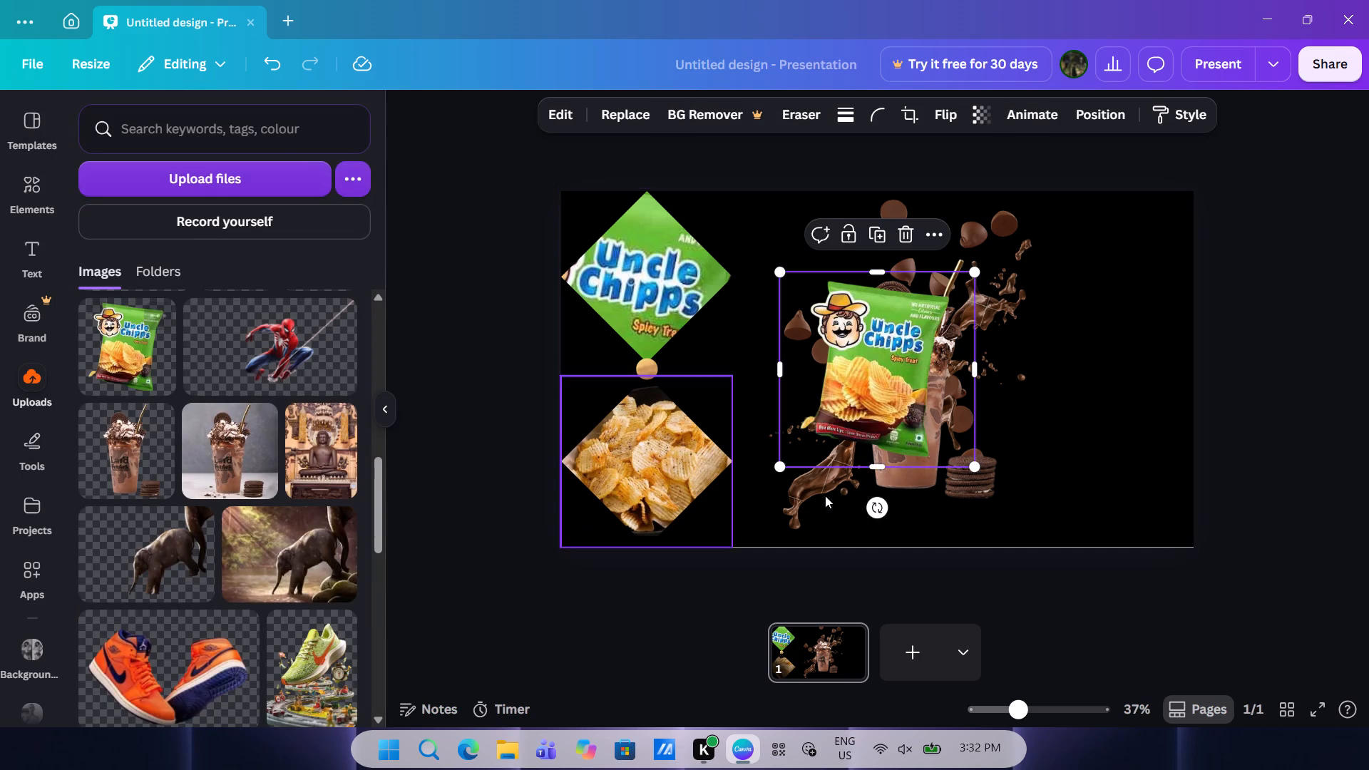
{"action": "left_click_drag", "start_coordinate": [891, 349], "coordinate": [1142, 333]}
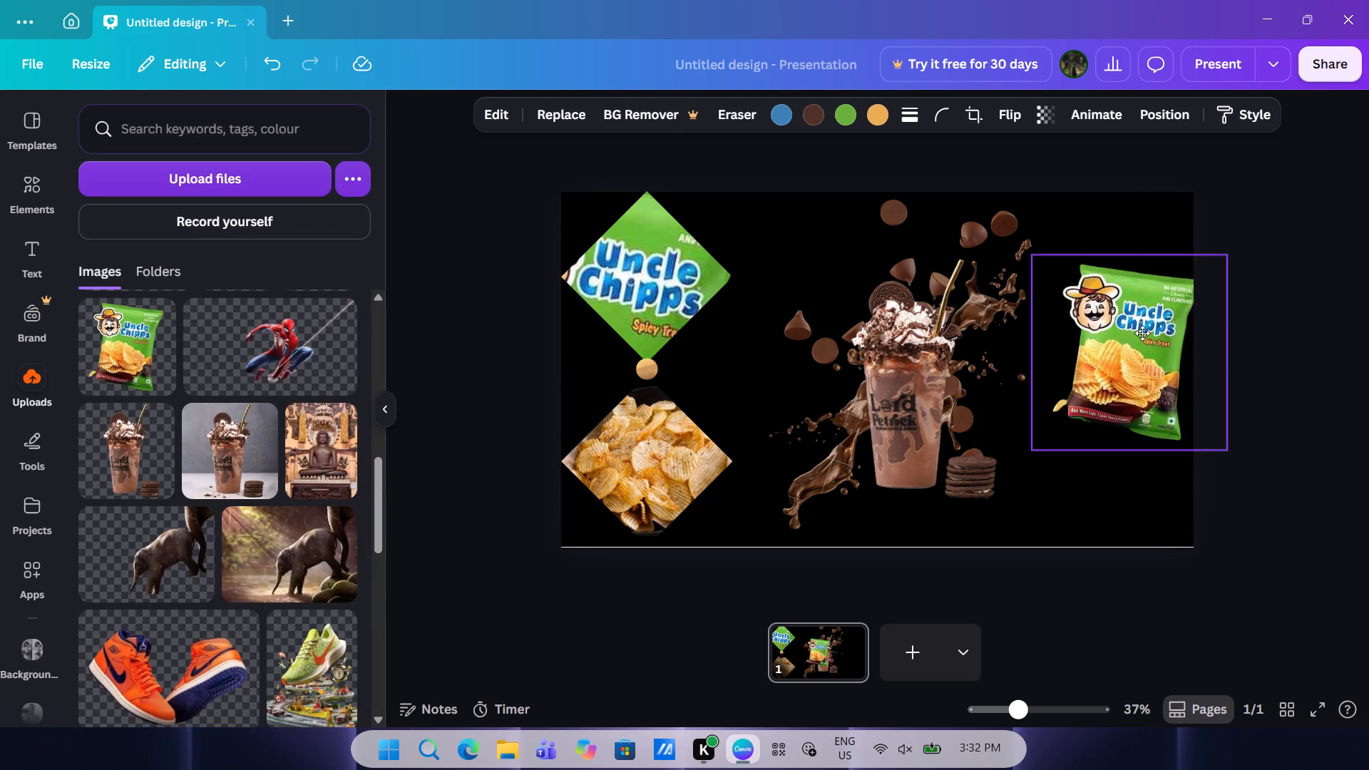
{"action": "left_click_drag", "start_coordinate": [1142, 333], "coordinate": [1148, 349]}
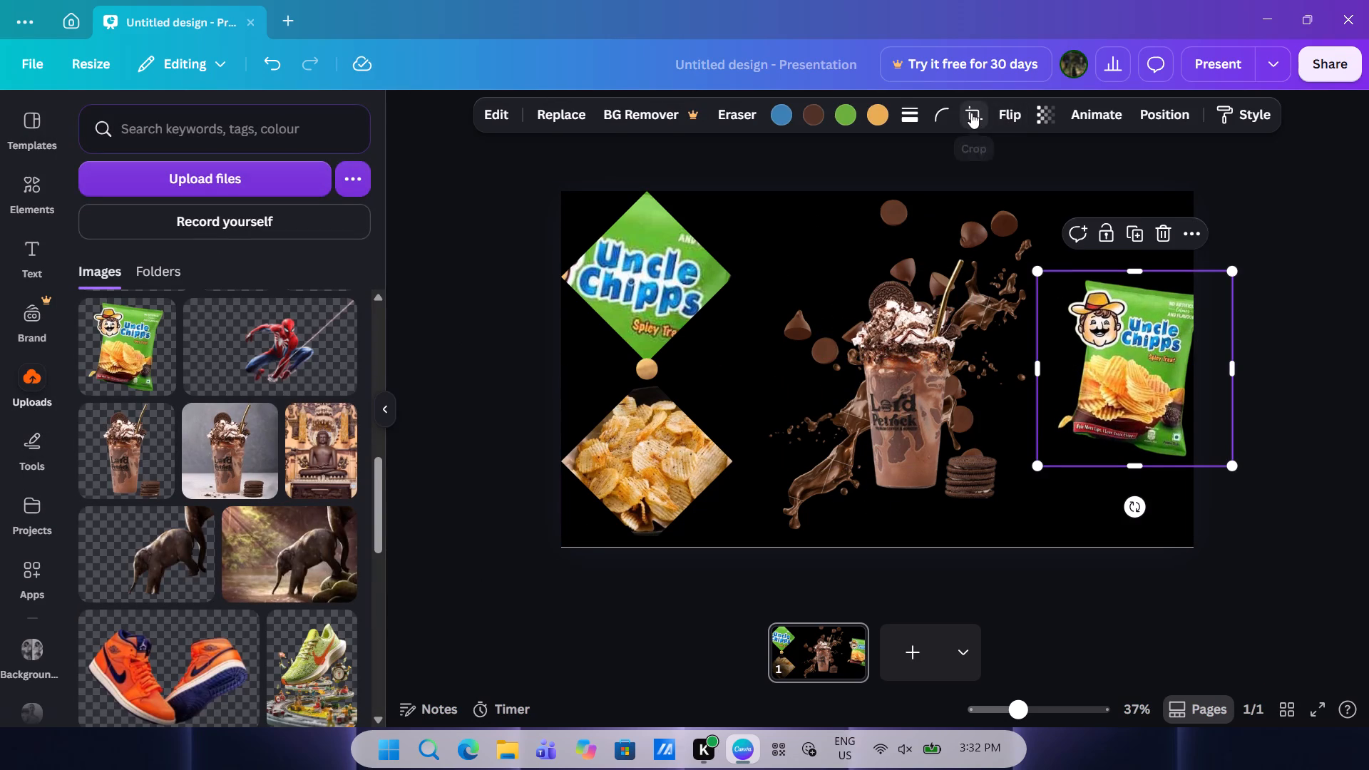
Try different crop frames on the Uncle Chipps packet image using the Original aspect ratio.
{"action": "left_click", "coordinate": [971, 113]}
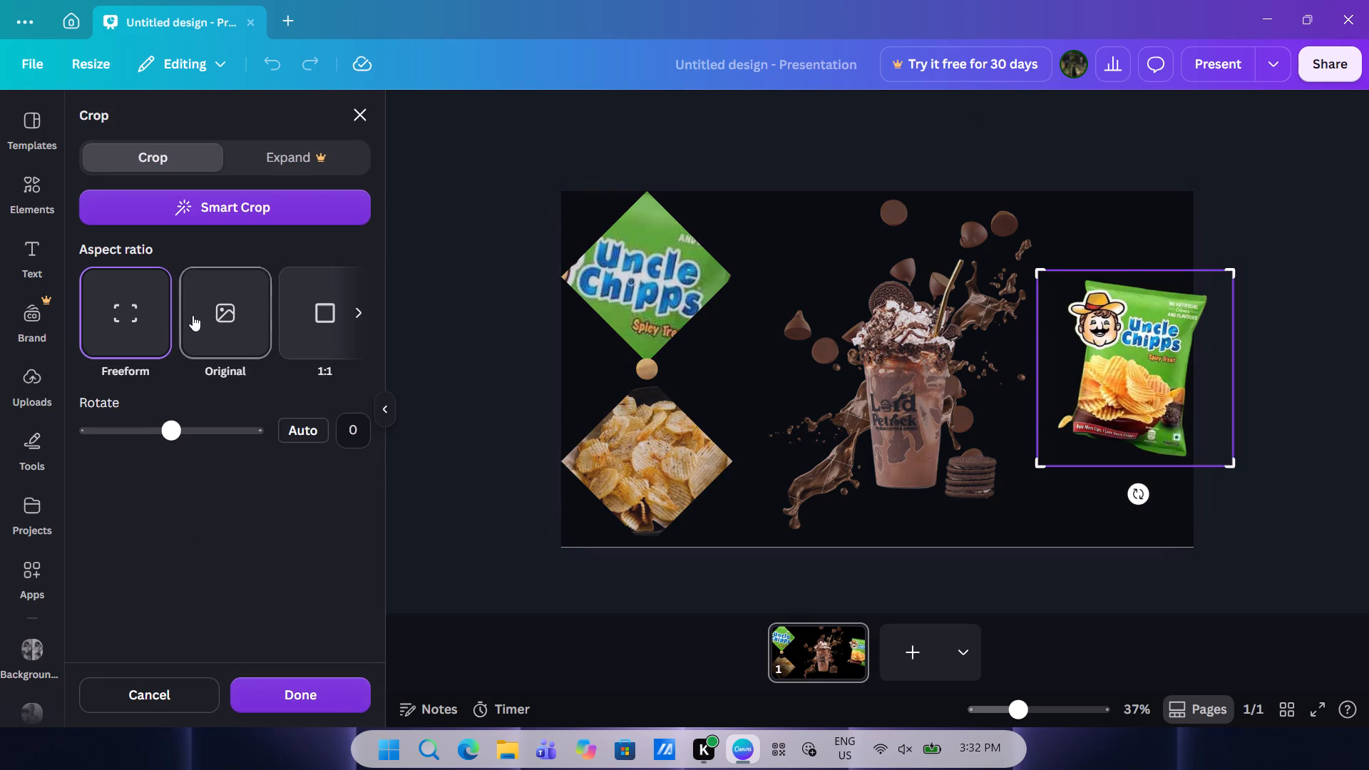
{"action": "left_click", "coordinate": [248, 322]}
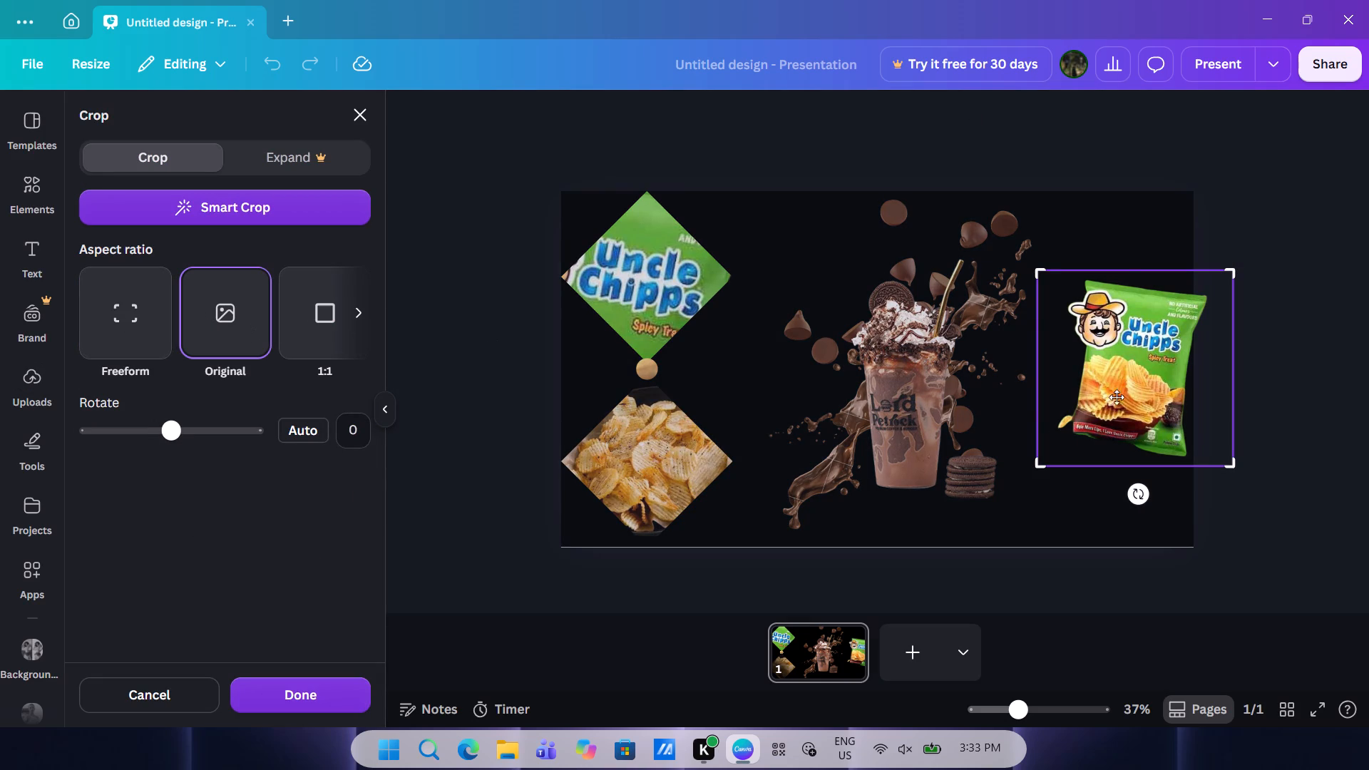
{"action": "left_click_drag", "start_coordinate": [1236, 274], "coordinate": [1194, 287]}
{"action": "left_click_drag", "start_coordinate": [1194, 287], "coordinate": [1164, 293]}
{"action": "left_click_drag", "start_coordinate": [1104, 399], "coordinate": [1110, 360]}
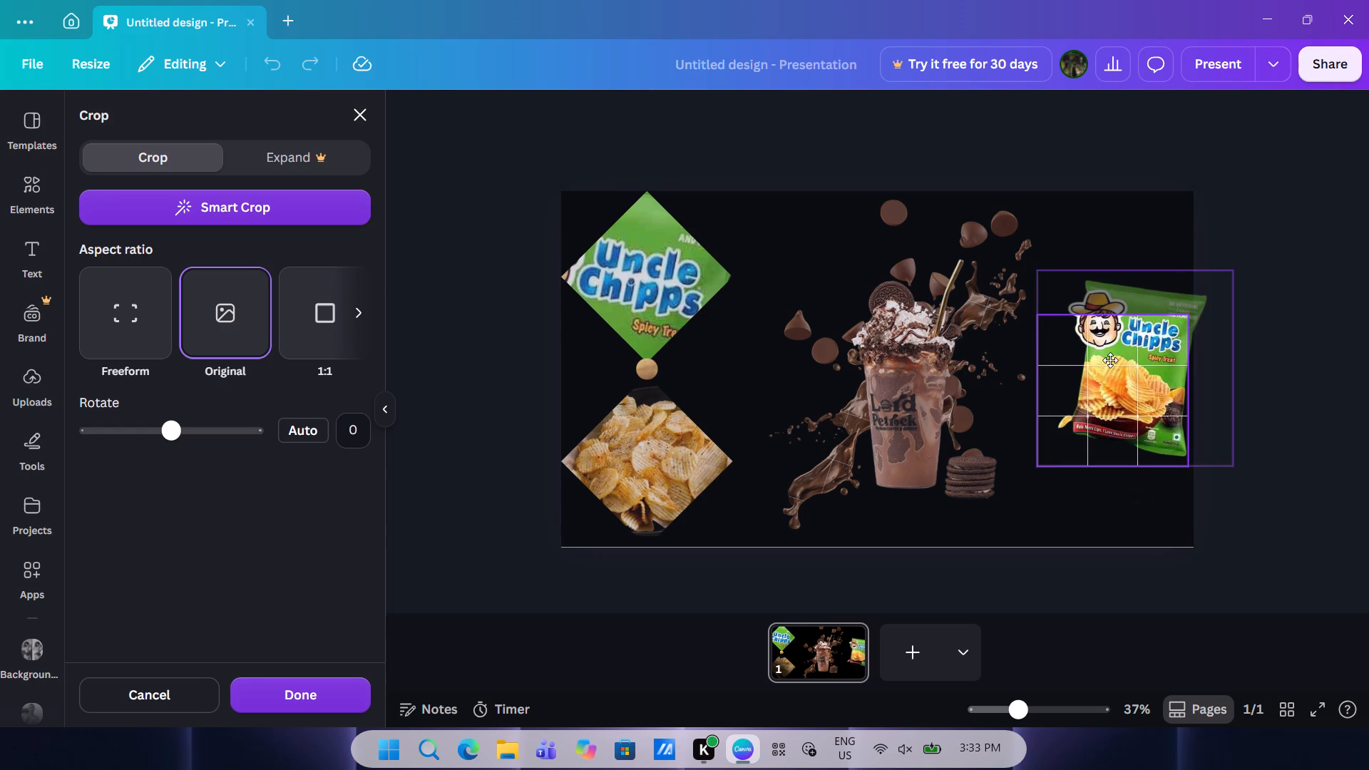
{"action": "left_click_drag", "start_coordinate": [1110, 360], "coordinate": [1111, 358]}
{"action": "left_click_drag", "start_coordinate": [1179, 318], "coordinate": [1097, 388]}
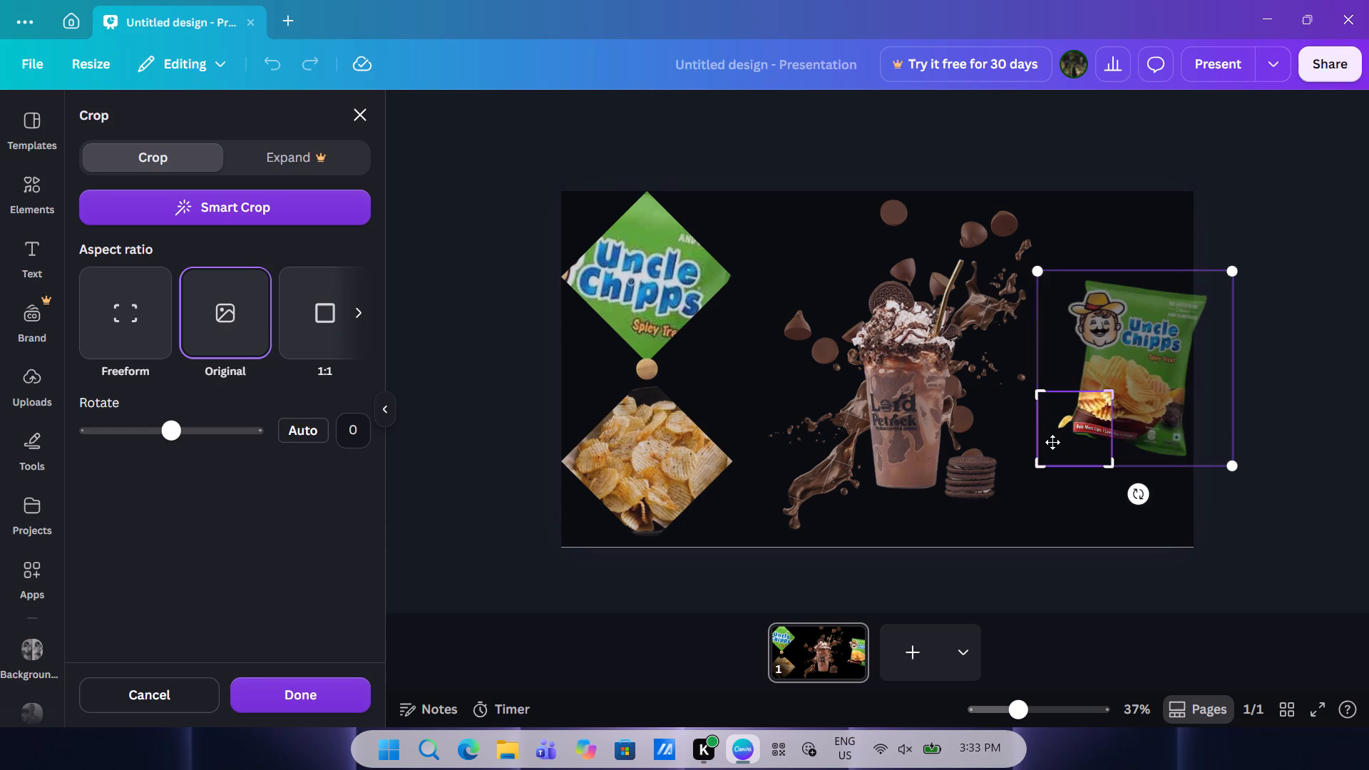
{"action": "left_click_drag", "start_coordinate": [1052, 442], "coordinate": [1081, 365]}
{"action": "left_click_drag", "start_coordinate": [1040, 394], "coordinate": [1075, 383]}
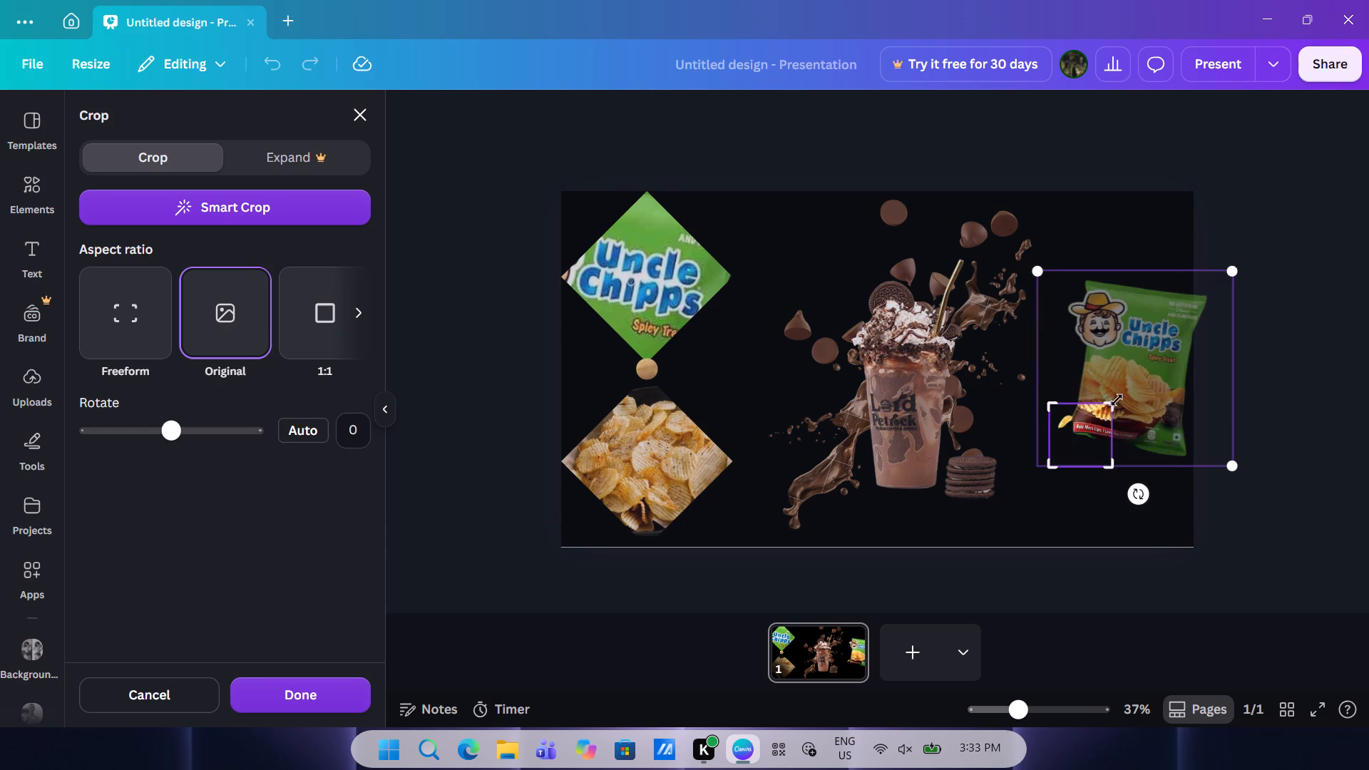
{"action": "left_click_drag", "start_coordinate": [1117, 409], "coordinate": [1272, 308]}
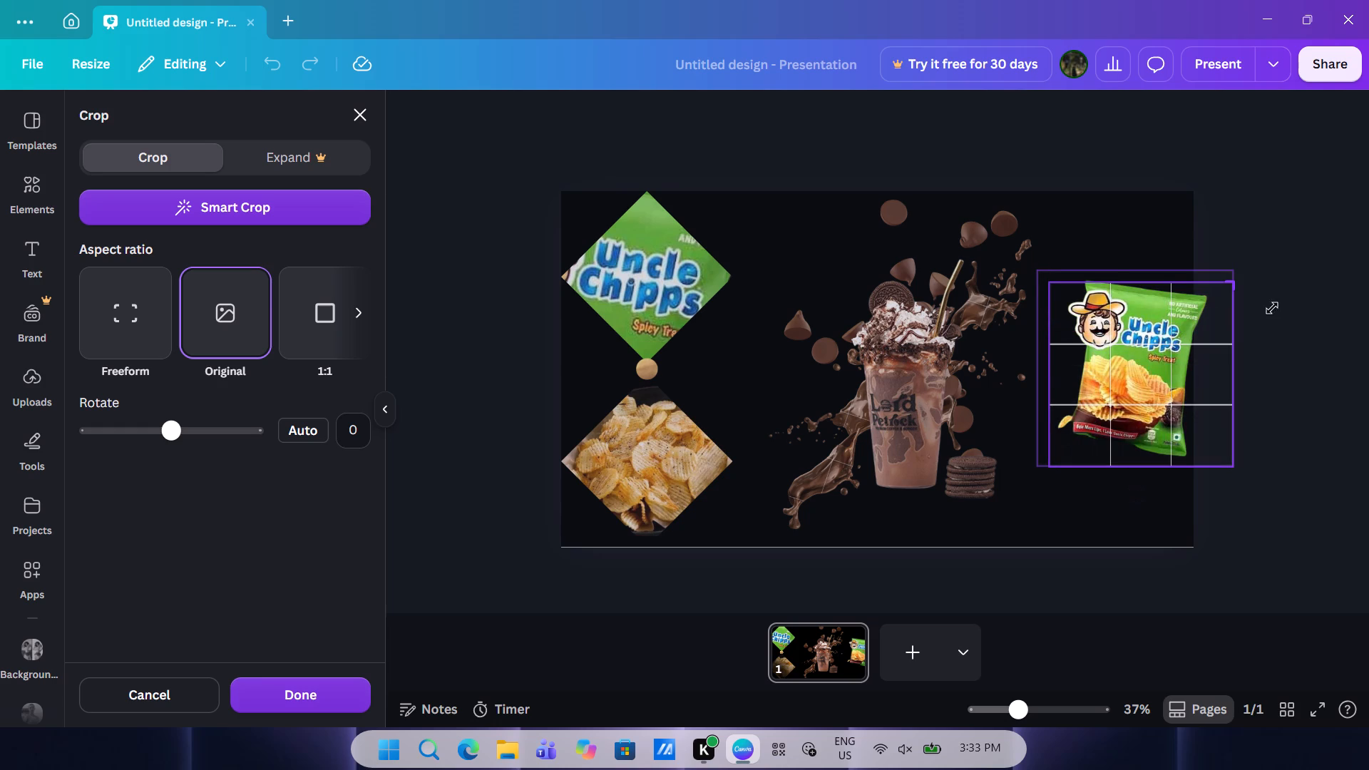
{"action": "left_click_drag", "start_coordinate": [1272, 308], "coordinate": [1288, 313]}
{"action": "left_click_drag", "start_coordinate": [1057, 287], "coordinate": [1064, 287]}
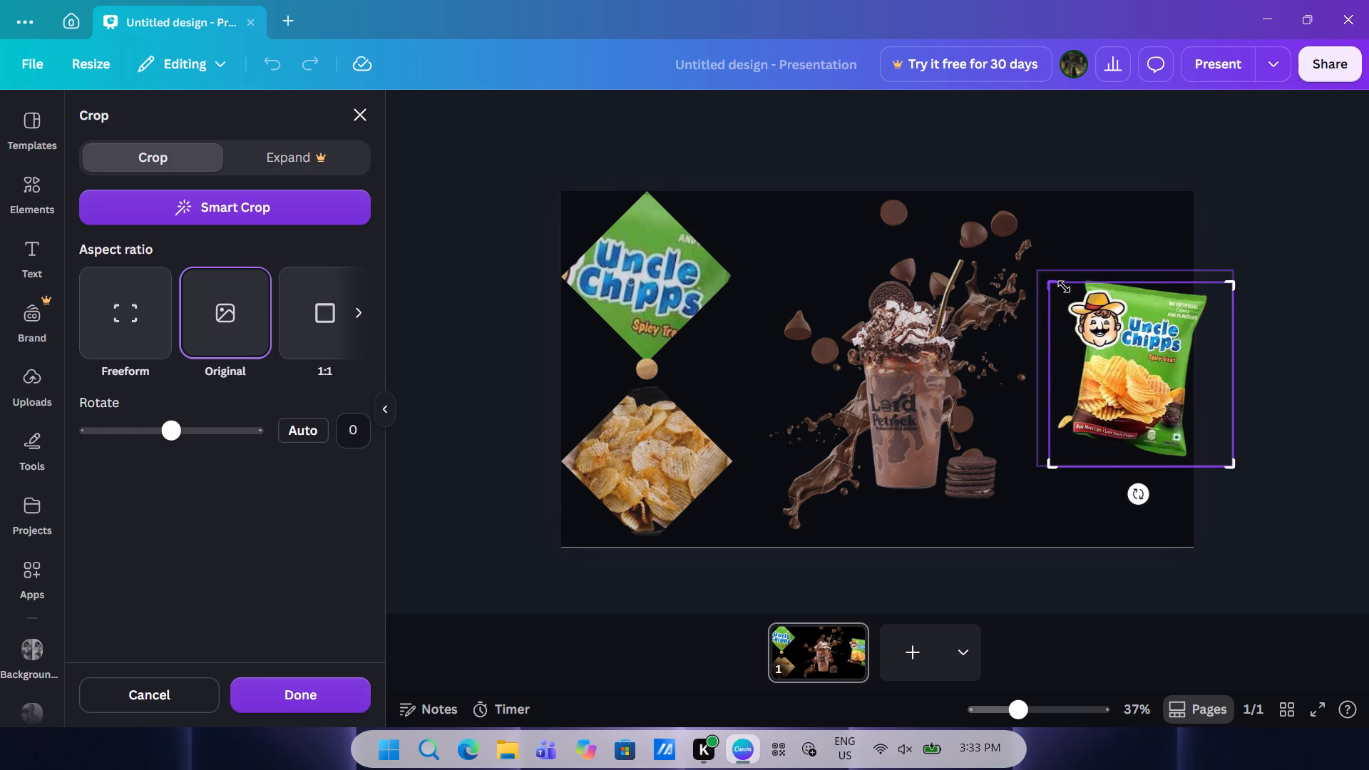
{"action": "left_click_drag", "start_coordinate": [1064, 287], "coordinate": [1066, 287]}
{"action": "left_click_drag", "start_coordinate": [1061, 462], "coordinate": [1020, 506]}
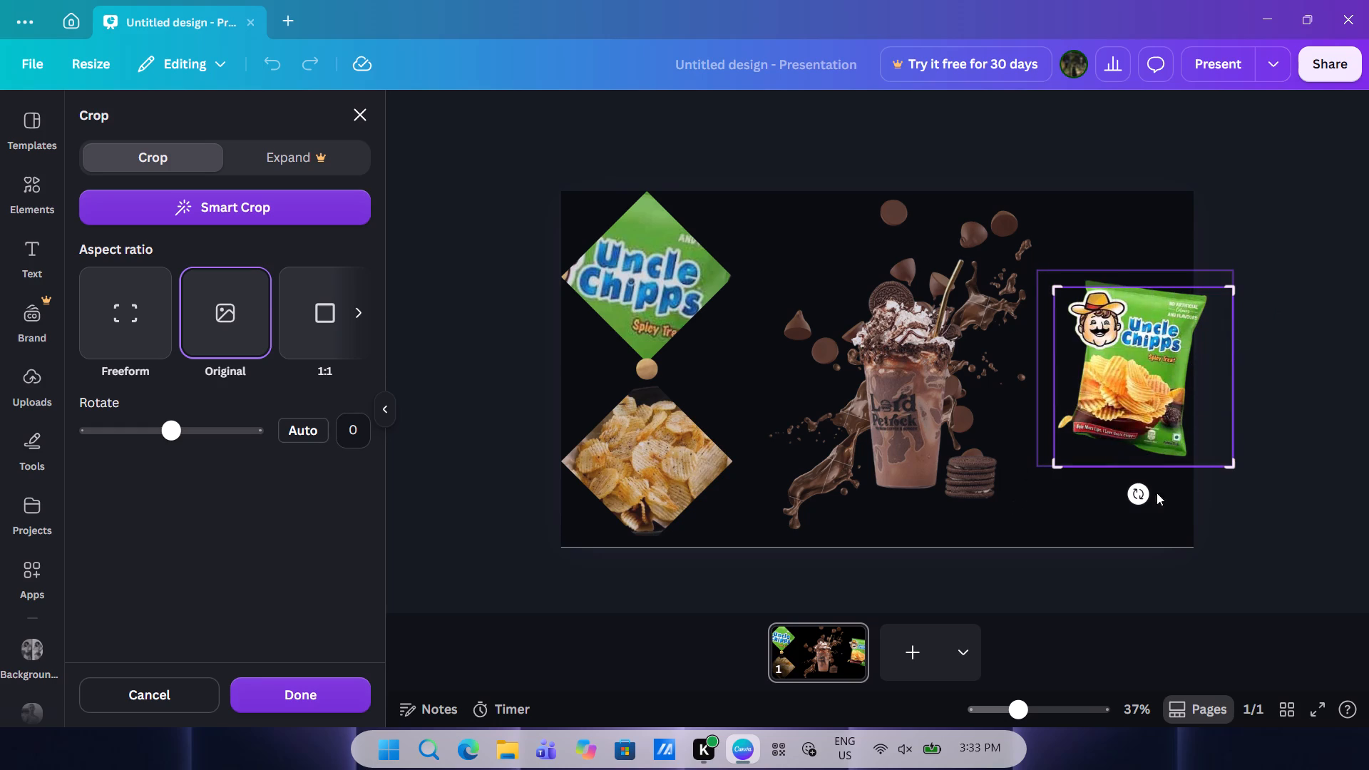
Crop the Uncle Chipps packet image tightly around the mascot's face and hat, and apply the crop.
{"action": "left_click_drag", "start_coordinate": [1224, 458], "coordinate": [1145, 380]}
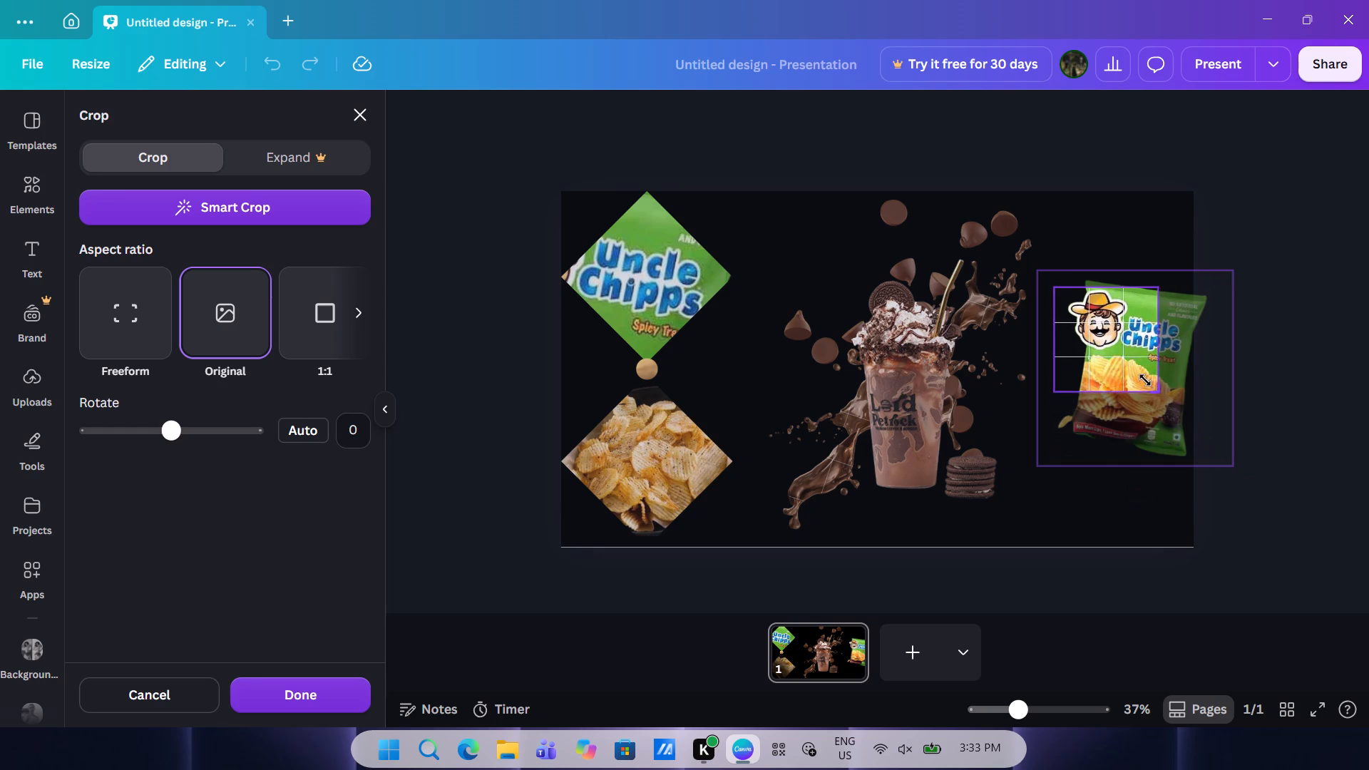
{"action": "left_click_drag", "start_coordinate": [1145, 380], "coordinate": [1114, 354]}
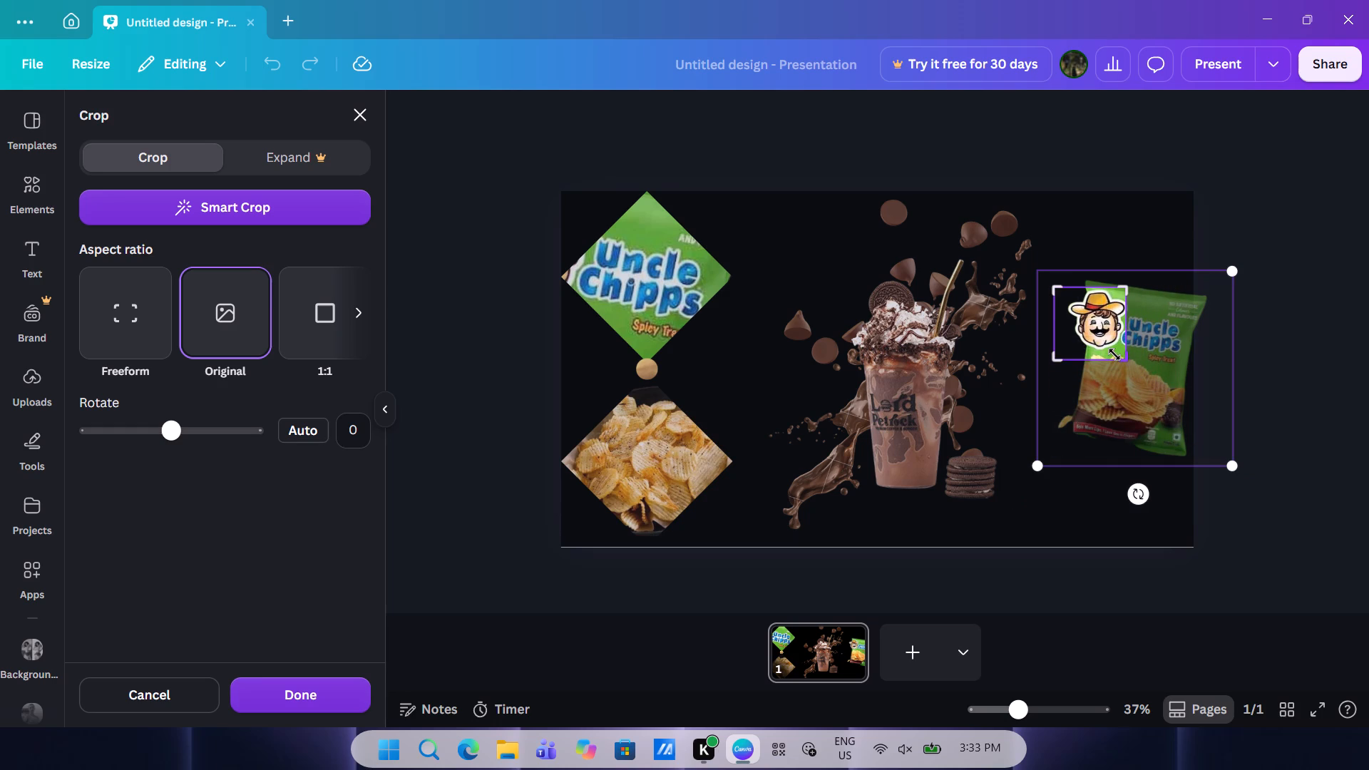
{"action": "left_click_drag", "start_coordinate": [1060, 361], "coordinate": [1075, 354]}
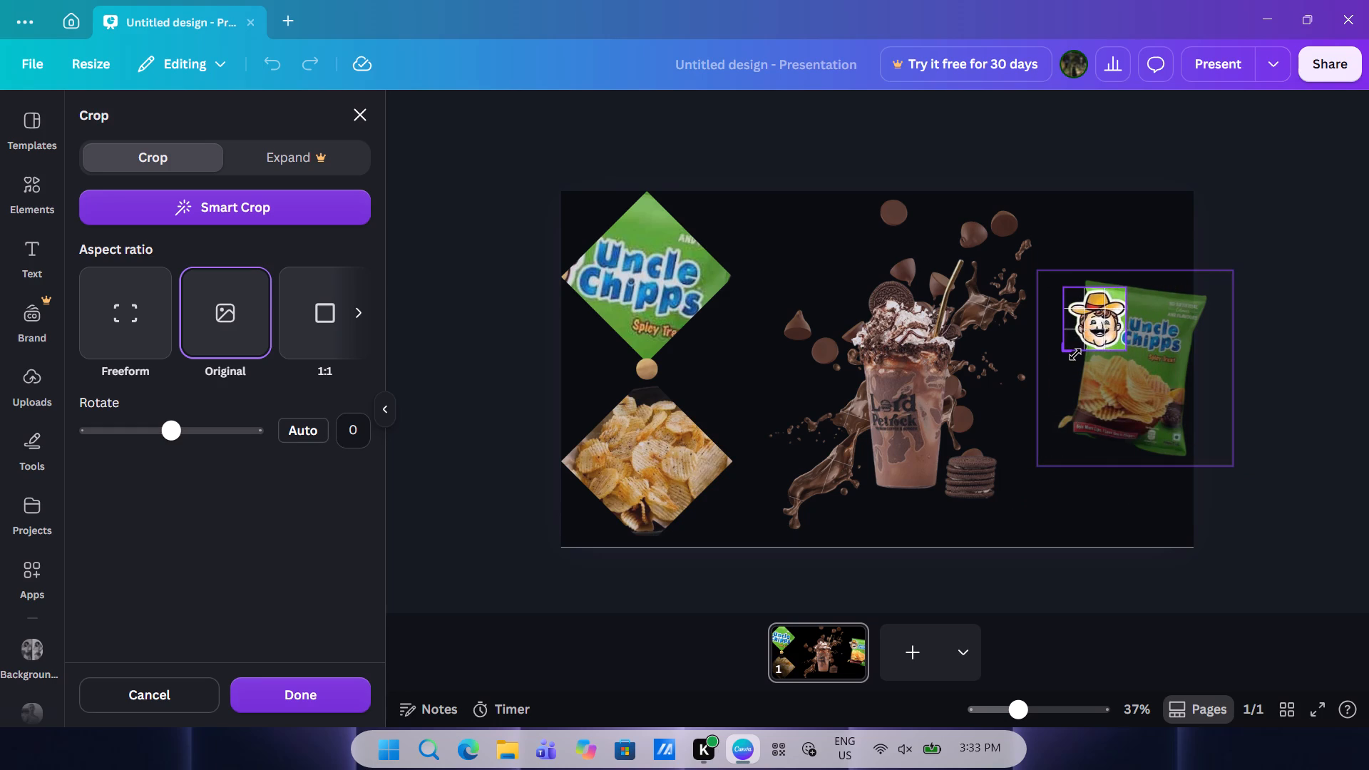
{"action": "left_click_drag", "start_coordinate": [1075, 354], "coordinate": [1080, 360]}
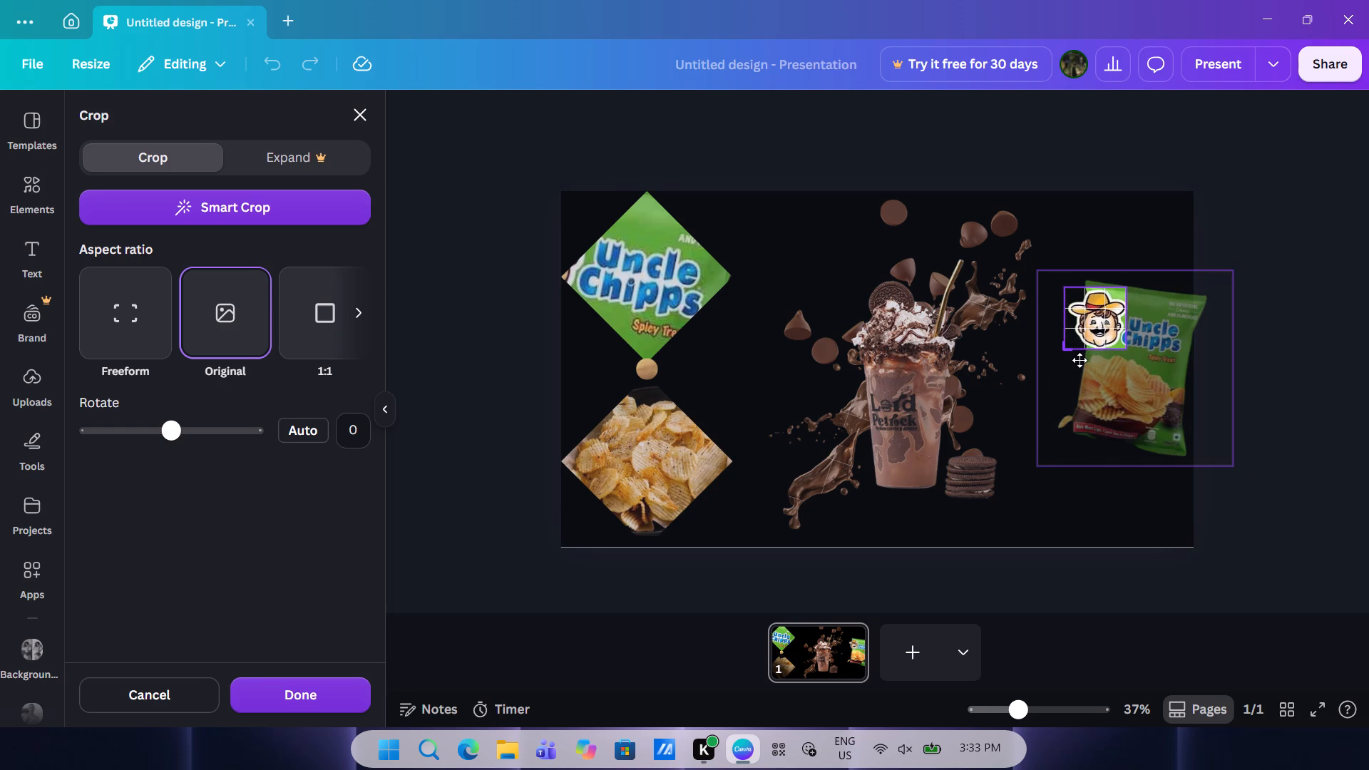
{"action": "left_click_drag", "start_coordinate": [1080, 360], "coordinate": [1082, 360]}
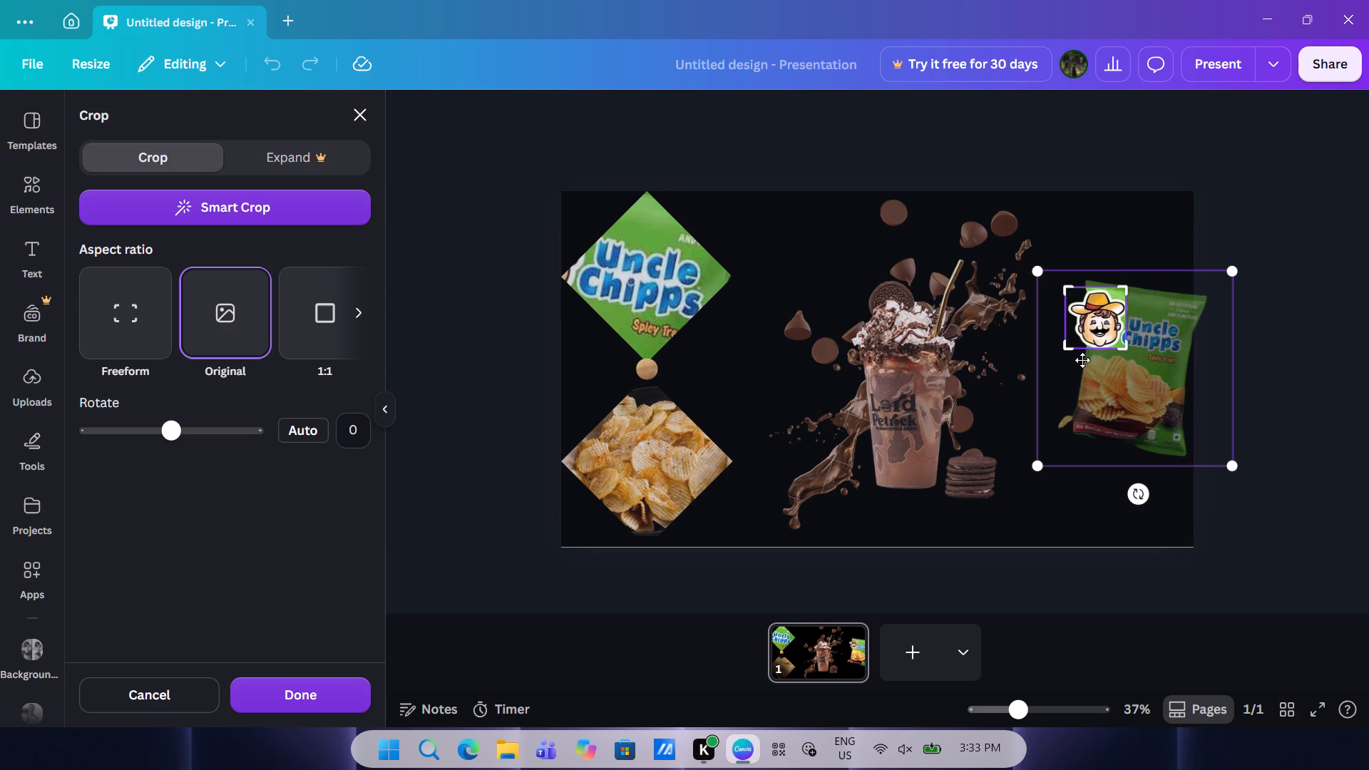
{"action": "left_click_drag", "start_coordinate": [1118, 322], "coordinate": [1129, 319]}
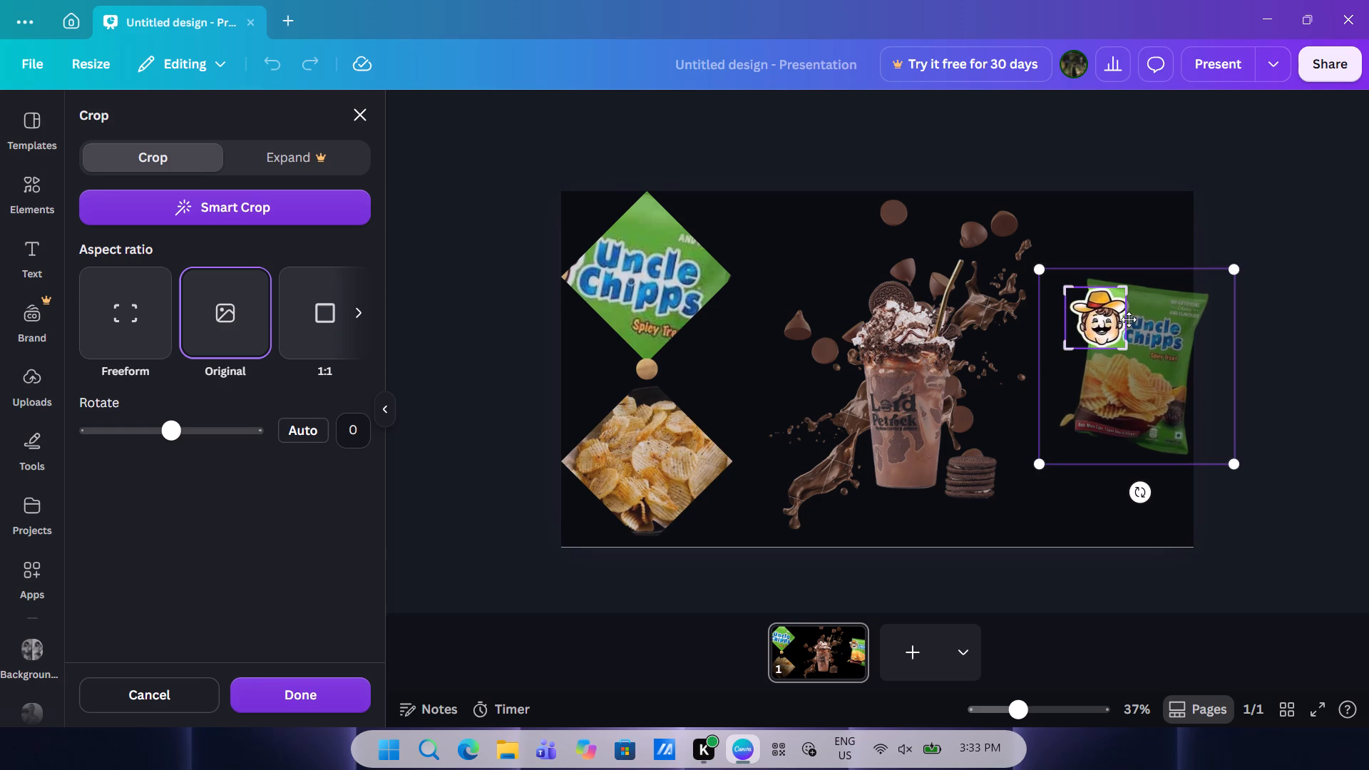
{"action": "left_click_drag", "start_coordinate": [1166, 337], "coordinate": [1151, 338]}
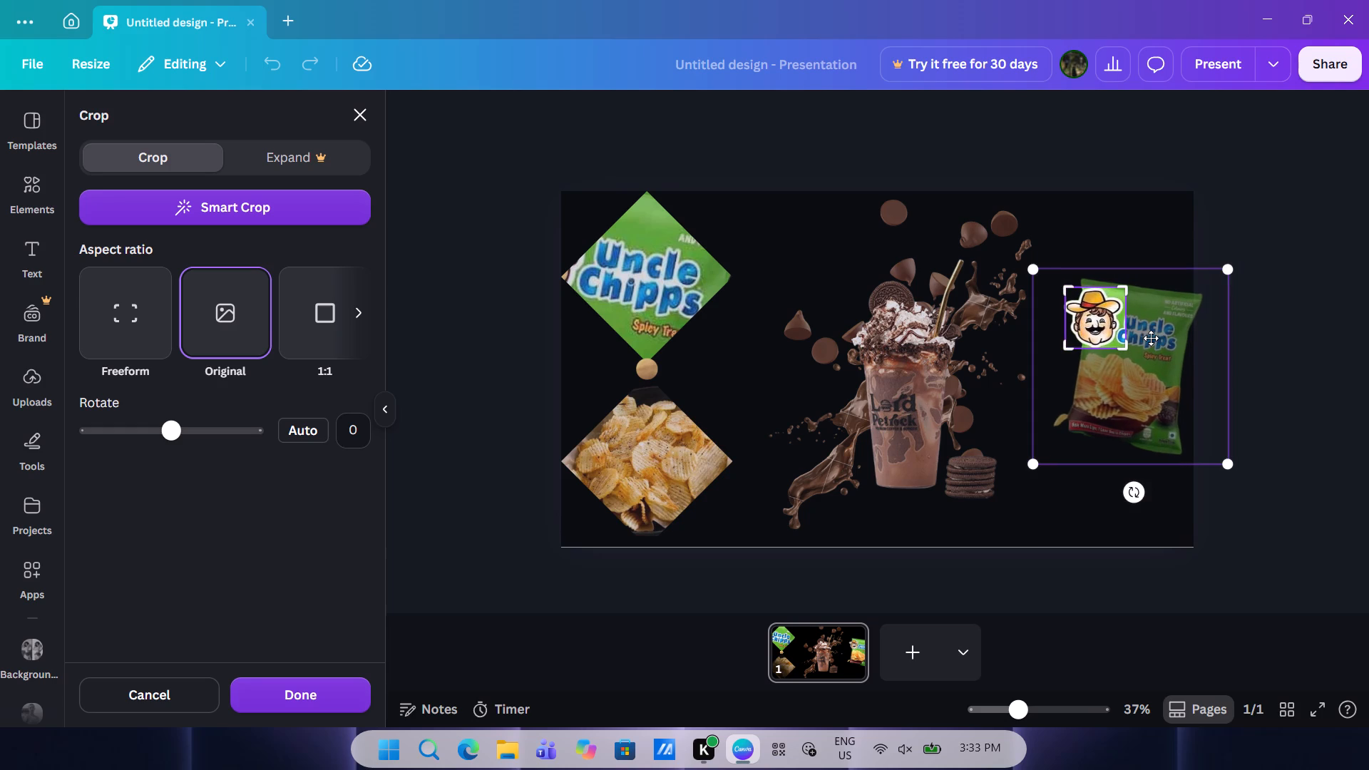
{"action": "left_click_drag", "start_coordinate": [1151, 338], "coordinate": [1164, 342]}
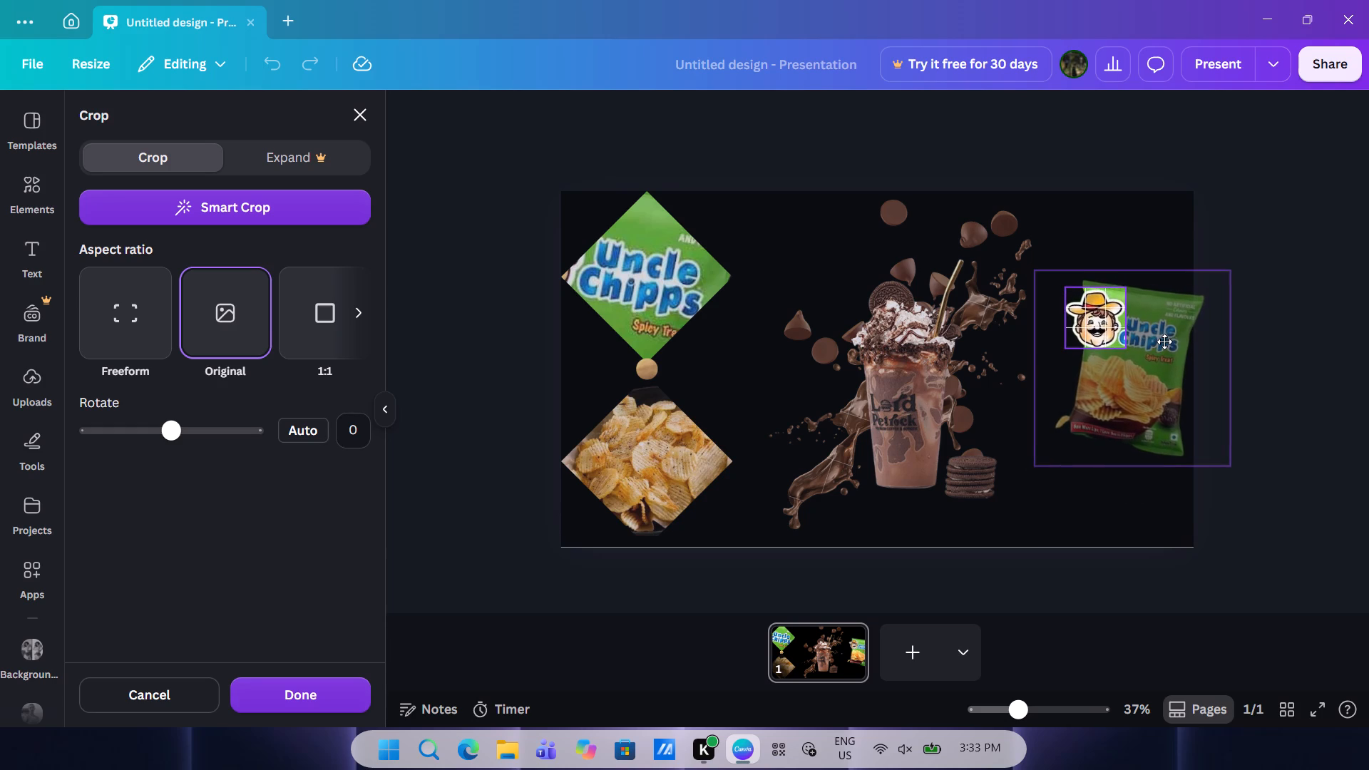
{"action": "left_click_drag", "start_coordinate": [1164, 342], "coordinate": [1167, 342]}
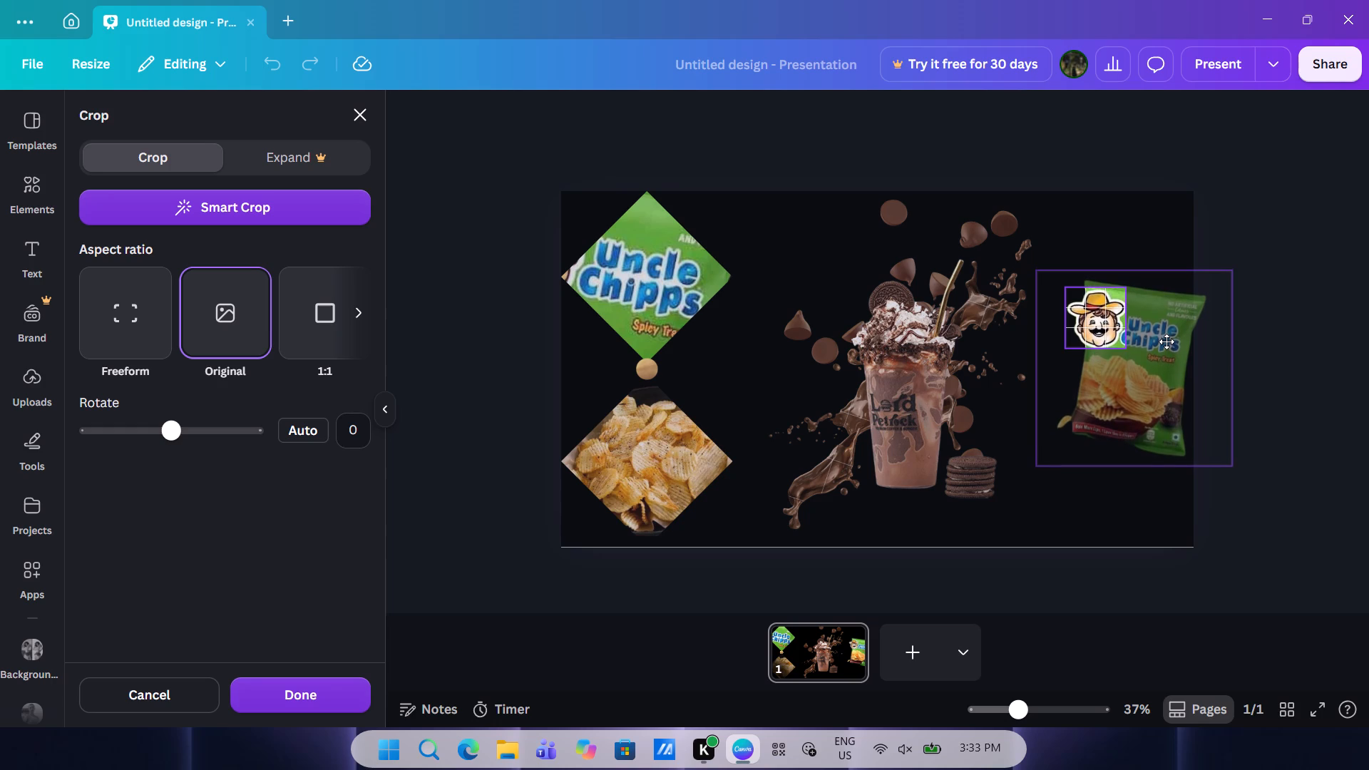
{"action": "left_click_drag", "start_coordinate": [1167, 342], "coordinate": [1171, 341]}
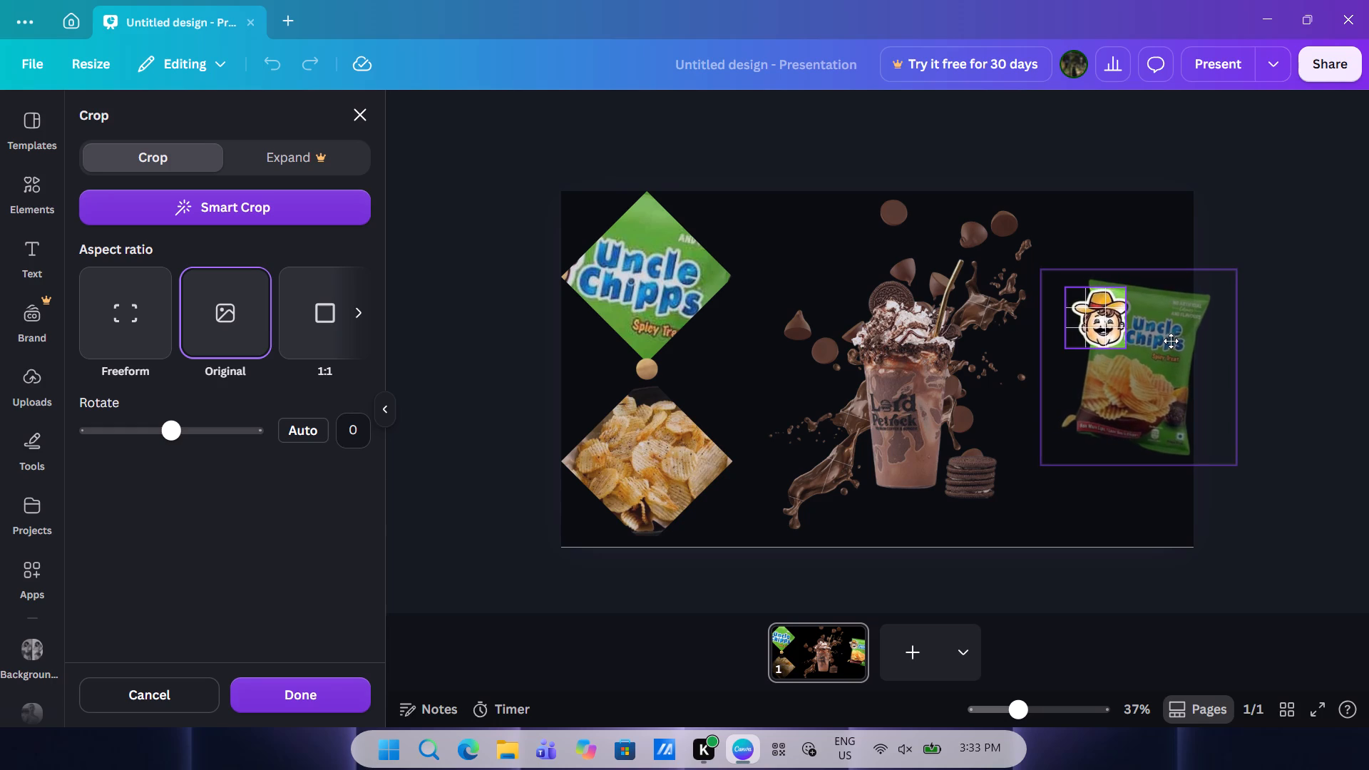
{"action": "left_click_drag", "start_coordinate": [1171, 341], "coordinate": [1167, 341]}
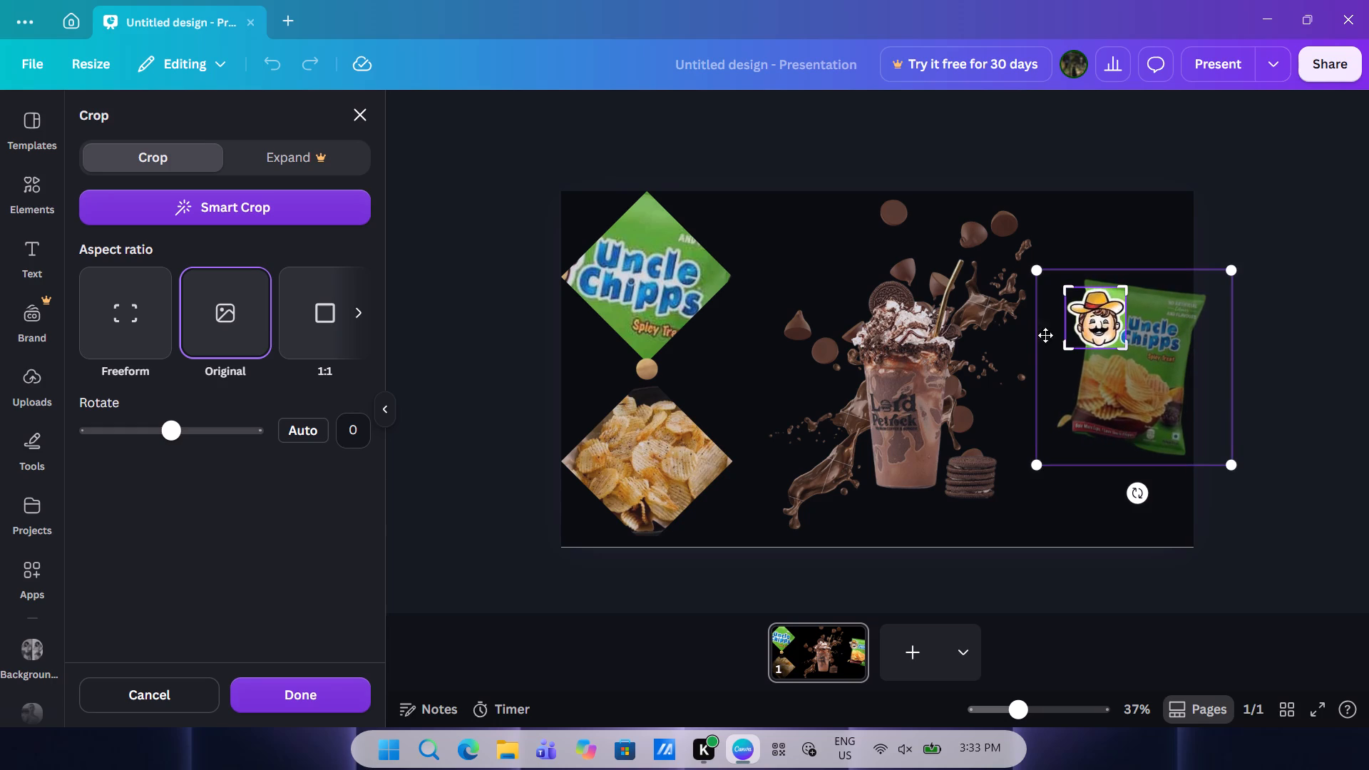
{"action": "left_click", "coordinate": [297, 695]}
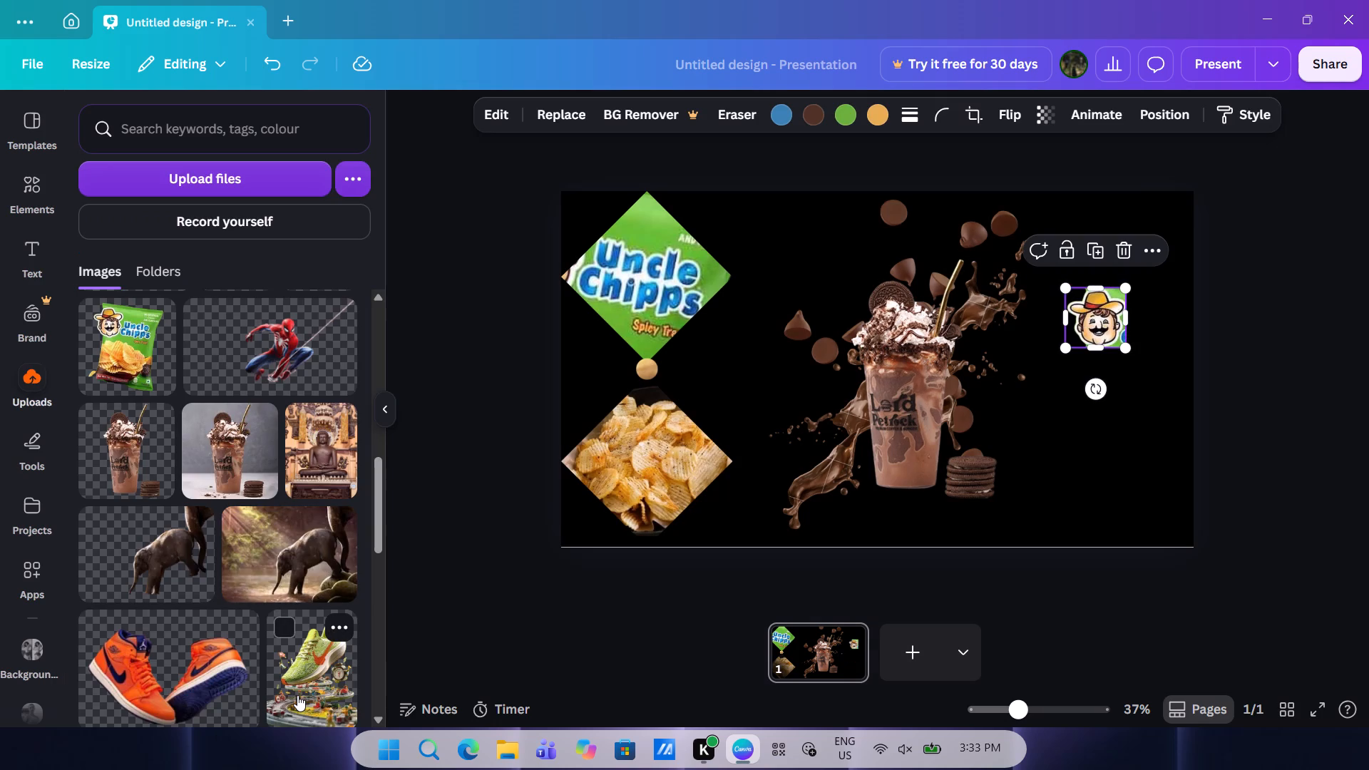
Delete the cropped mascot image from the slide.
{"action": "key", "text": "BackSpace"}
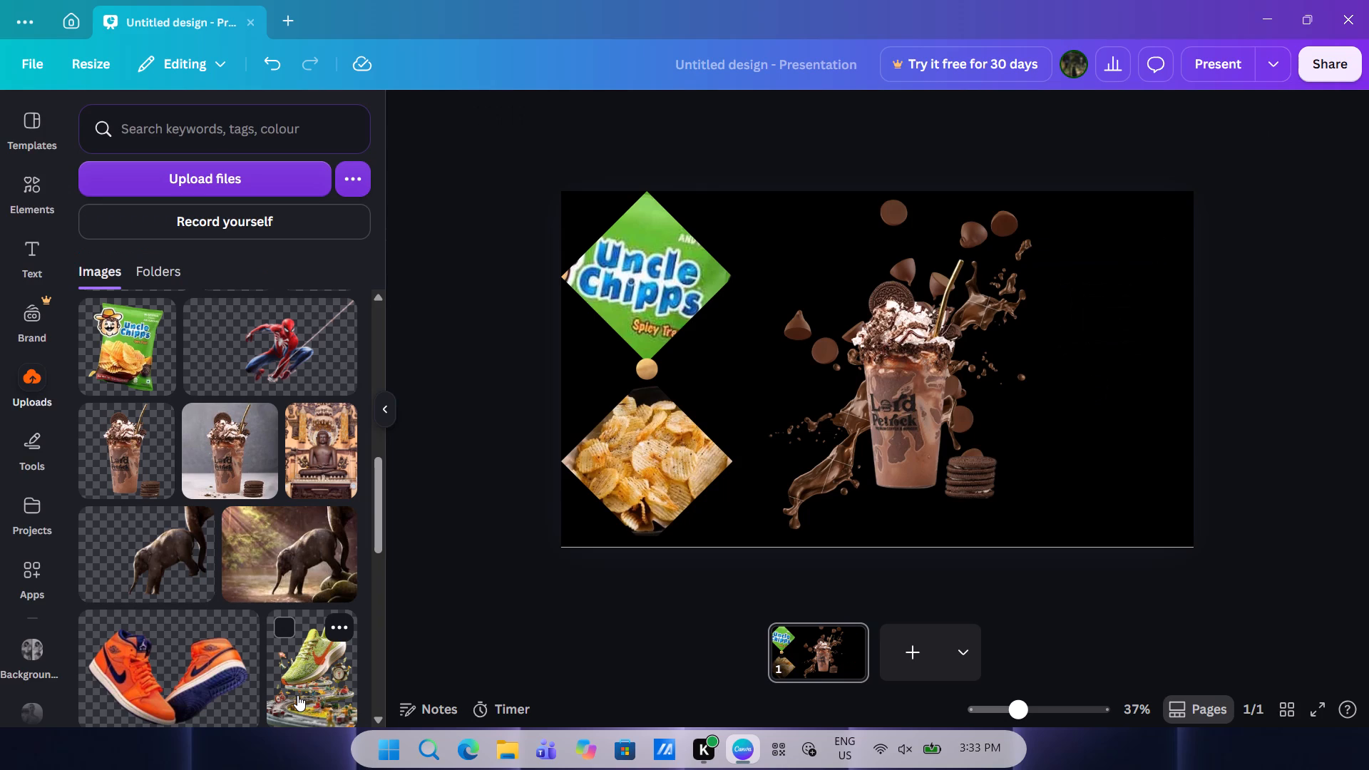
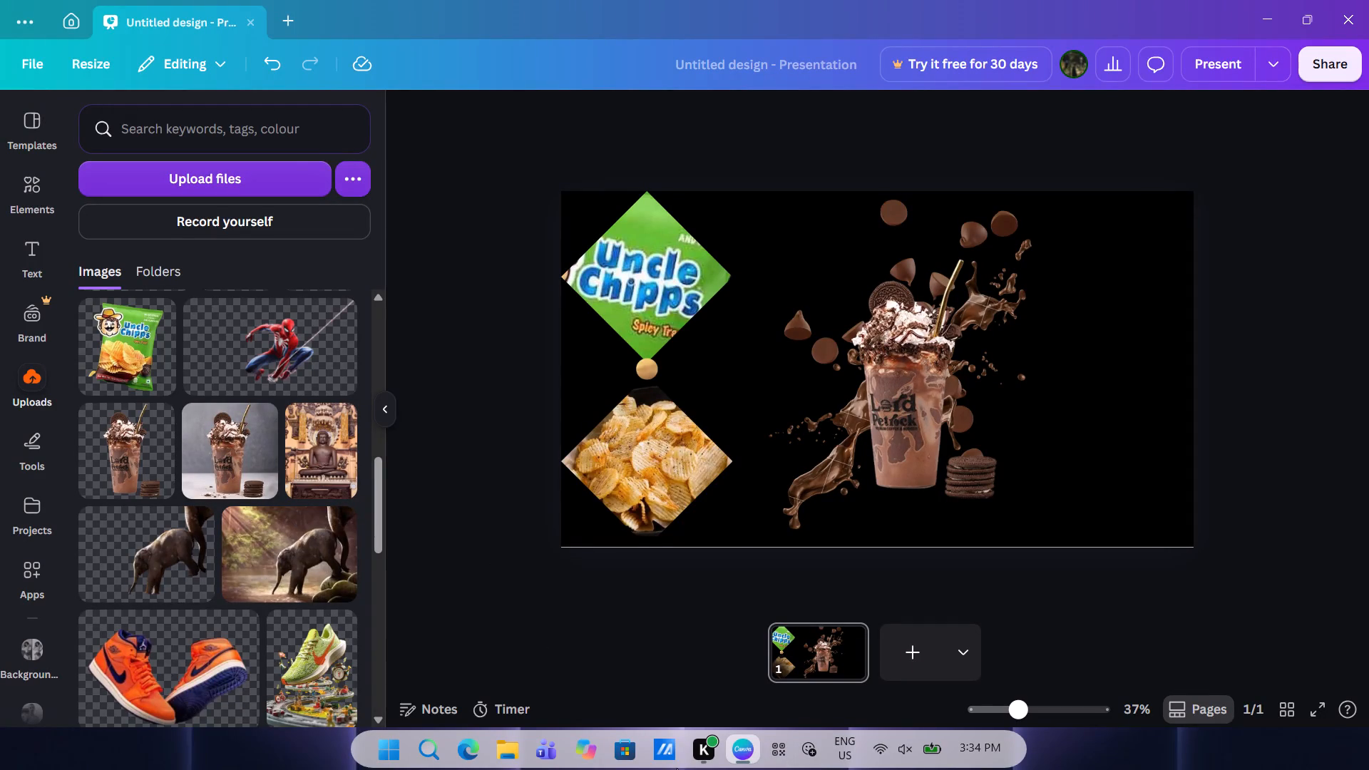
Close the Canva window containing the untitled presentation design.
{"action": "left_click", "coordinate": [697, 742]}
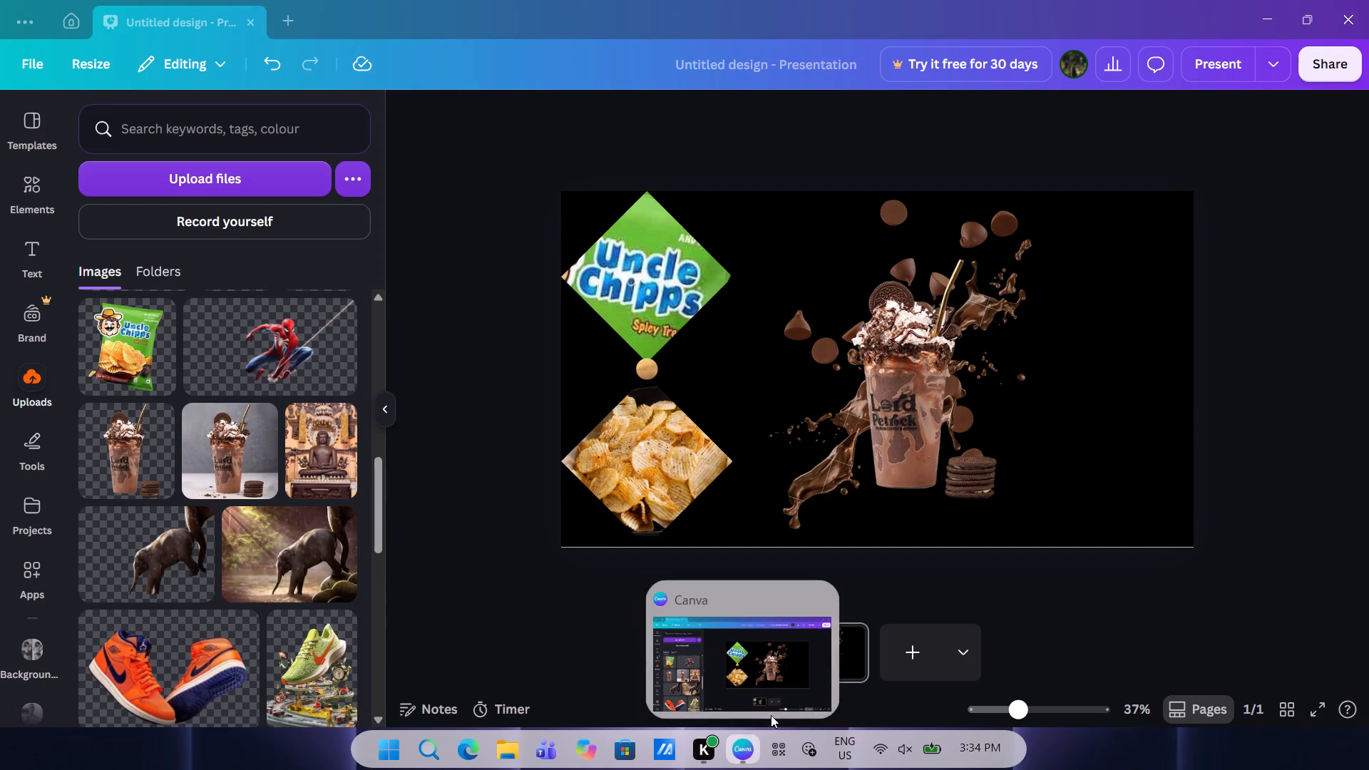
{"action": "left_click", "coordinate": [1348, 11]}
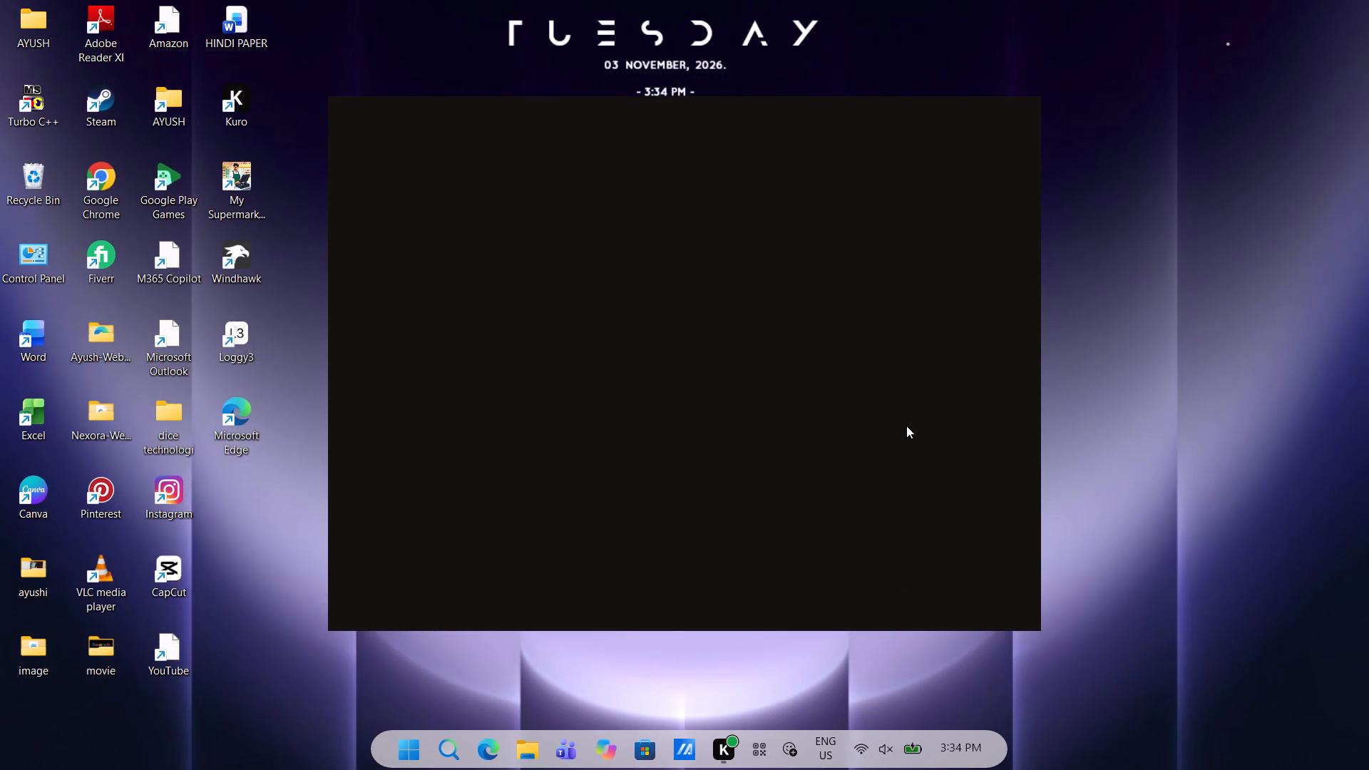